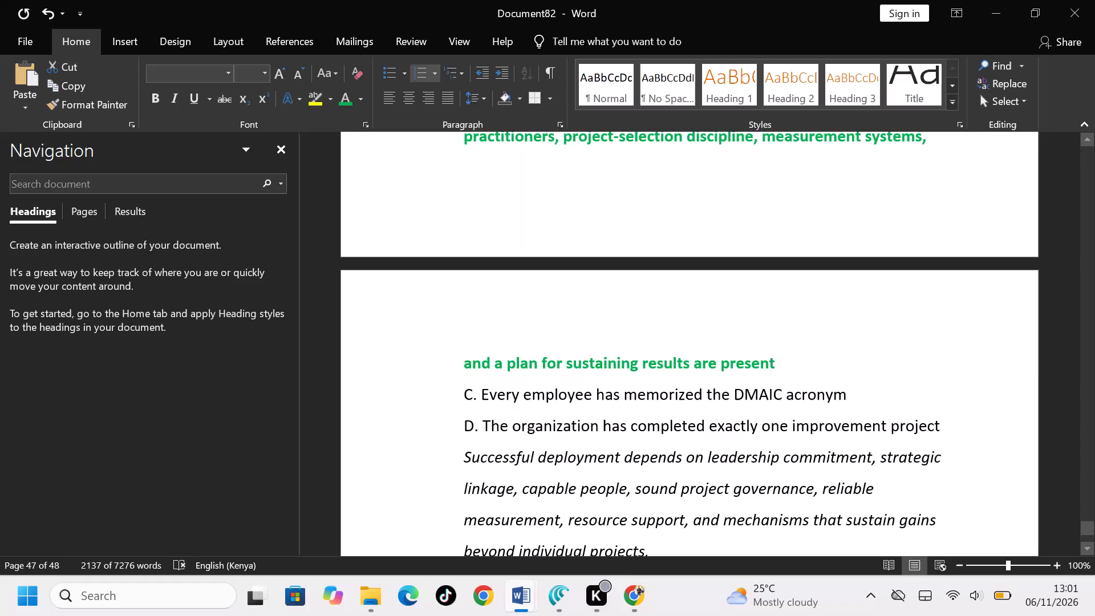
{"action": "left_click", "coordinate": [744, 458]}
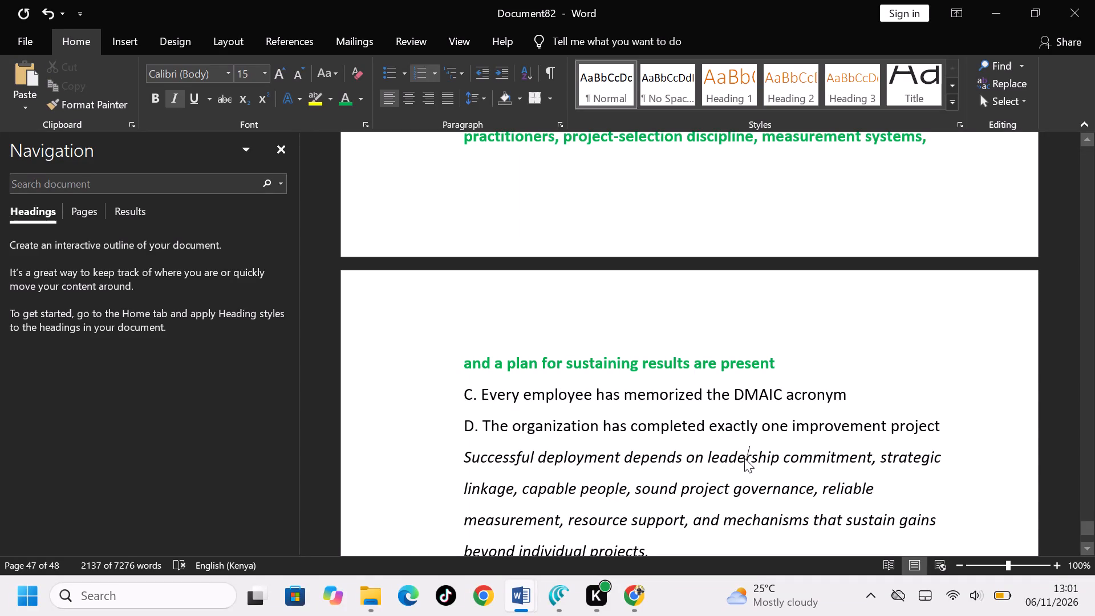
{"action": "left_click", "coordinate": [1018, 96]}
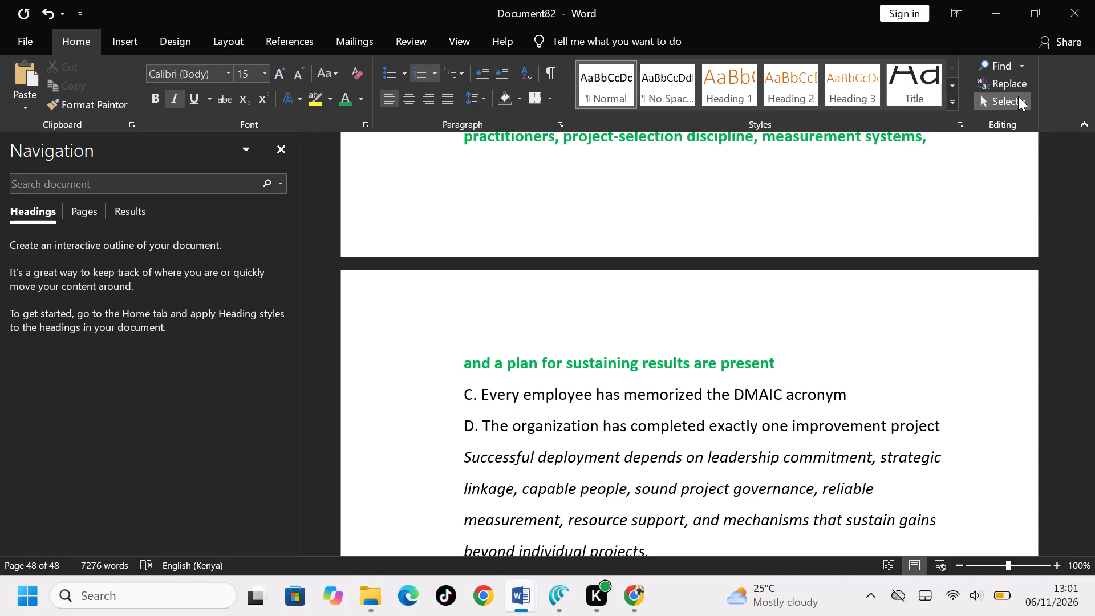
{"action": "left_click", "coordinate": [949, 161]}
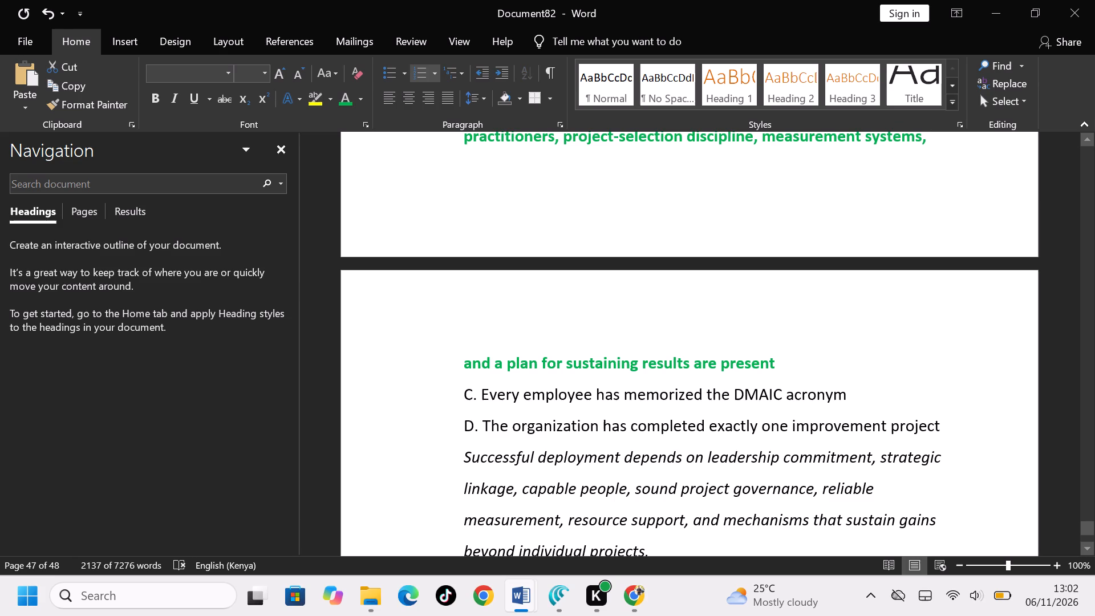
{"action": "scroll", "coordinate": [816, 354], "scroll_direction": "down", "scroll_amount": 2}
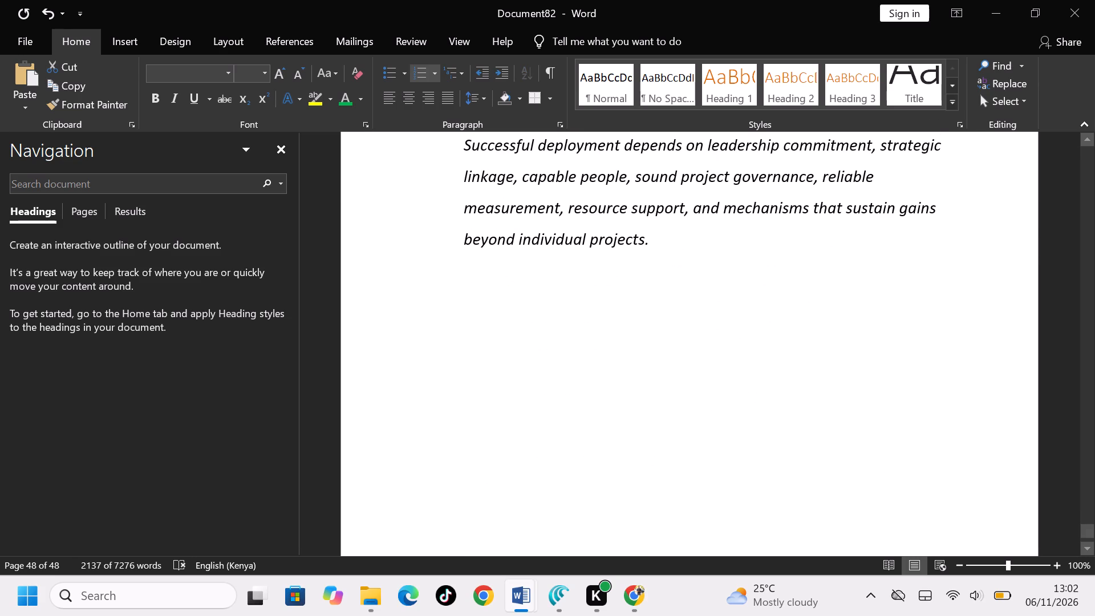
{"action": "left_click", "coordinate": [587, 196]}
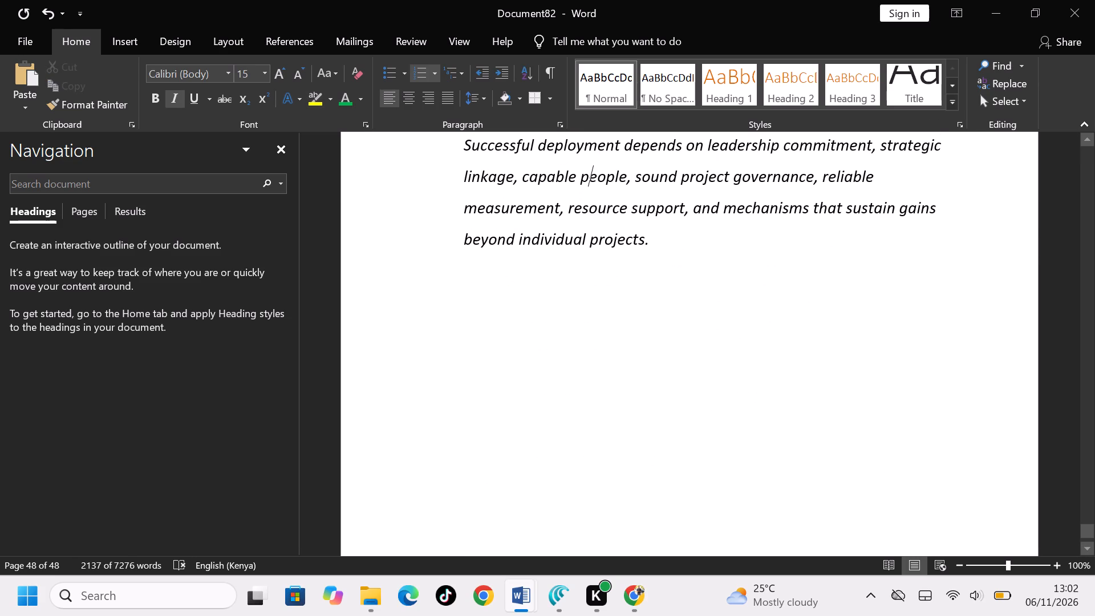
Select the final italic rationale paragraph, extend the selection to all text with similar formatting, and highlight it yellow.
{"action": "left_click", "coordinate": [670, 253]}
{"action": "left_click_drag", "start_coordinate": [670, 253], "coordinate": [511, 205]}
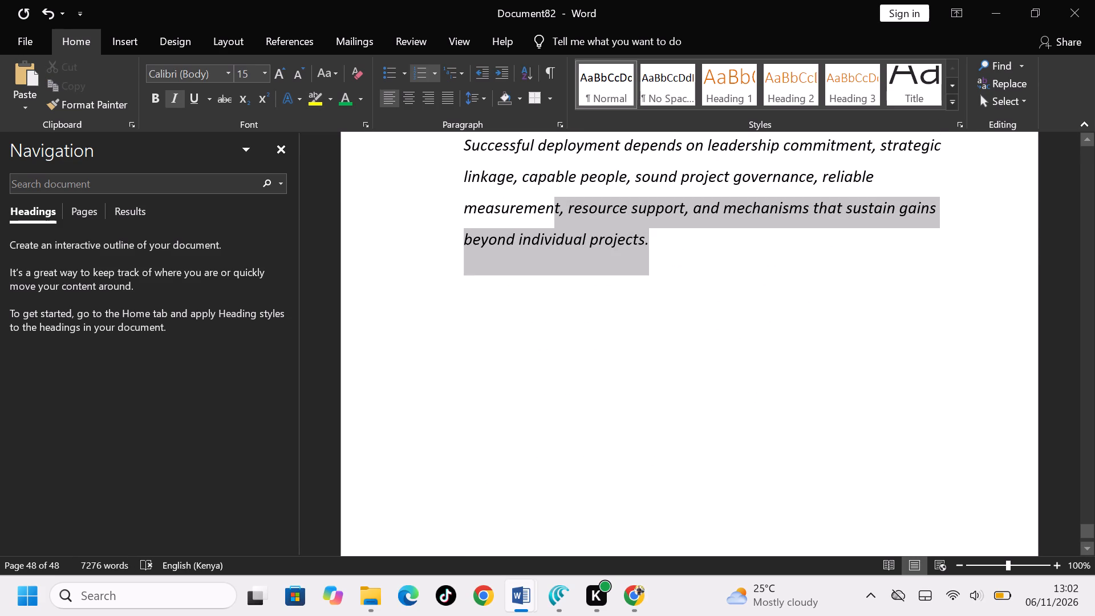
{"action": "left_click_drag", "start_coordinate": [511, 205], "coordinate": [375, 277]}
{"action": "scroll", "coordinate": [427, 167], "scroll_direction": "up", "scroll_amount": 1}
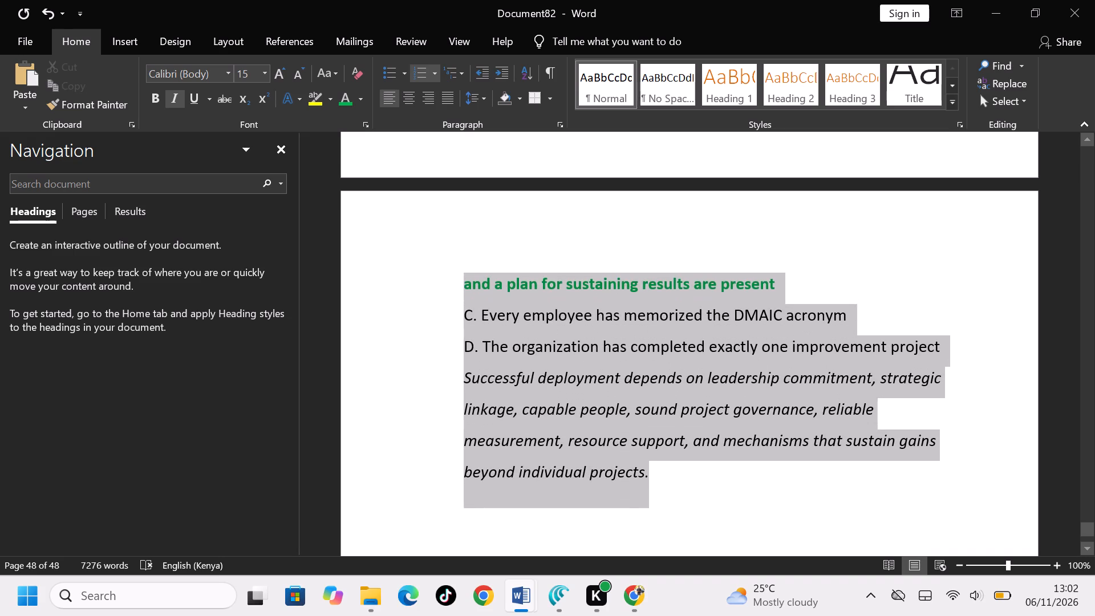
{"action": "scroll", "coordinate": [375, 277], "scroll_direction": "up", "scroll_amount": 1}
{"action": "left_click_drag", "start_coordinate": [375, 277], "coordinate": [390, 391]}
{"action": "scroll", "coordinate": [390, 391], "scroll_direction": "up", "scroll_amount": 1}
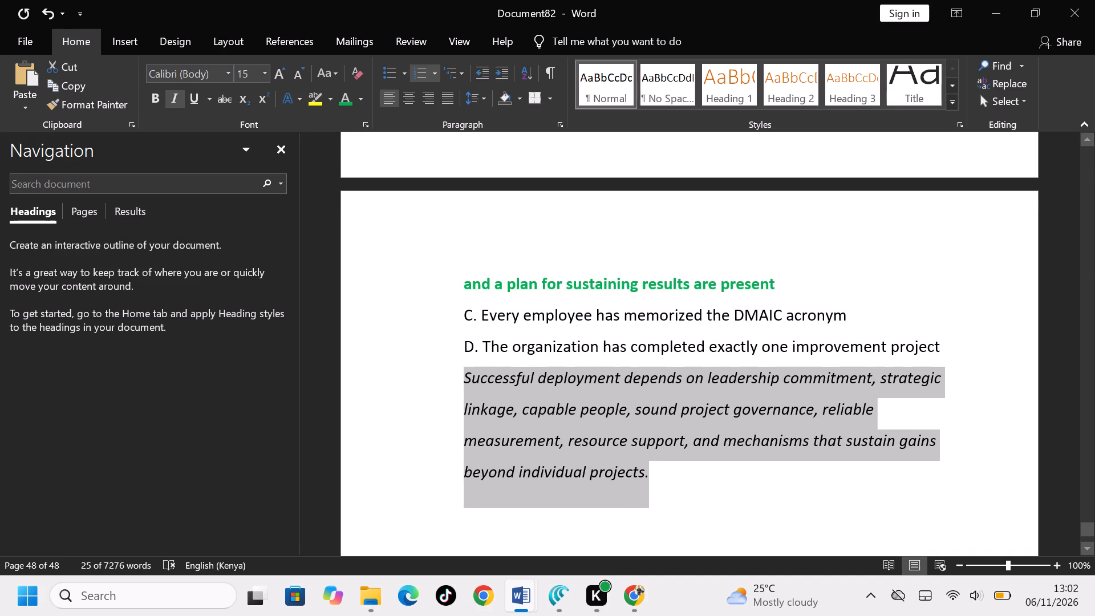
{"action": "left_click", "coordinate": [996, 102]}
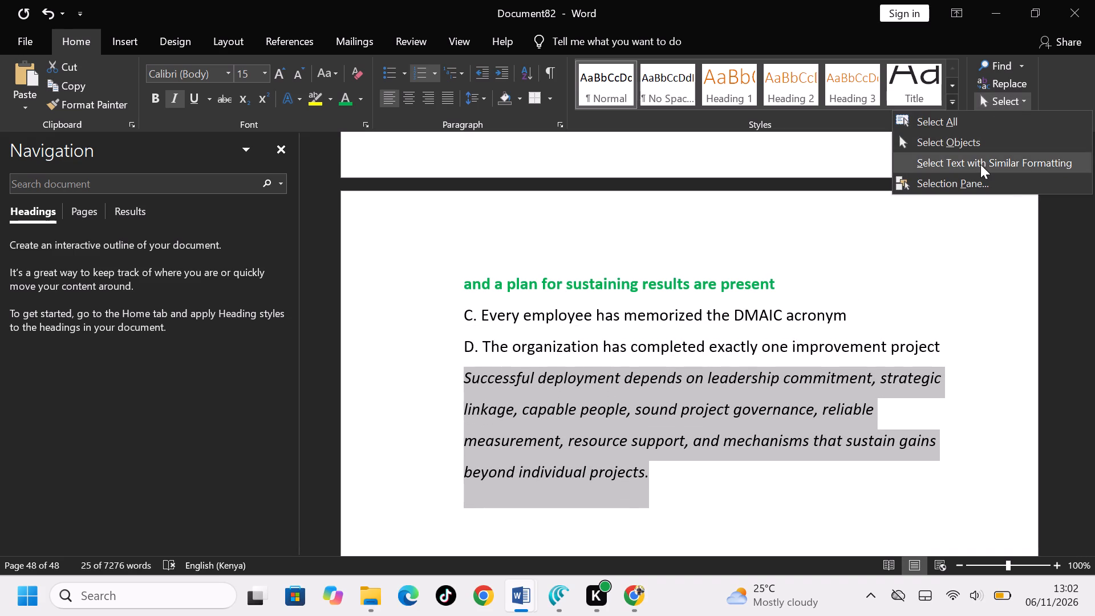
{"action": "left_click", "coordinate": [980, 164]}
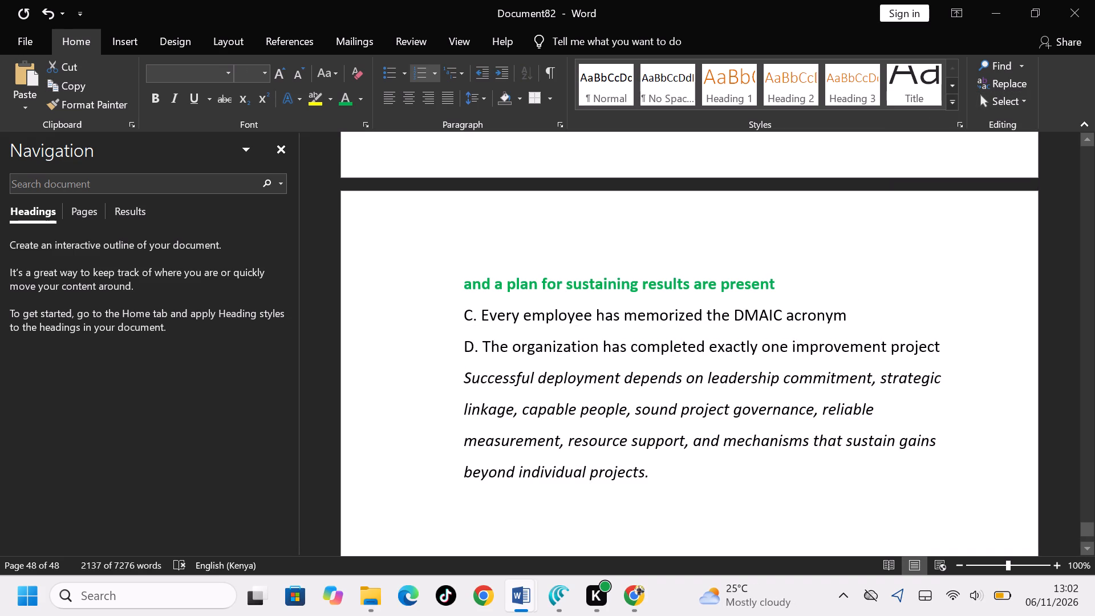
{"action": "left_click", "coordinate": [318, 100]}
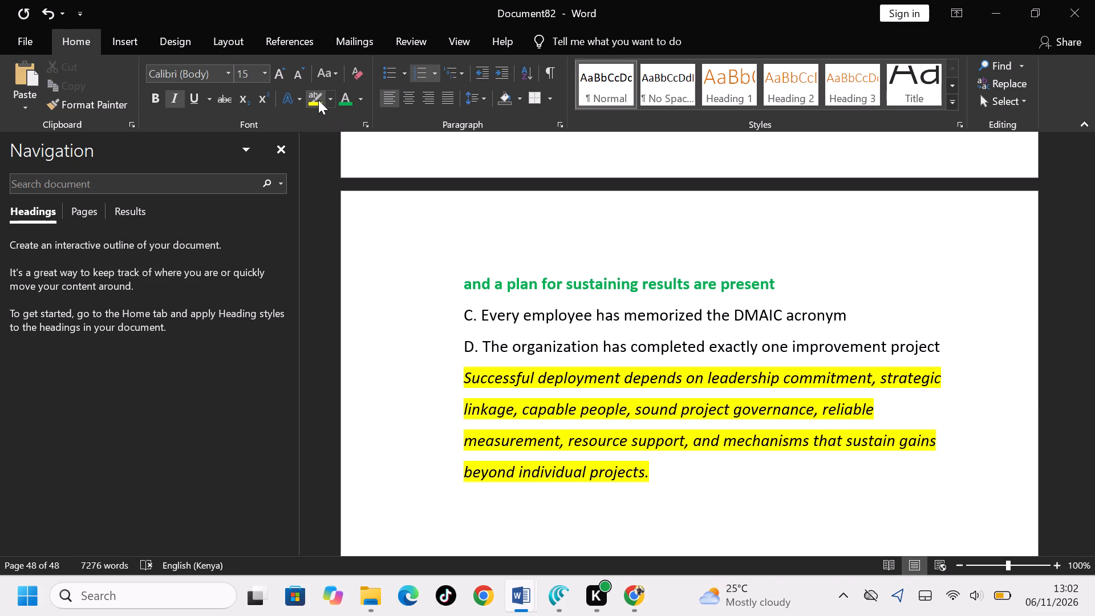
Search the document for 4 to reach the title, and cut the leading number "460." from it.
{"action": "scroll", "coordinate": [583, 311], "scroll_direction": "up", "scroll_amount": 9}
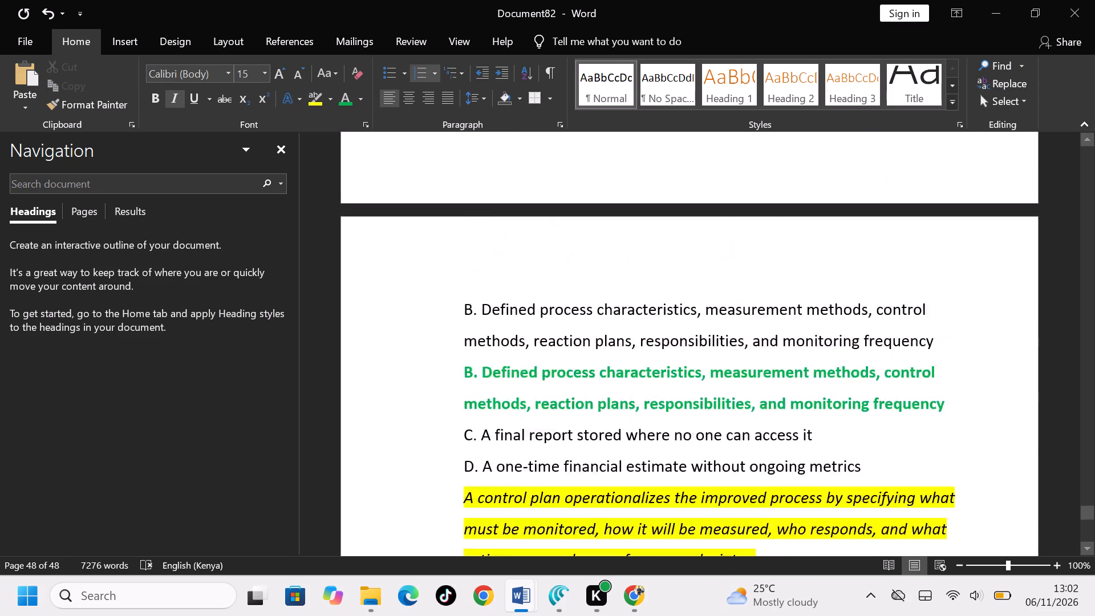
{"action": "scroll", "coordinate": [583, 311], "scroll_direction": "up", "scroll_amount": 12}
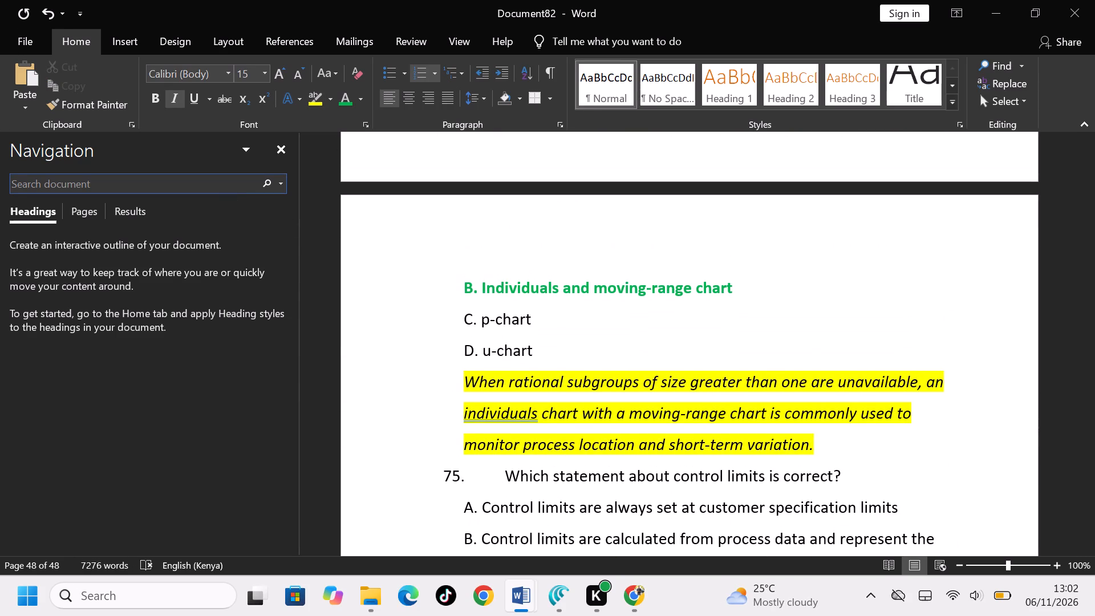
{"action": "left_click", "coordinate": [226, 188]}
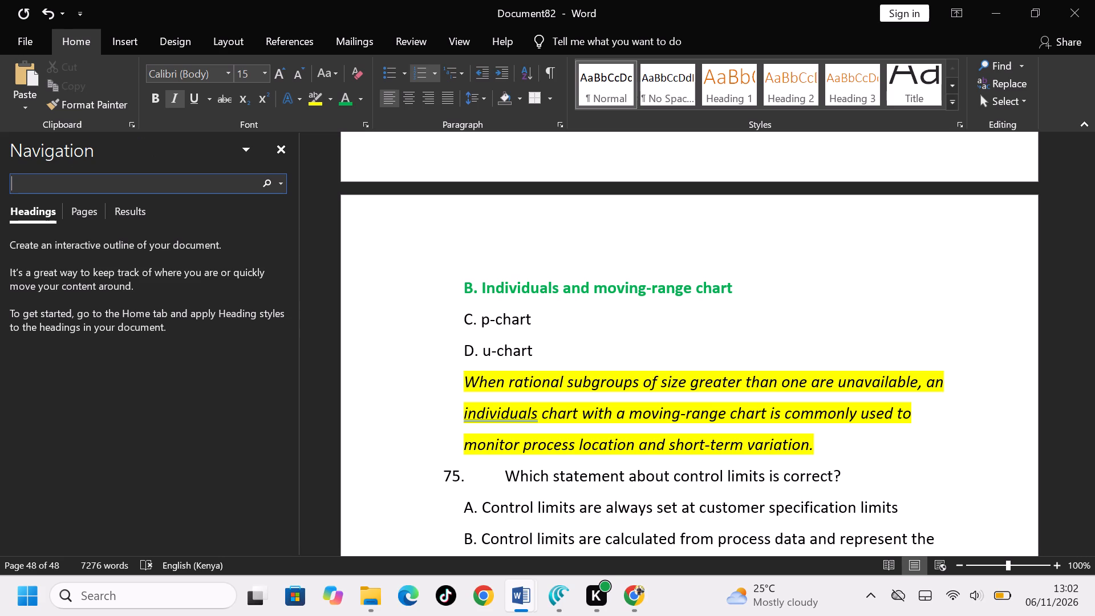
{"action": "key", "text": "4"}
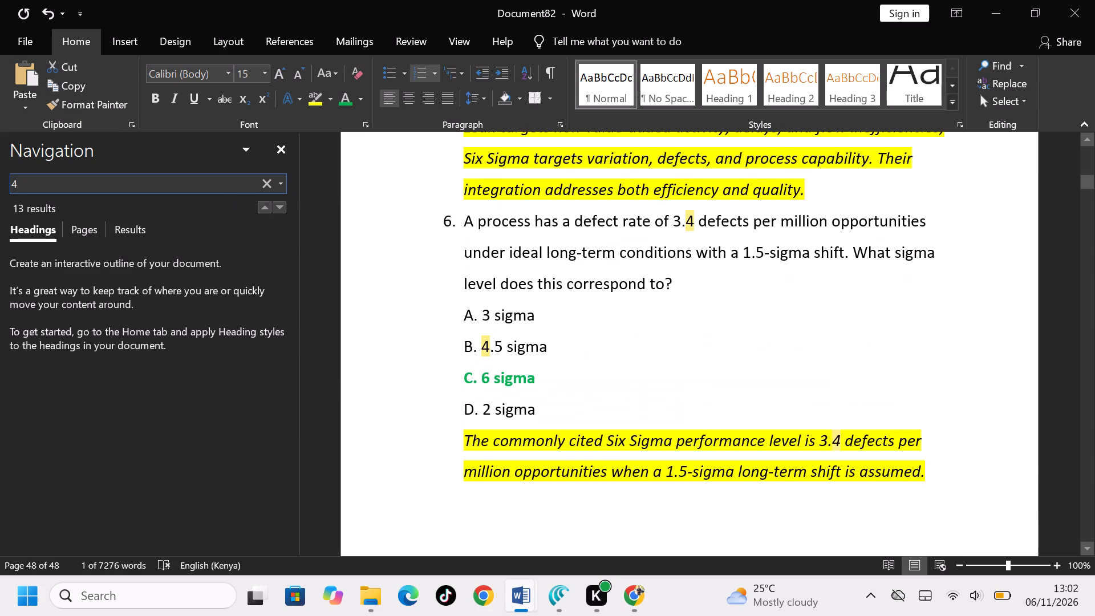
{"action": "scroll", "coordinate": [508, 226], "scroll_direction": "up", "scroll_amount": 17}
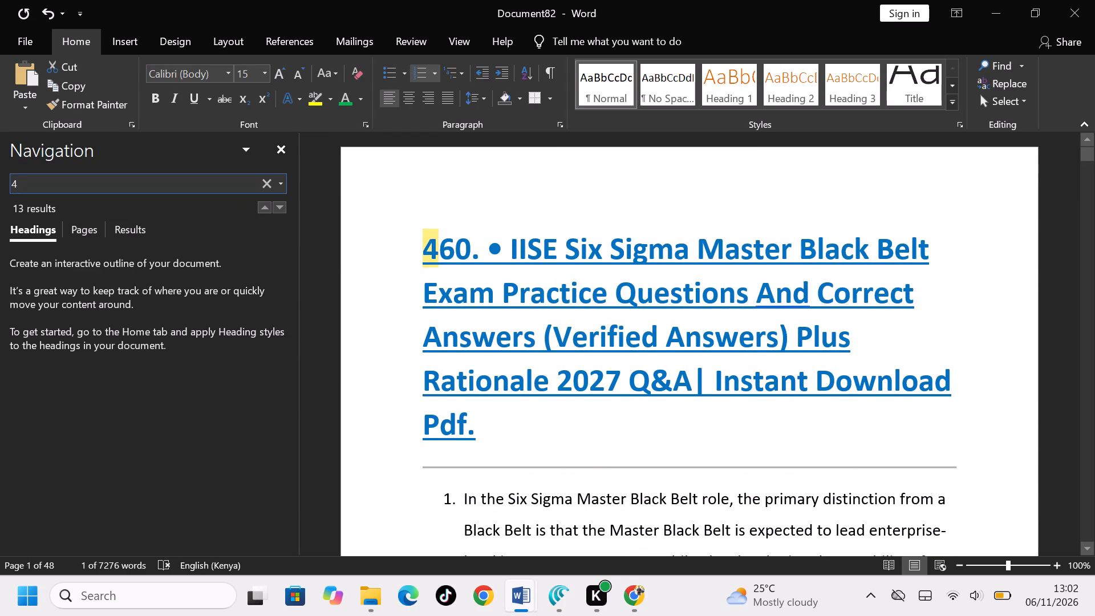
{"action": "left_click", "coordinate": [409, 261]}
{"action": "left_click", "coordinate": [413, 258]}
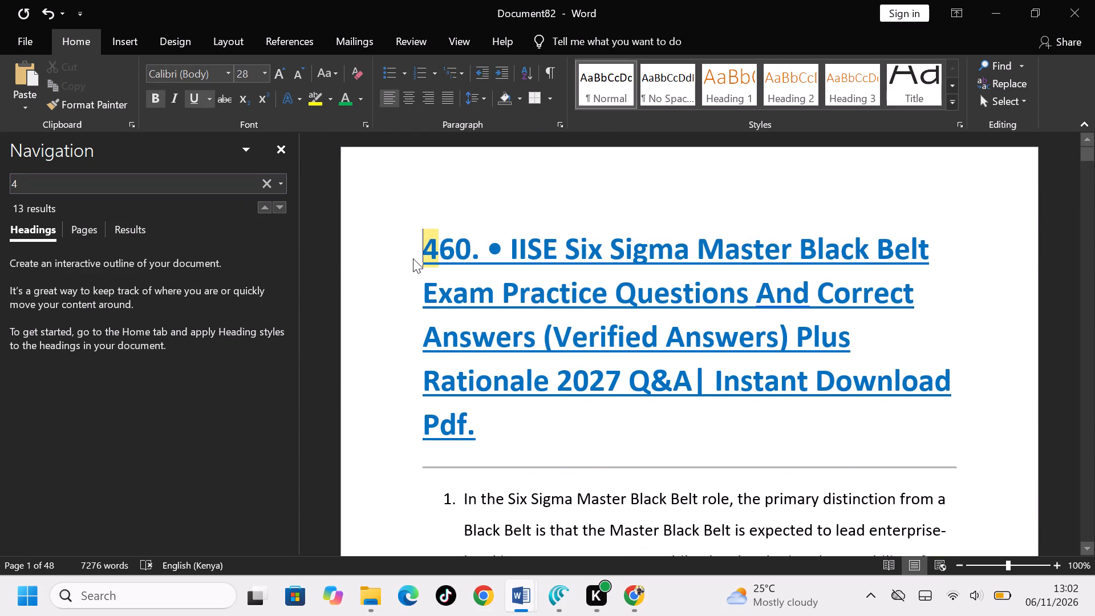
{"action": "left_click_drag", "start_coordinate": [413, 258], "coordinate": [489, 254]}
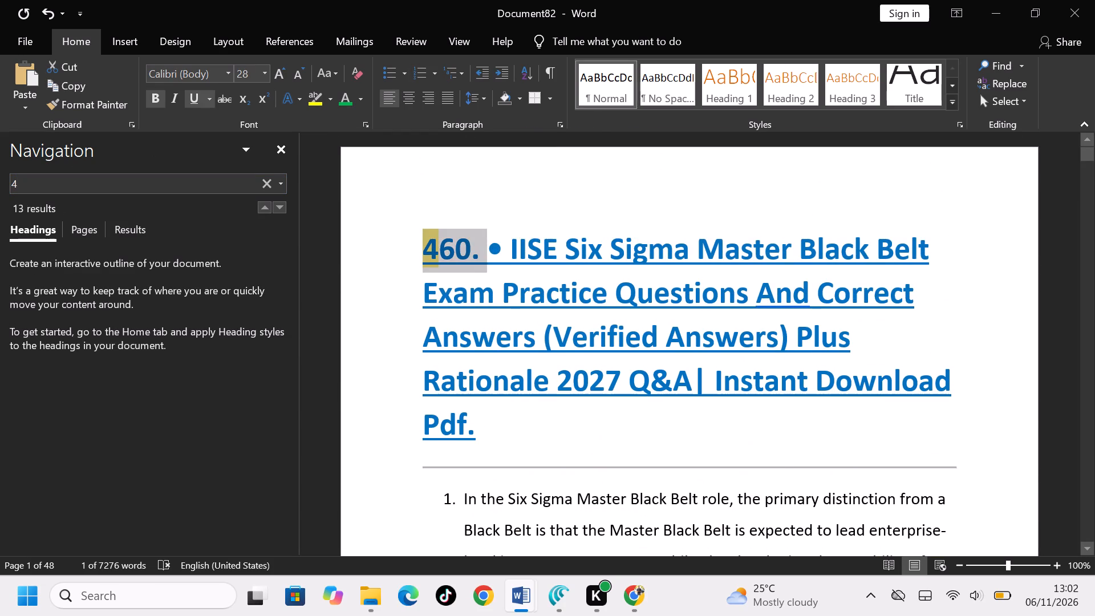
{"action": "key", "text": "ctrl+x"}
Save the document as a PDF in New folder (2), appending the cut "460." to the end of the suggested file name.
{"action": "key", "text": "ctrl+s"}
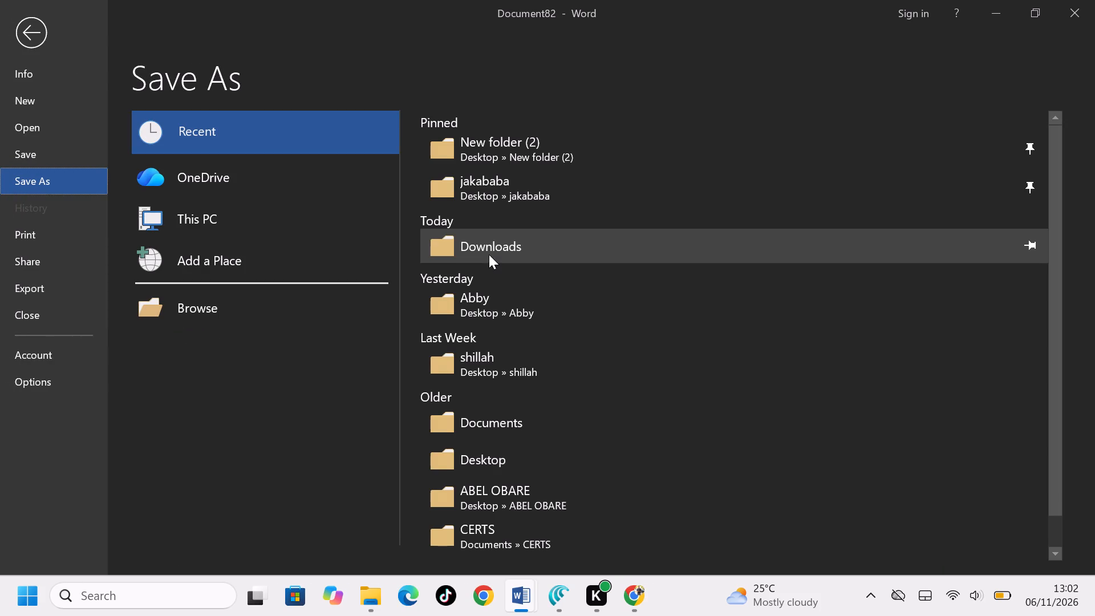
{"action": "double_click", "coordinate": [575, 143]}
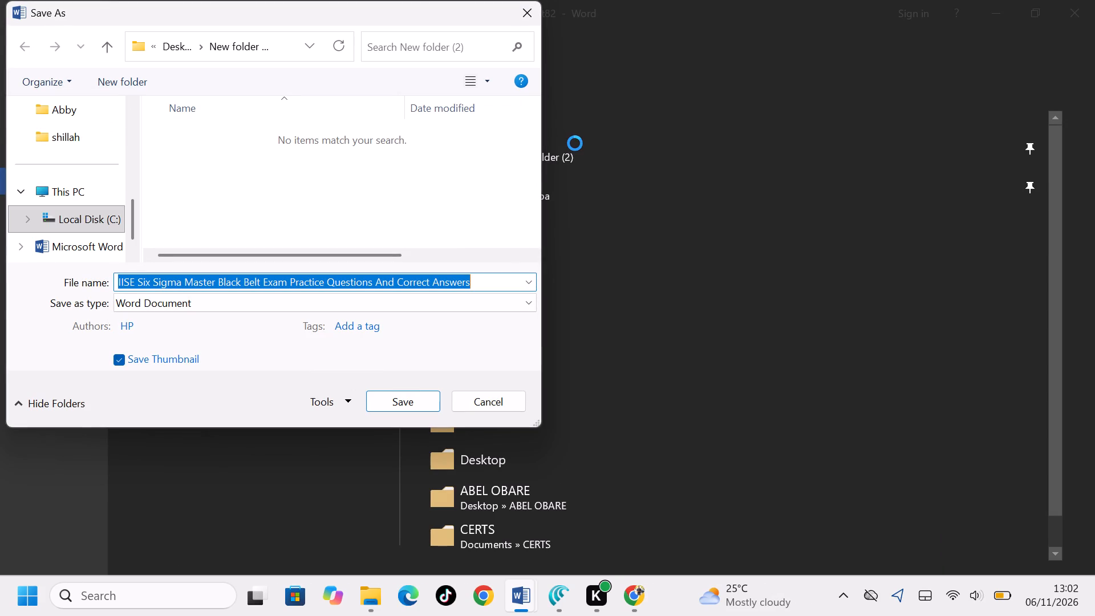
{"action": "key", "text": "Right"}
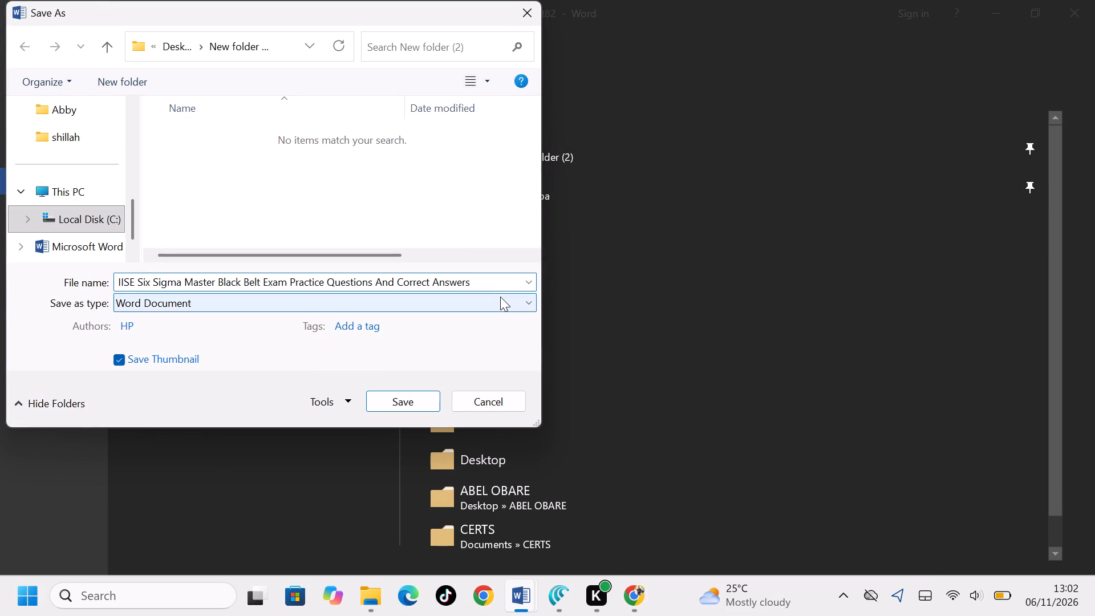
{"action": "key", "text": "ctrl+v"}
{"action": "left_click", "coordinate": [480, 299]}
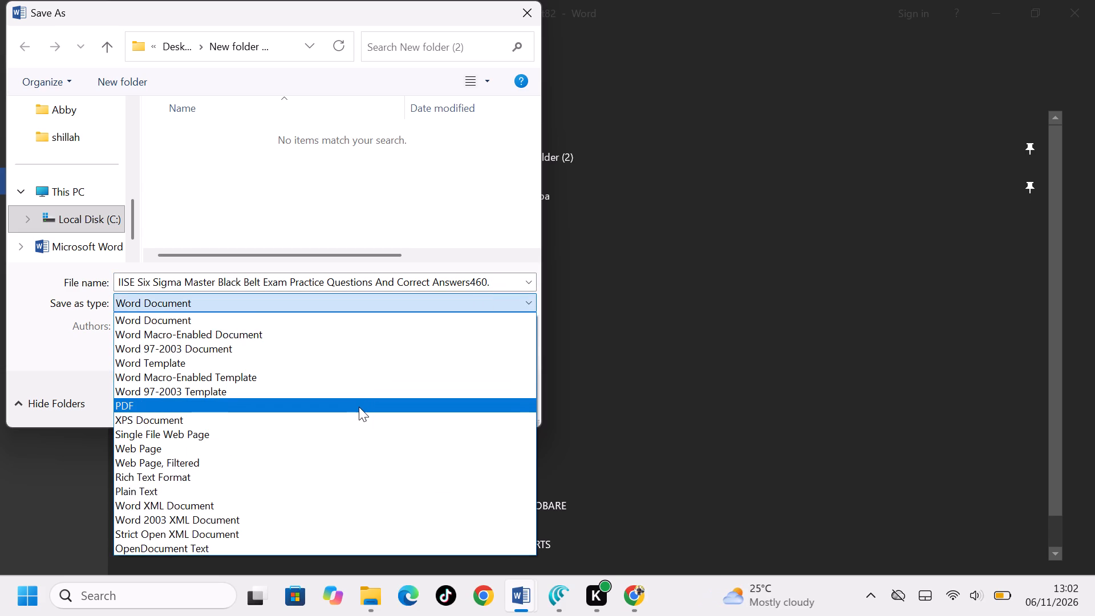
{"action": "left_click", "coordinate": [359, 407]}
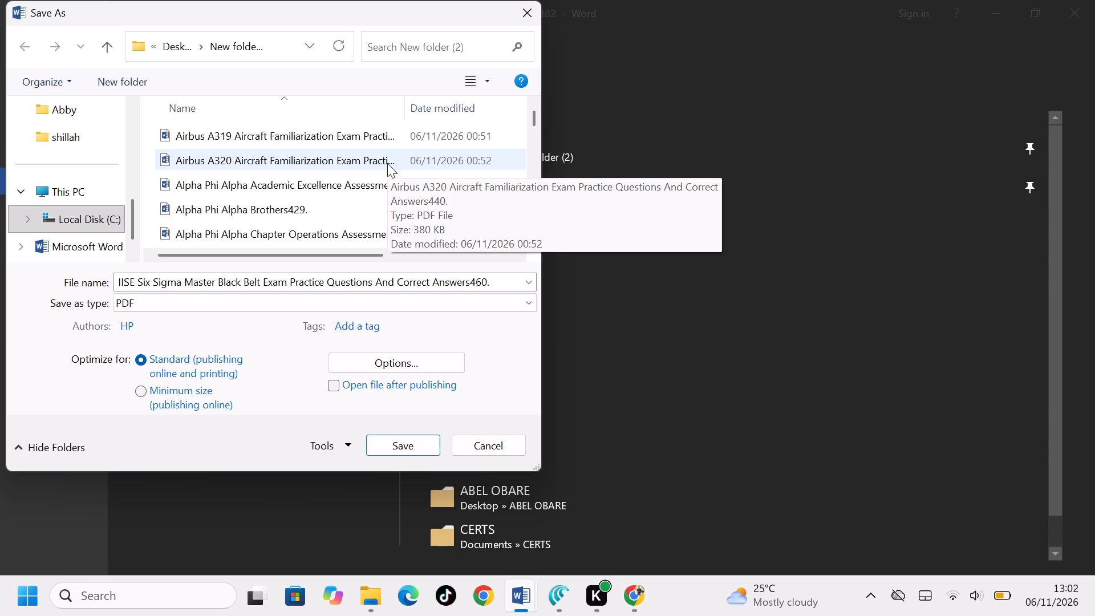
{"action": "left_click", "coordinate": [393, 446]}
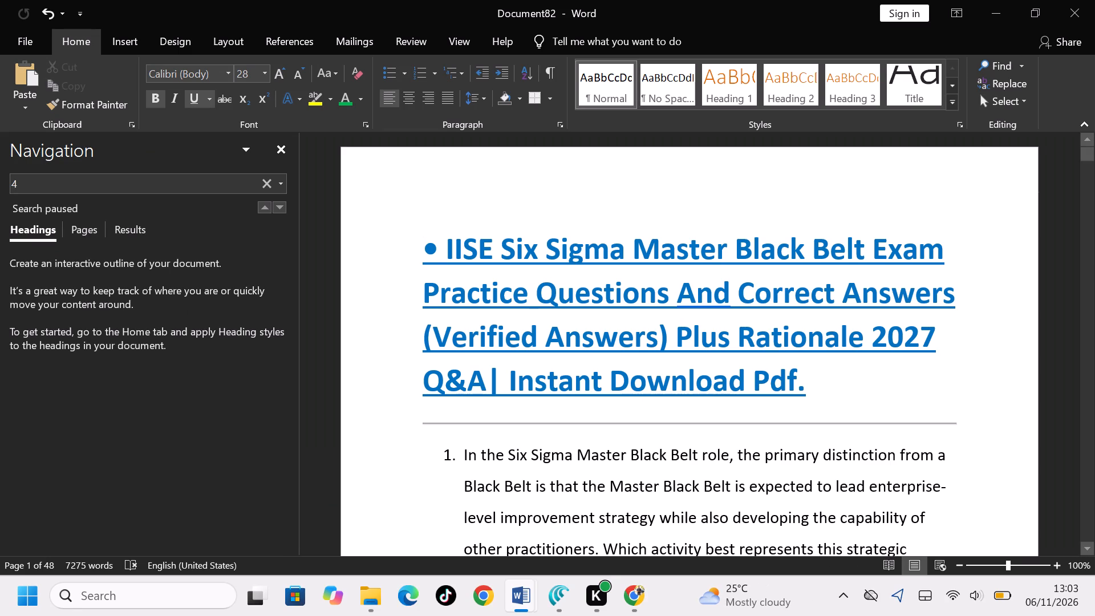
Close Document82 without saving its changes.
{"action": "left_click", "coordinate": [1094, 0]}
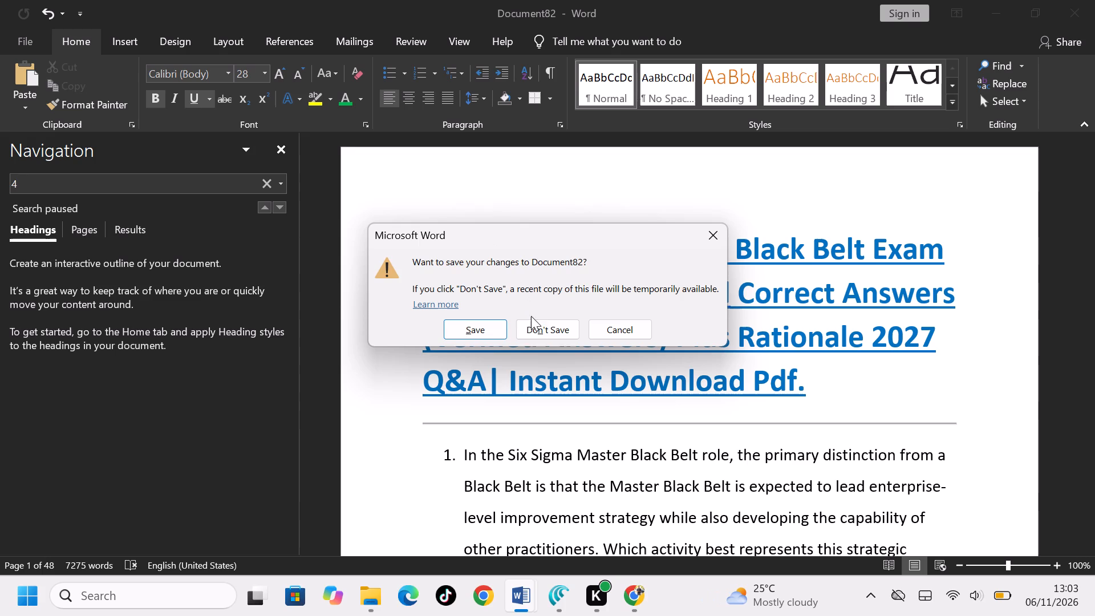
{"action": "left_click", "coordinate": [541, 329]}
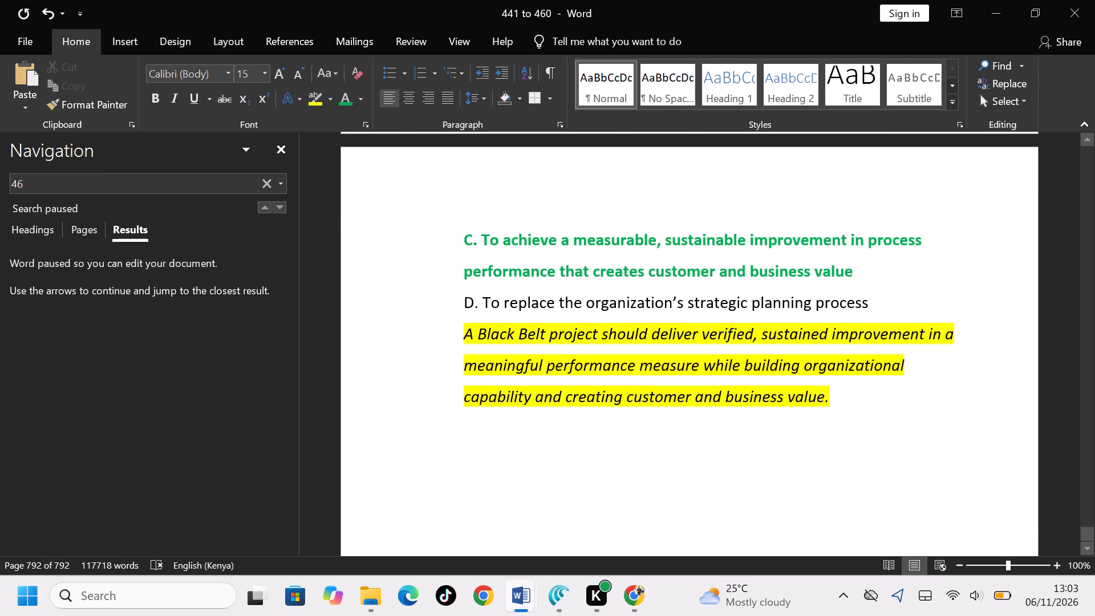
Search for 44 to locate title 442, and cut the entire 441 Airbus A320neo set preceding it, including its title.
{"action": "scroll", "coordinate": [541, 329], "scroll_direction": "up", "scroll_amount": 3}
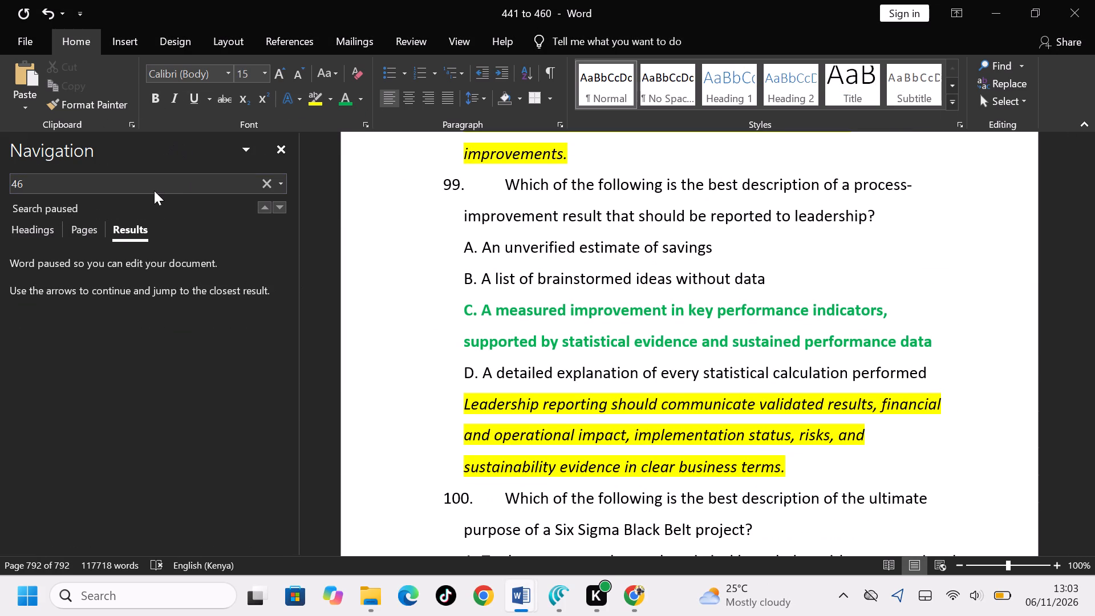
{"action": "left_click", "coordinate": [154, 191]}
{"action": "left_click", "coordinate": [184, 190]}
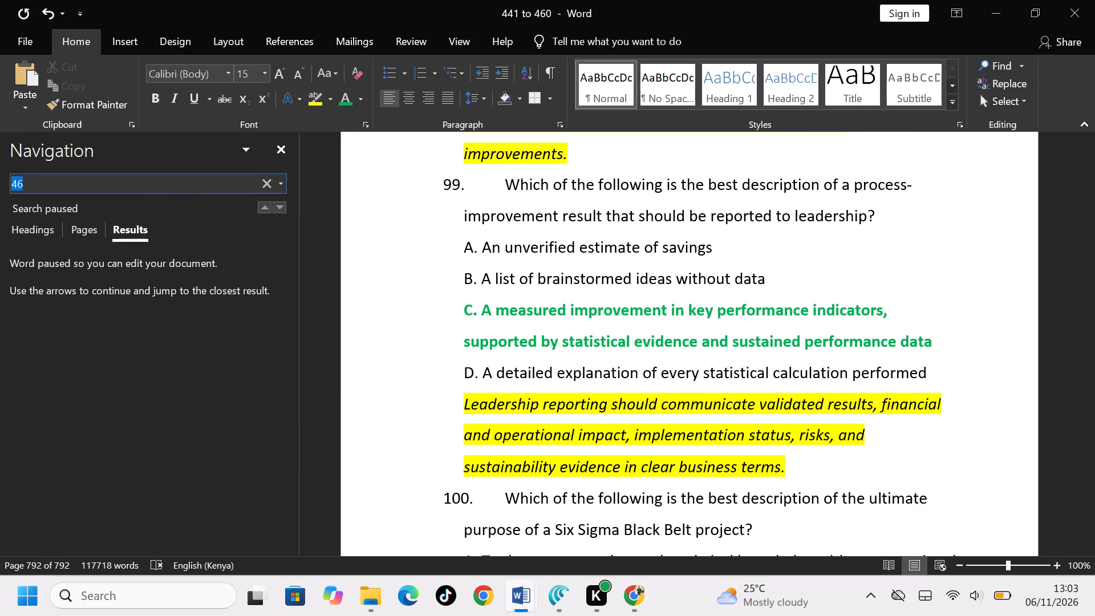
{"action": "key", "text": "4"}
{"action": "key", "text": "4"}
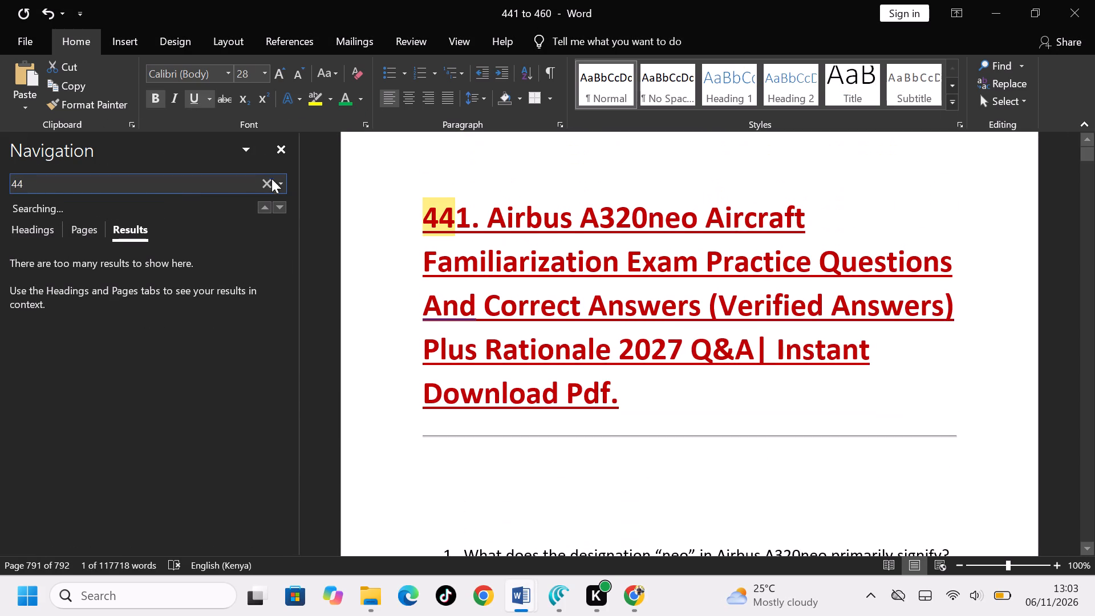
{"action": "left_click", "coordinate": [282, 202]}
{"action": "left_click", "coordinate": [282, 202]}
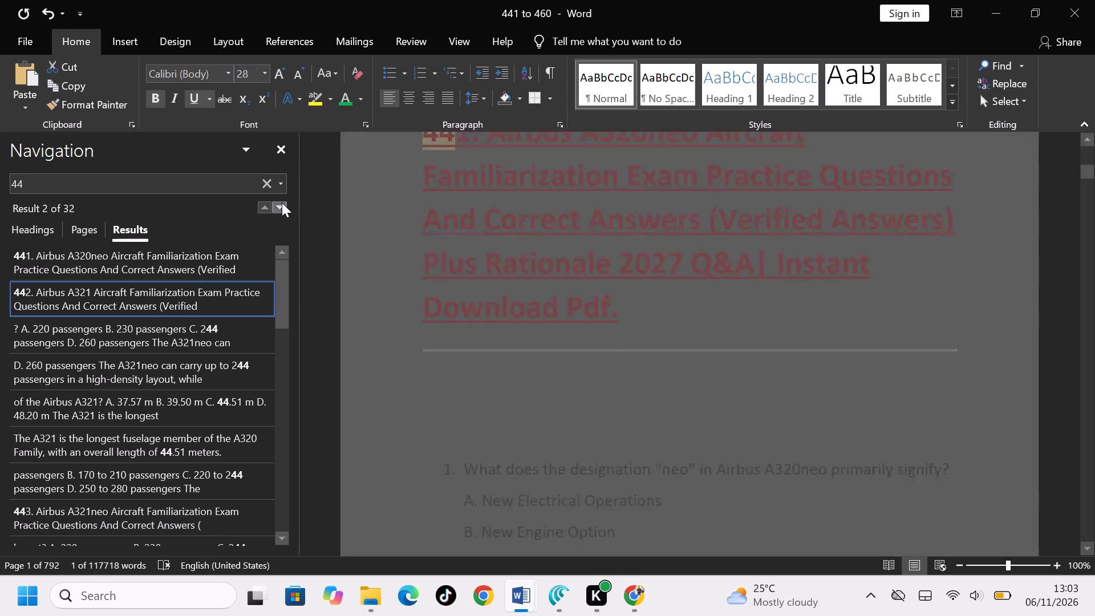
{"action": "scroll", "coordinate": [489, 214], "scroll_direction": "up", "scroll_amount": 2}
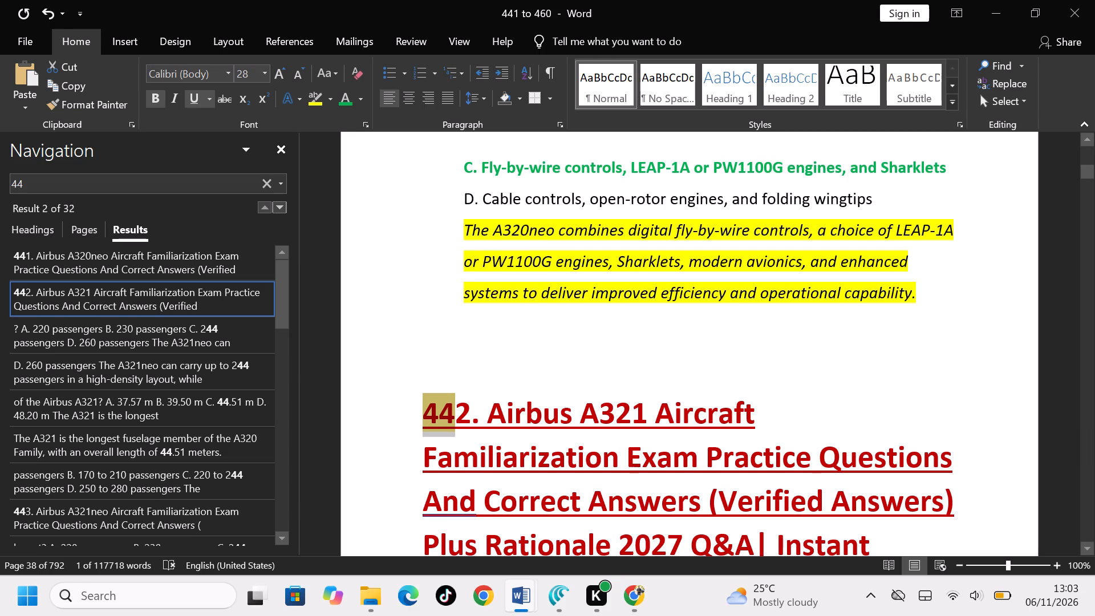
{"action": "left_click", "coordinate": [961, 311]}
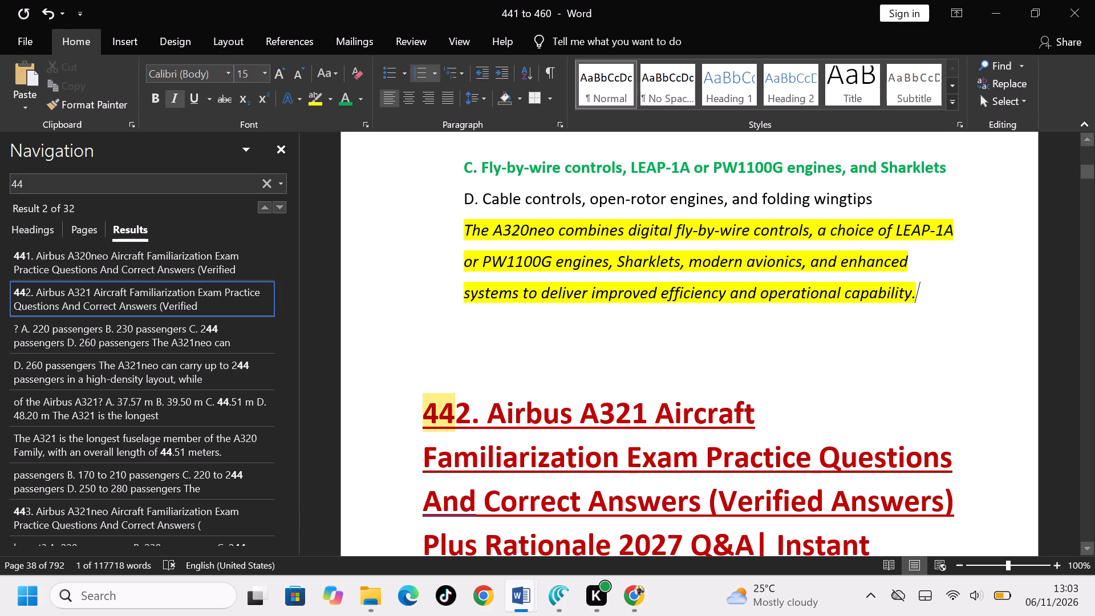
{"action": "left_click", "coordinate": [961, 311]}
{"action": "scroll", "coordinate": [961, 311], "scroll_direction": "down", "scroll_amount": 6, "text": "ctrl"}
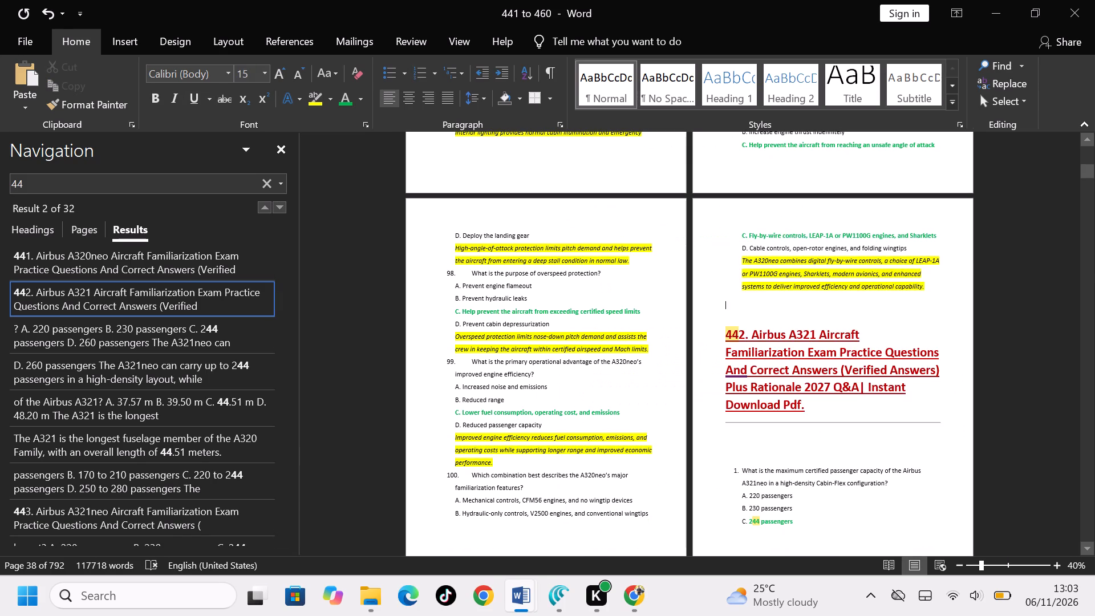
{"action": "scroll", "coordinate": [839, 323], "scroll_direction": "up", "scroll_amount": 6, "text": "ctrl"}
{"action": "scroll", "coordinate": [728, 350], "scroll_direction": "down", "scroll_amount": 4, "text": "ctrl"}
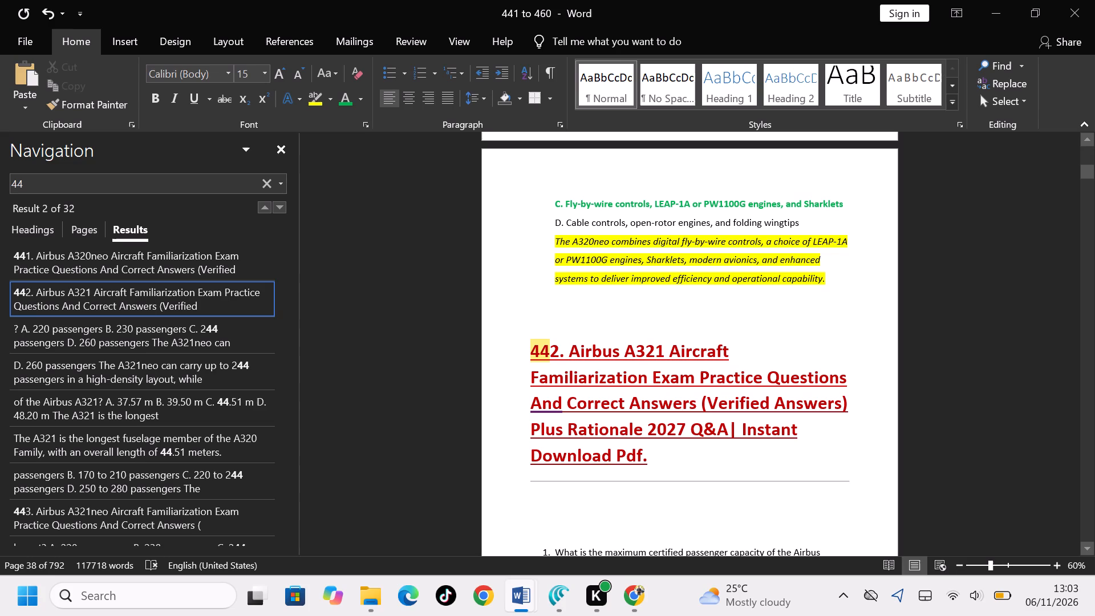
{"action": "left_click", "coordinate": [842, 298]}
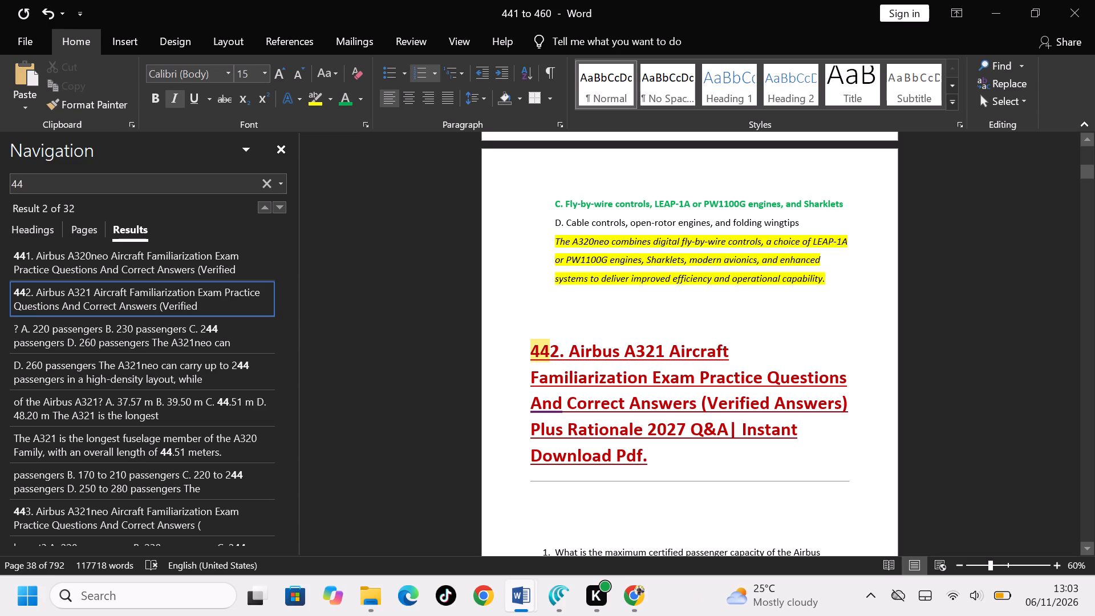
{"action": "left_click_drag", "start_coordinate": [842, 298], "coordinate": [657, 0]}
{"action": "scroll", "coordinate": [826, 287], "scroll_direction": "down", "scroll_amount": 2}
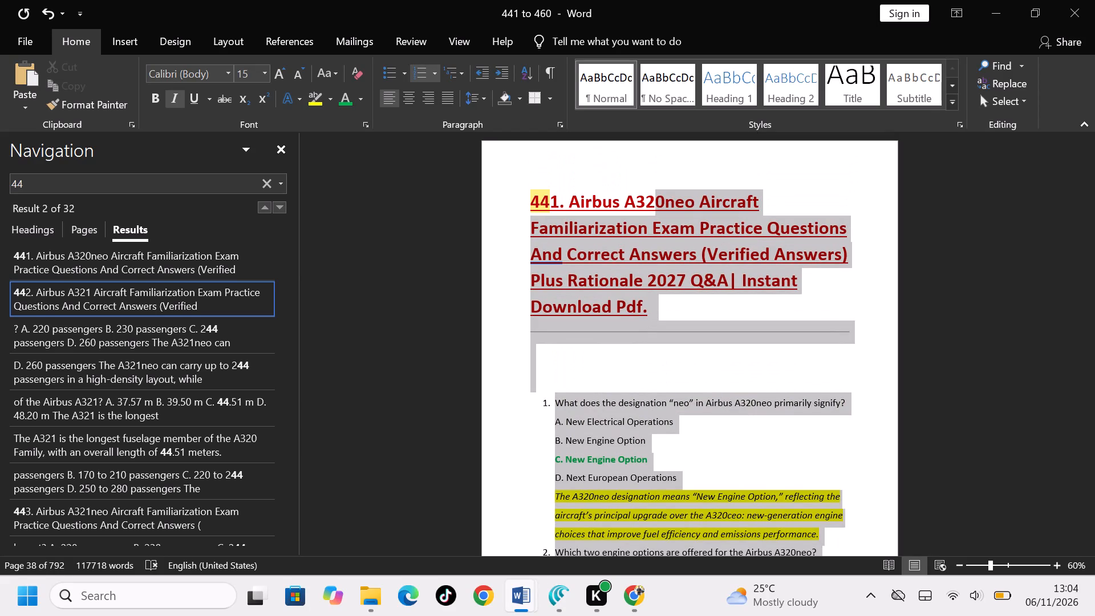
{"action": "left_click_drag", "start_coordinate": [657, 0], "coordinate": [343, 0]}
{"action": "scroll", "coordinate": [657, 0], "scroll_direction": "left", "scroll_amount": 1}
{"action": "scroll", "coordinate": [408, 0], "scroll_direction": "down", "scroll_amount": 1}
{"action": "key", "text": "ctrl+x"}
Create a new blank document and paste the cut 441 Airbus A320neo set into it.
{"action": "key", "text": "ctrl+n"}
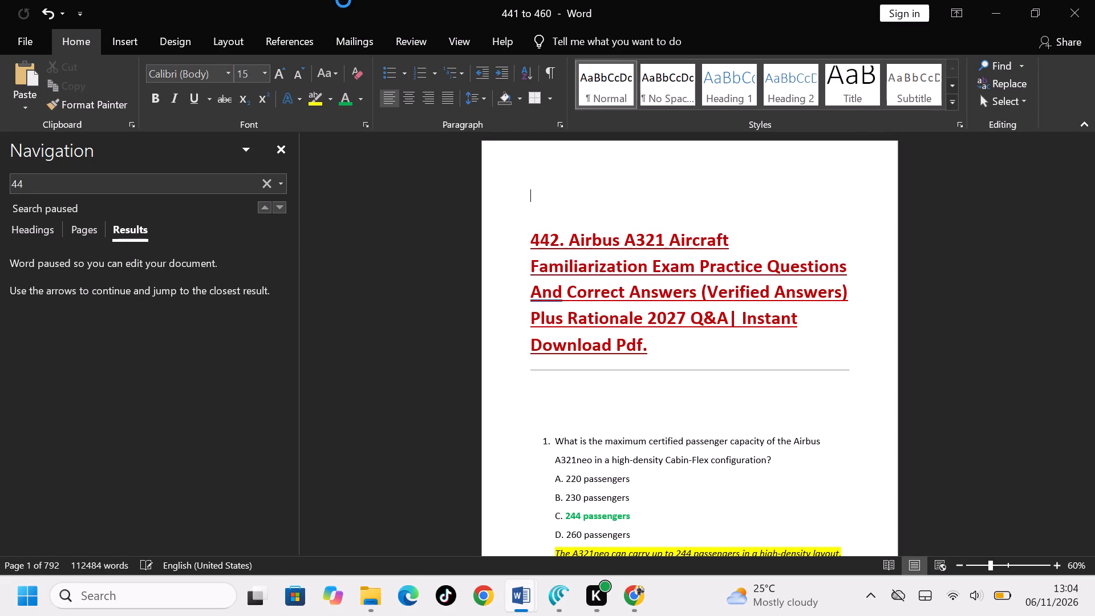
{"action": "key", "text": "ctrl+v"}
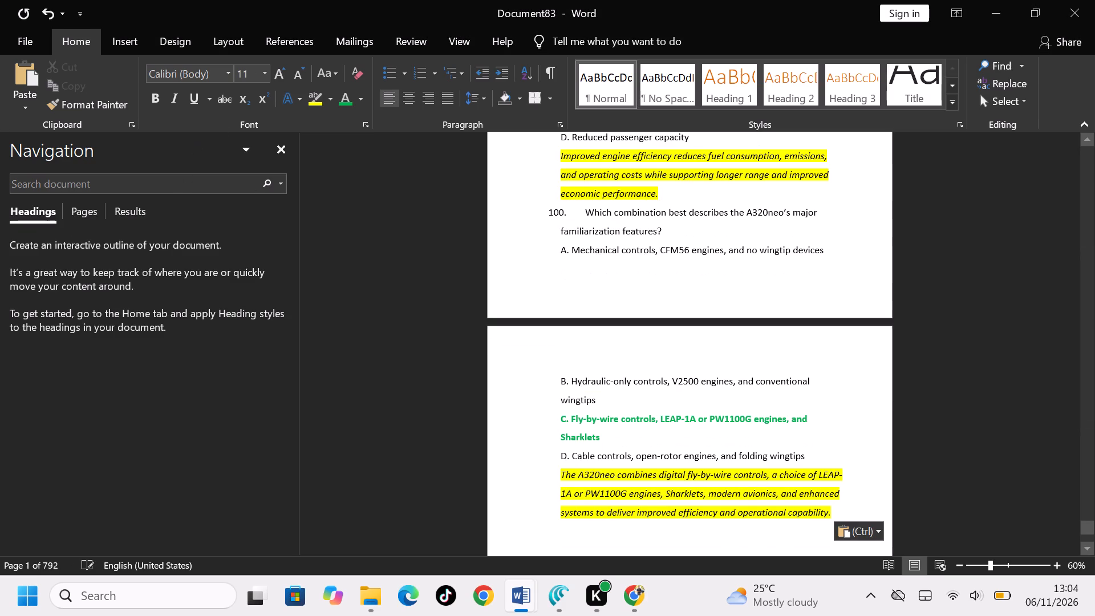
Search the new document for 4 to reach the title, and cut the leading number "441." from it.
{"action": "left_click", "coordinate": [168, 181]}
{"action": "key", "text": "4"}
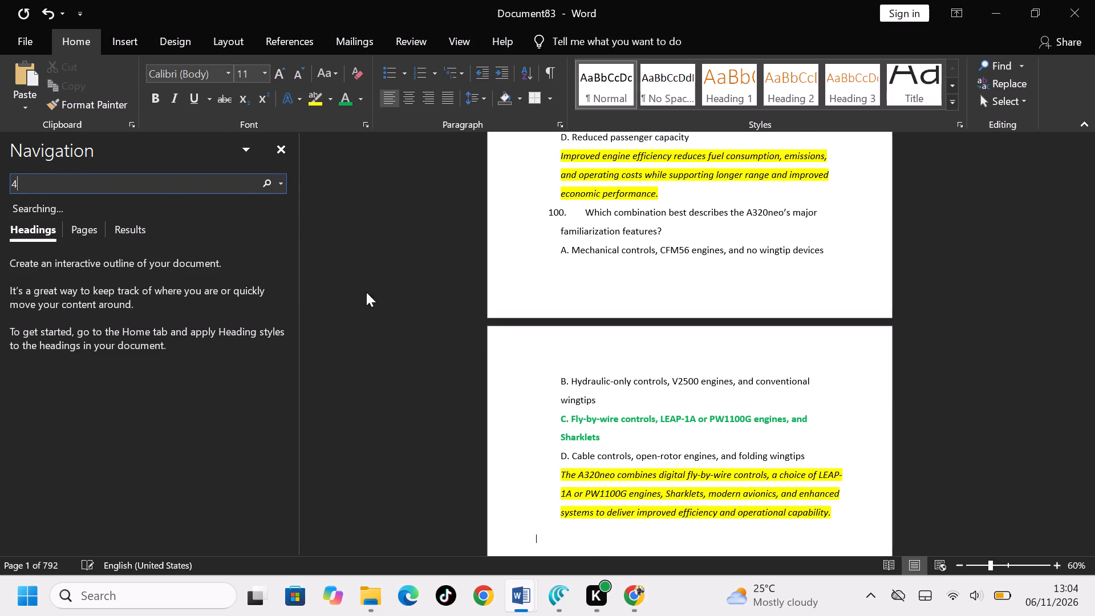
{"action": "left_click", "coordinate": [540, 198]}
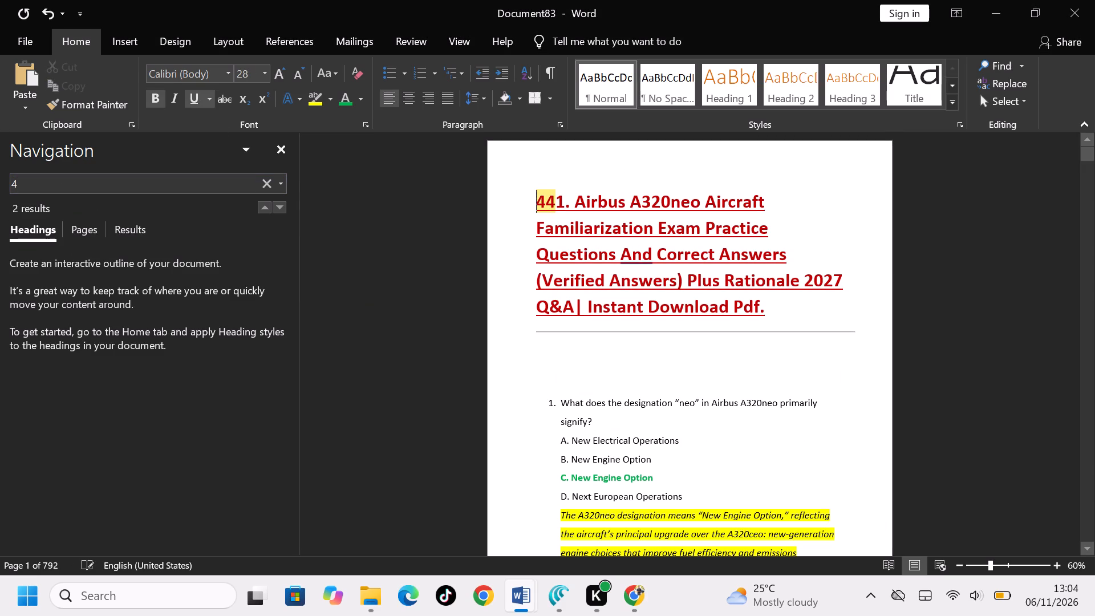
{"action": "left_click_drag", "start_coordinate": [540, 198], "coordinate": [569, 194]}
{"action": "key", "text": "ctrl+x"}
Save the document as a PDF in New folder (2), appending the cut "441." to the end of the suggested file name.
{"action": "key", "text": "ctrl+s"}
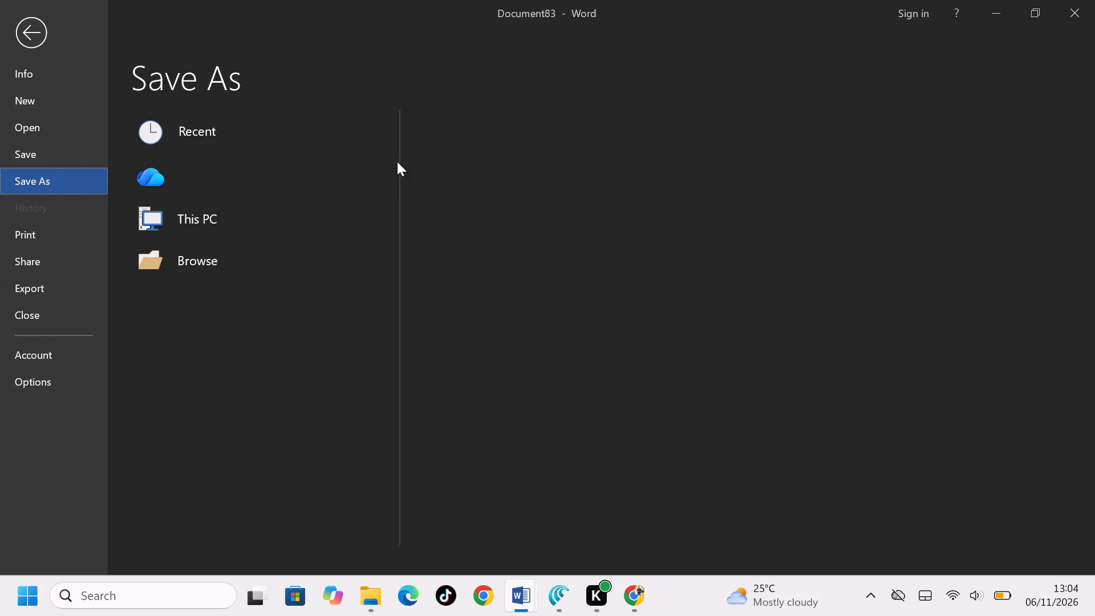
{"action": "double_click", "coordinate": [522, 152]}
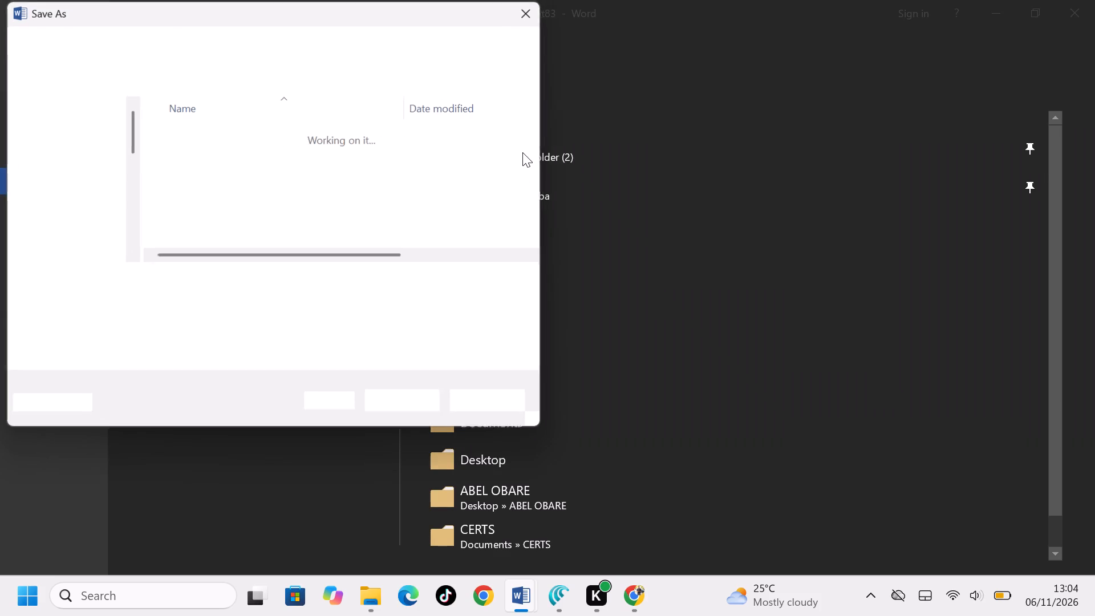
{"action": "key", "text": "Right"}
{"action": "key", "text": "ctrl+v"}
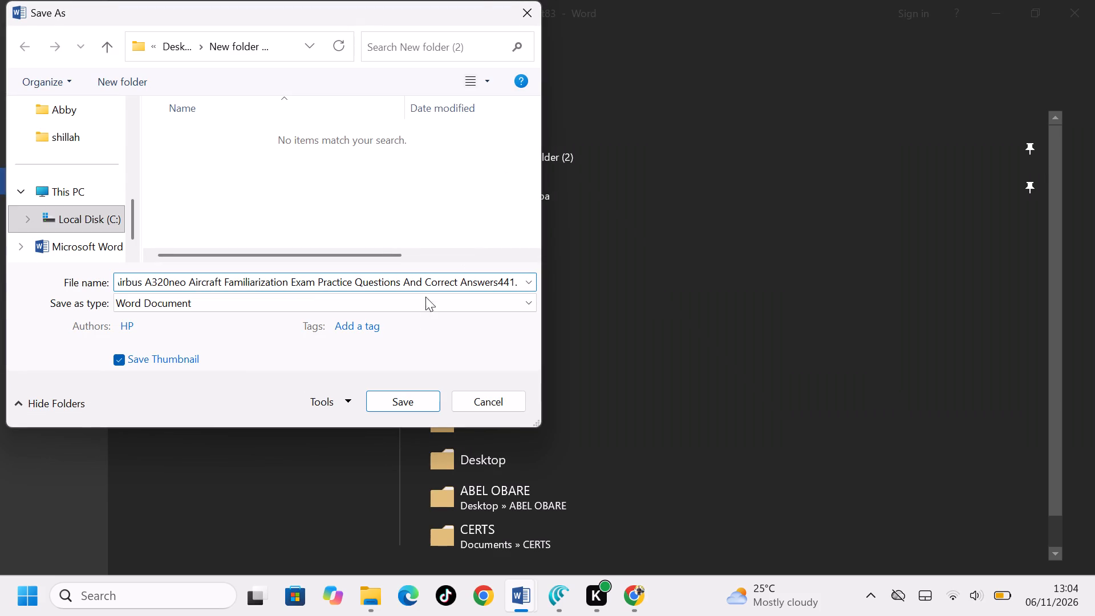
{"action": "left_click", "coordinate": [452, 310]}
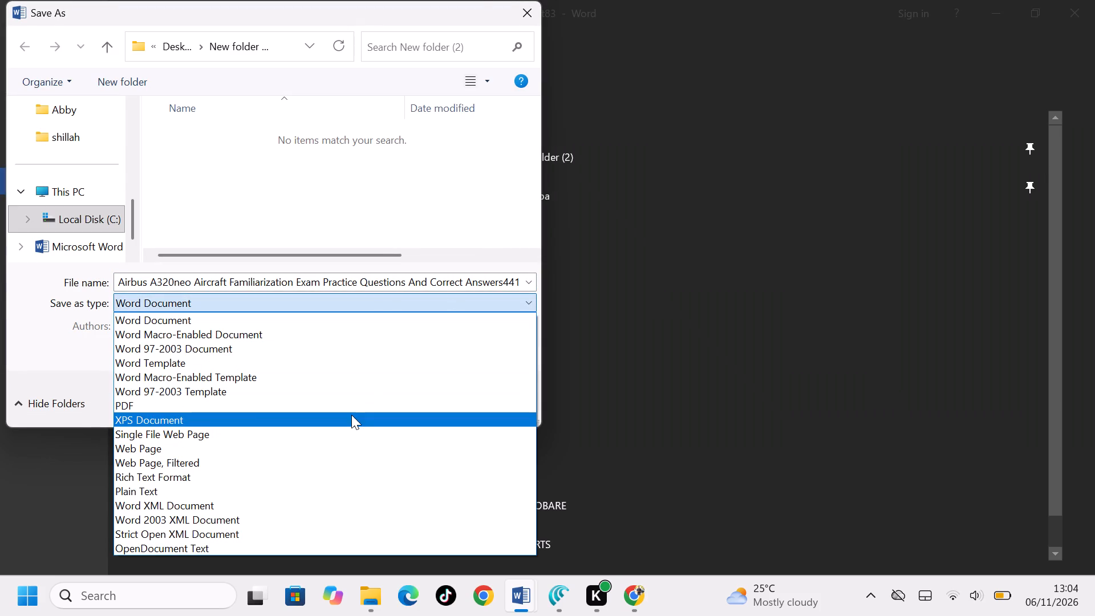
{"action": "left_click", "coordinate": [374, 407]}
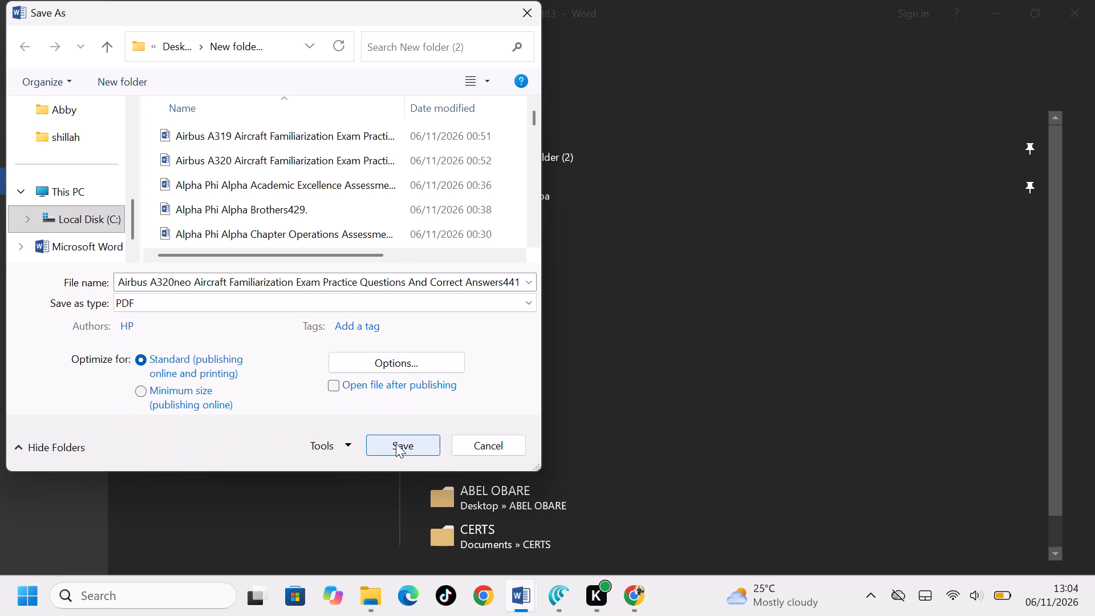
{"action": "left_click", "coordinate": [396, 443]}
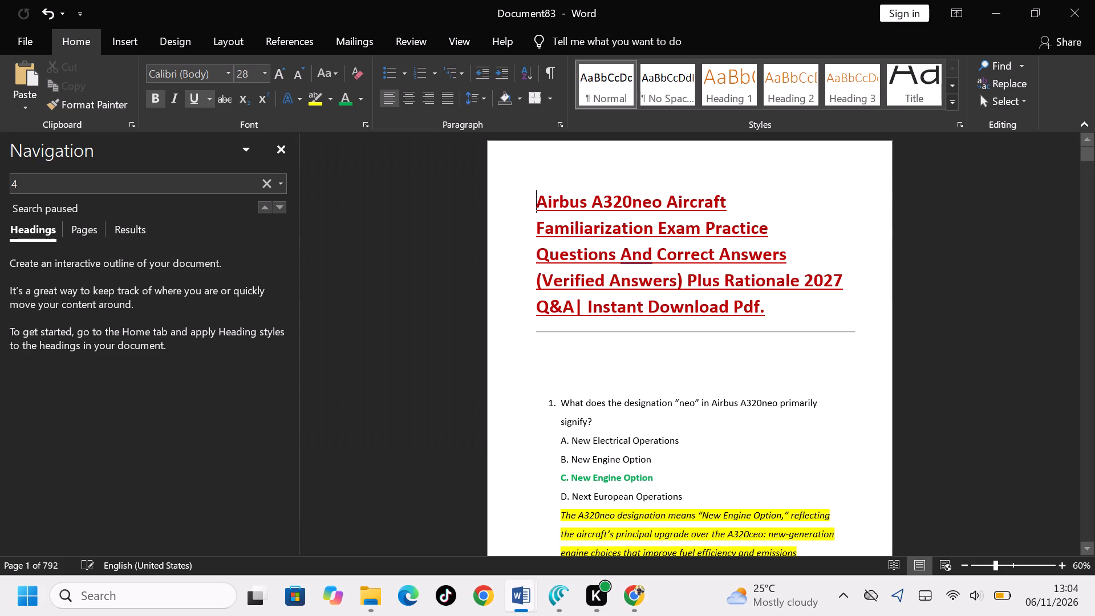
Close Document83 without saving its changes.
{"action": "left_click", "coordinate": [1094, 0]}
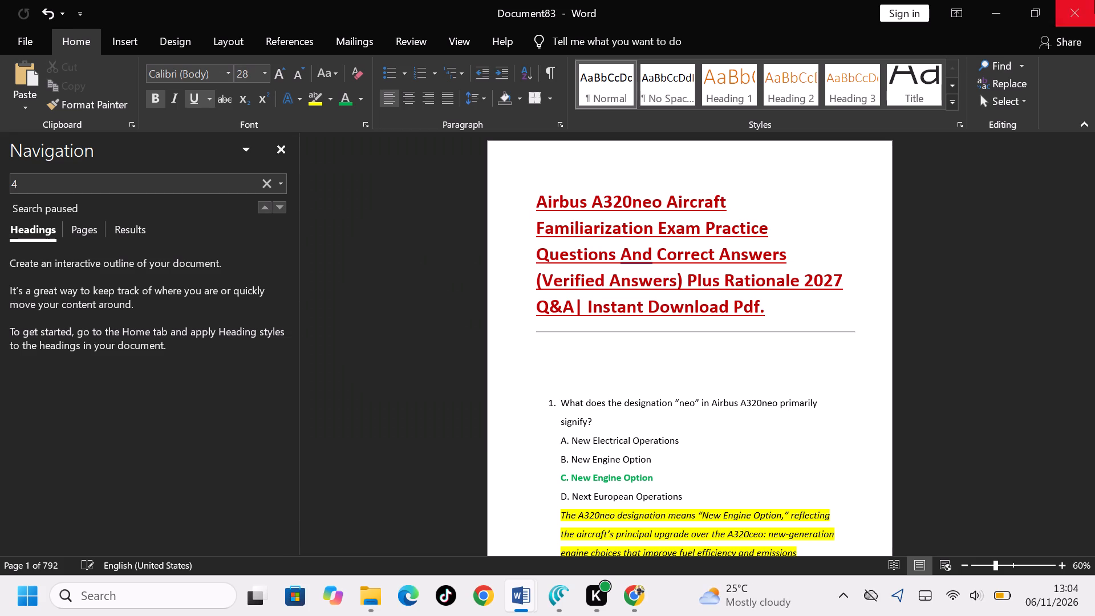
{"action": "left_click", "coordinate": [546, 323]}
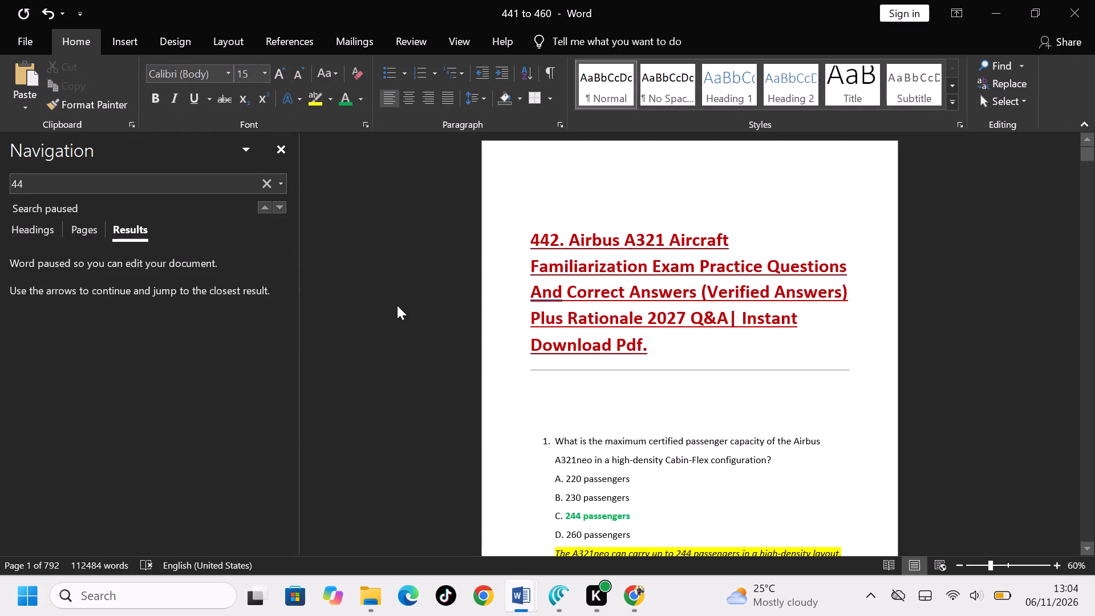
Go through the matches for 44 to title 443, and cut the entire 442 Airbus A321 set preceding it, including its title.
{"action": "left_click", "coordinate": [279, 204]}
{"action": "left_click", "coordinate": [279, 204]}
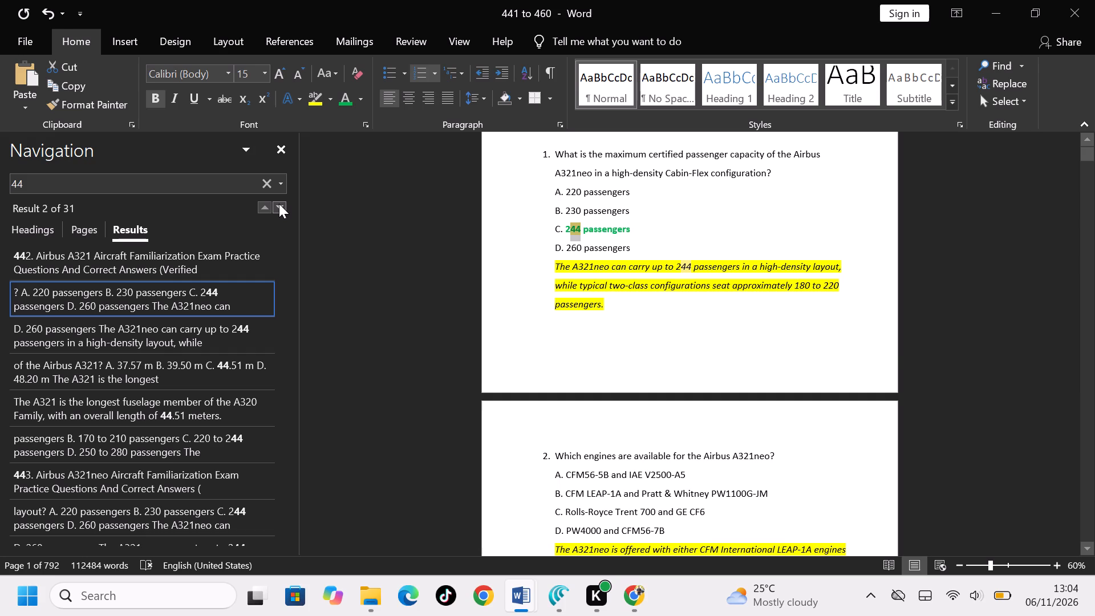
{"action": "left_click", "coordinate": [279, 204]}
{"action": "left_click", "coordinate": [279, 204]}
{"action": "left_click", "coordinate": [279, 204]}
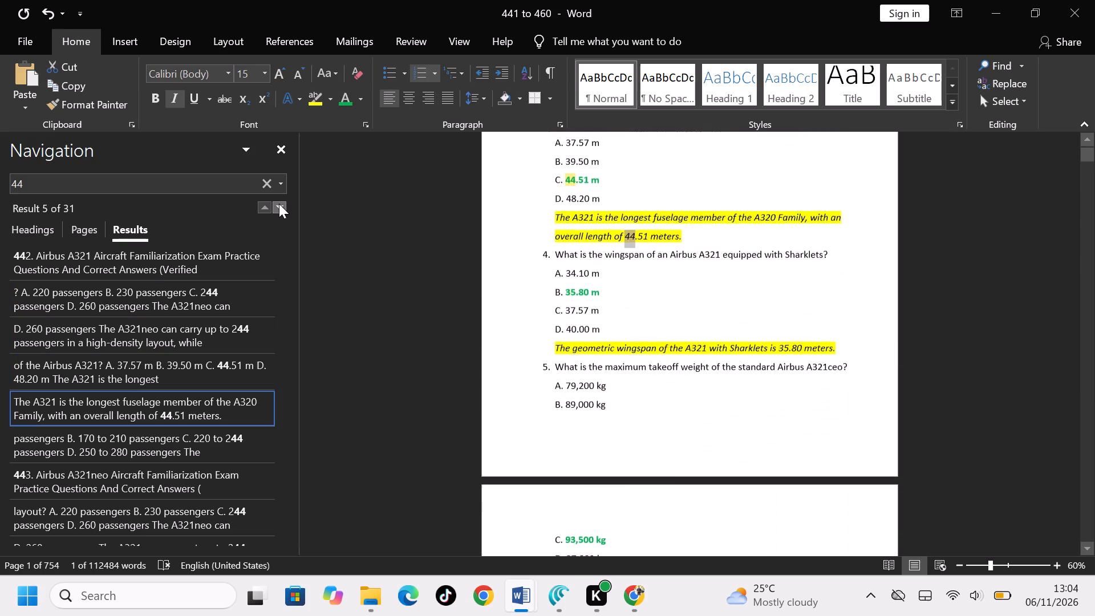
{"action": "left_click", "coordinate": [279, 204]}
{"action": "left_click", "coordinate": [279, 204]}
{"action": "scroll", "coordinate": [448, 229], "scroll_direction": "up", "scroll_amount": 1}
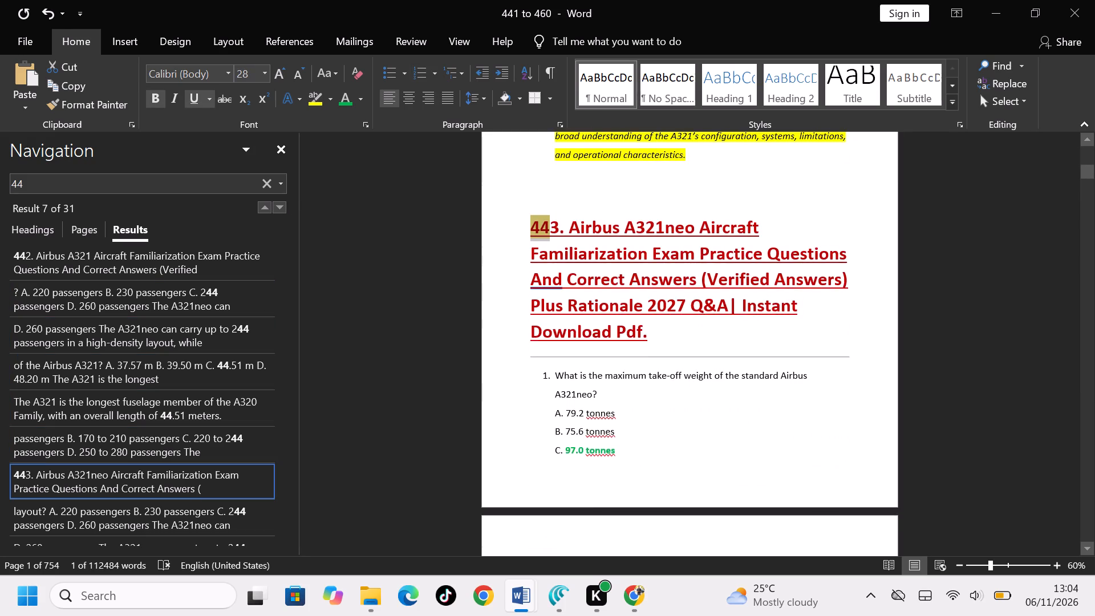
{"action": "scroll", "coordinate": [448, 229], "scroll_direction": "up", "scroll_amount": 1}
{"action": "left_click", "coordinate": [700, 298]}
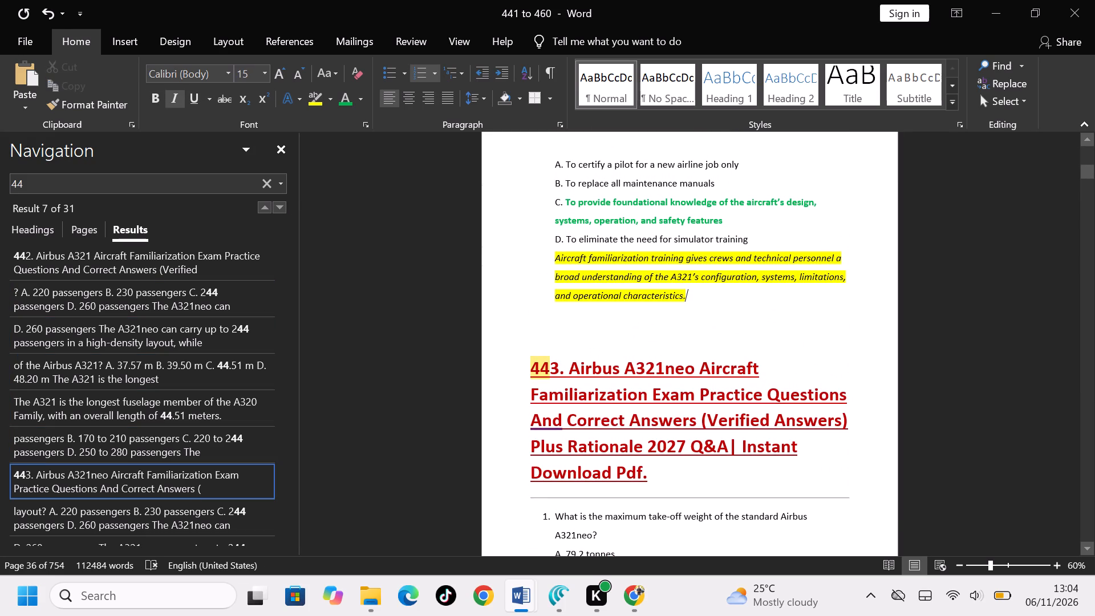
{"action": "left_click_drag", "start_coordinate": [700, 298], "coordinate": [533, 0]}
{"action": "scroll", "coordinate": [684, 287], "scroll_direction": "down", "scroll_amount": 1}
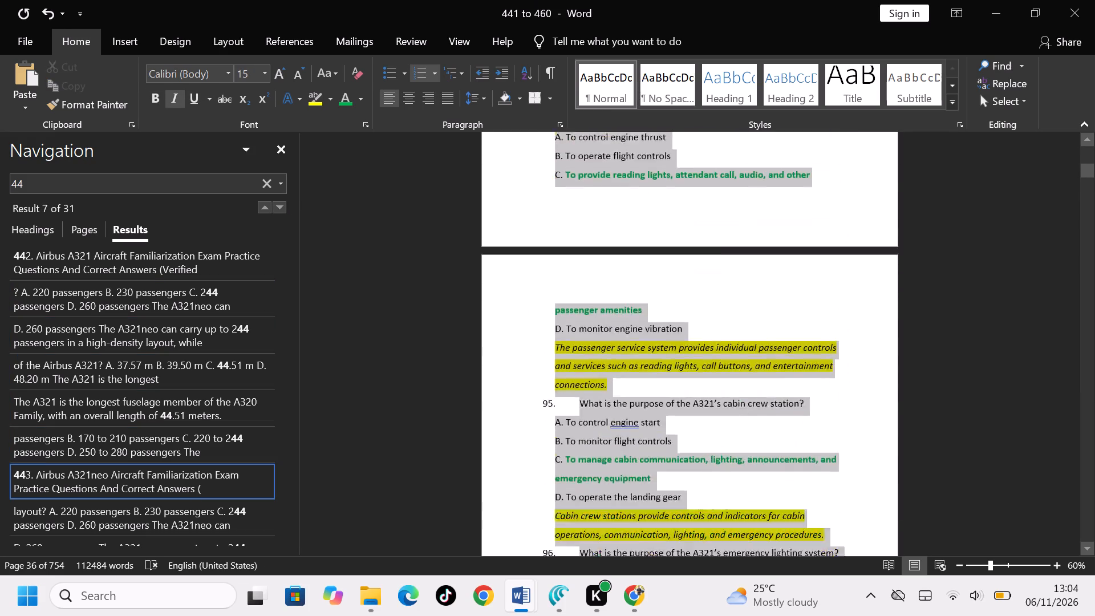
{"action": "left_click_drag", "start_coordinate": [533, 0], "coordinate": [534, 8]}
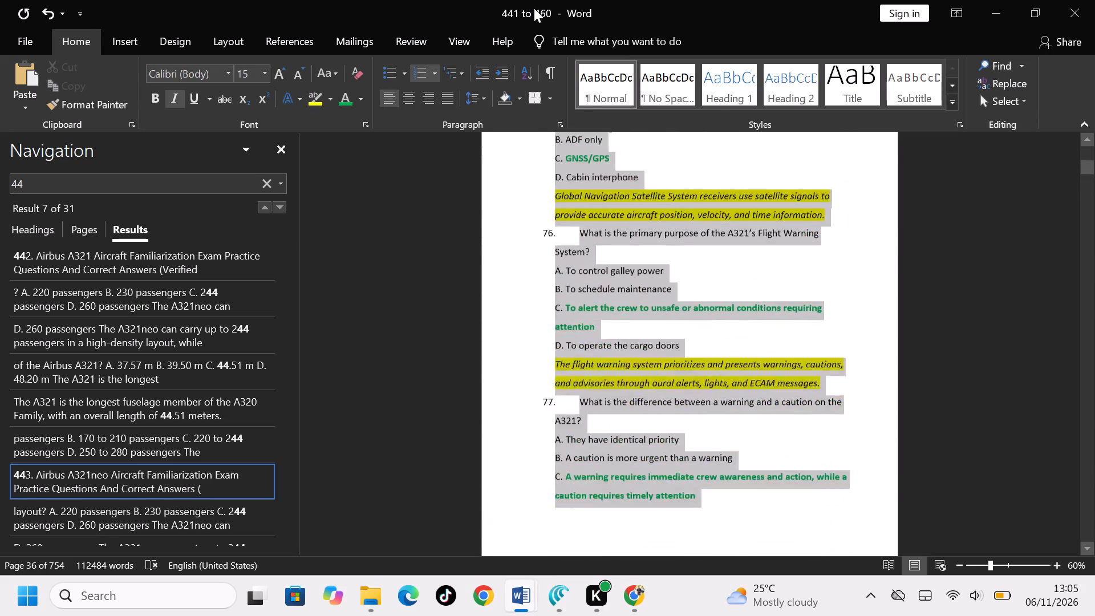
{"action": "left_click_drag", "start_coordinate": [534, 8], "coordinate": [543, 11]}
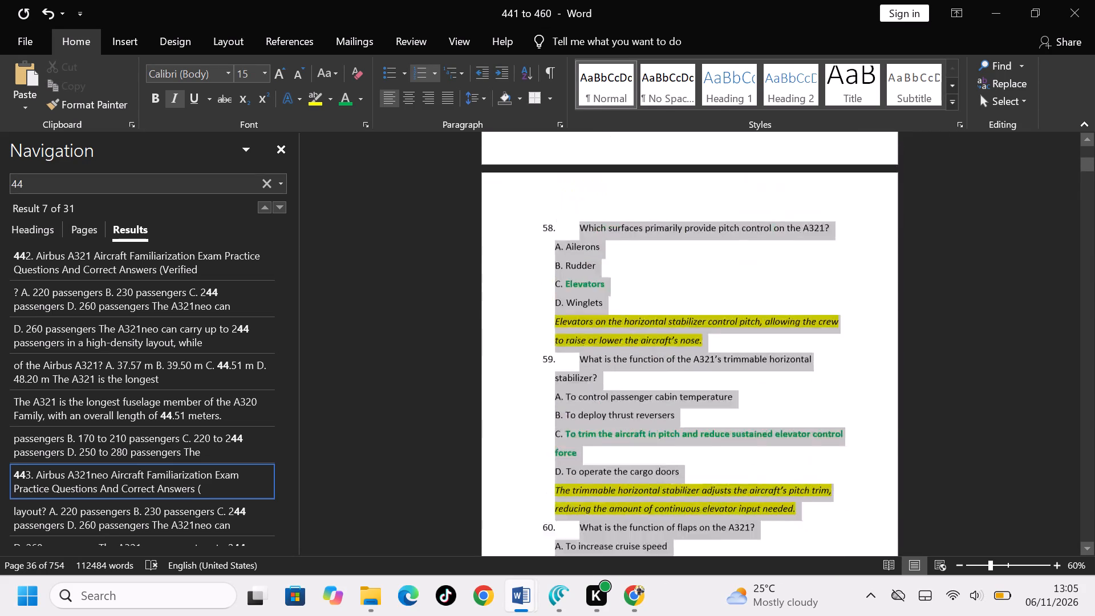
{"action": "left_click_drag", "start_coordinate": [543, 11], "coordinate": [549, 16]}
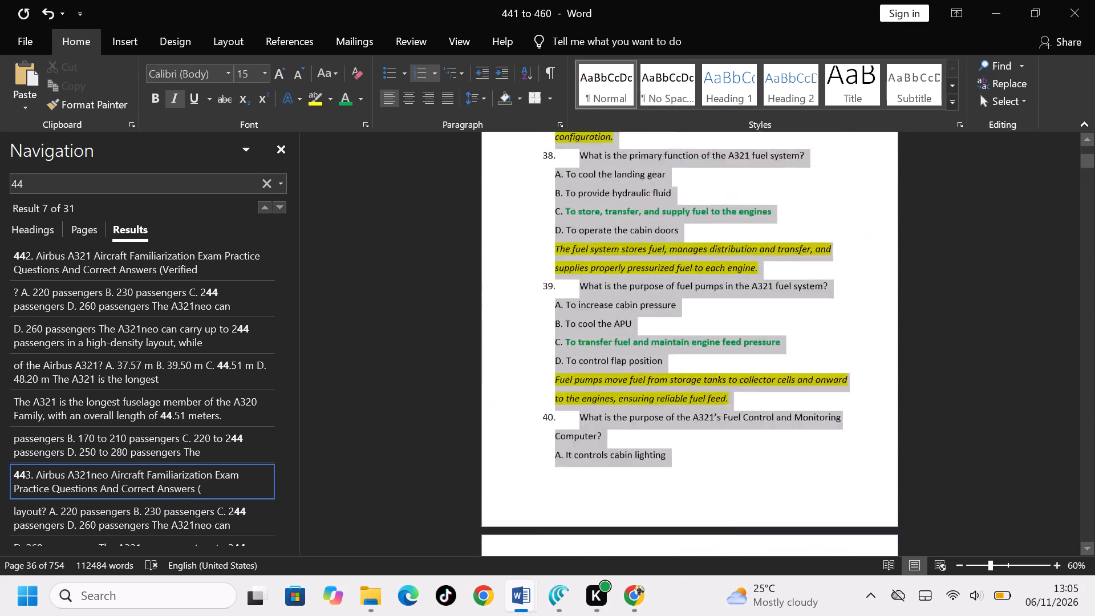
{"action": "left_click_drag", "start_coordinate": [549, 16], "coordinate": [549, 19]}
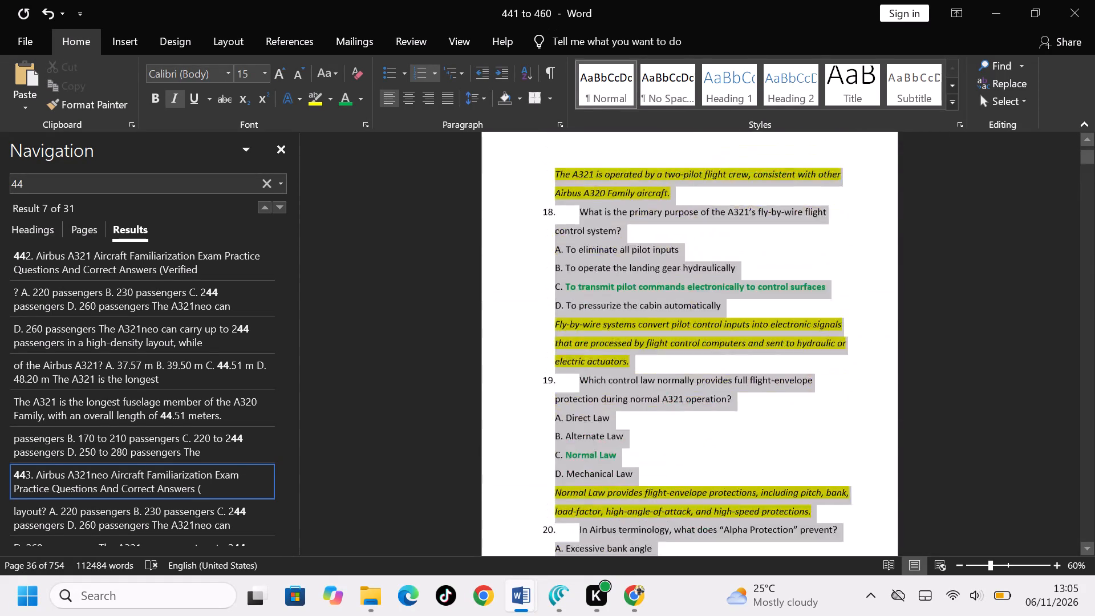
{"action": "left_click_drag", "start_coordinate": [549, 19], "coordinate": [549, 19]}
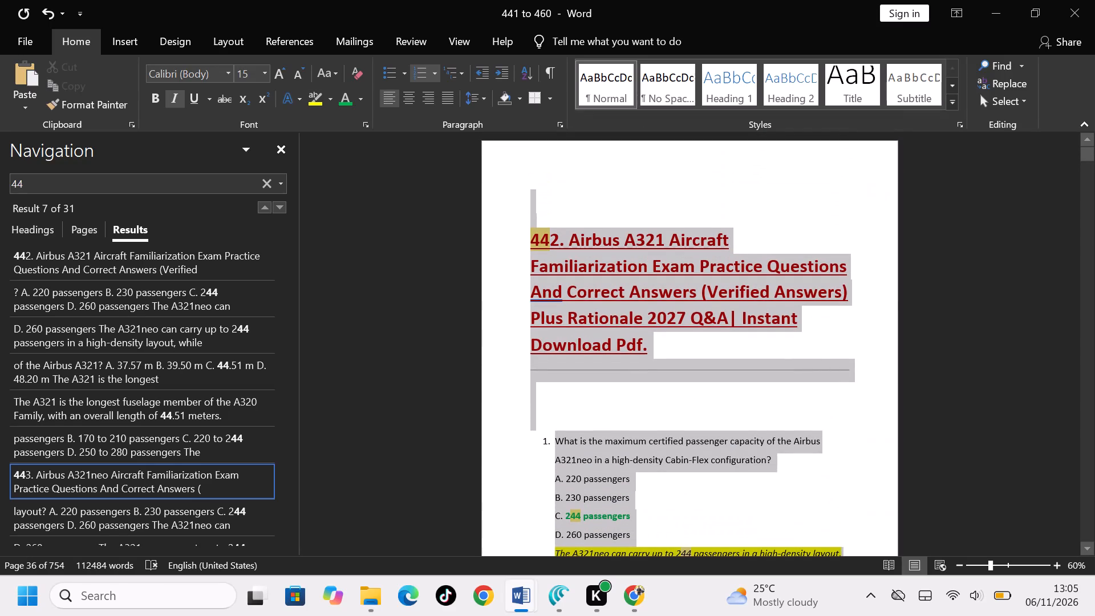
{"action": "left_click_drag", "start_coordinate": [549, 19], "coordinate": [551, 10]}
{"action": "key", "text": "ctrl+x"}
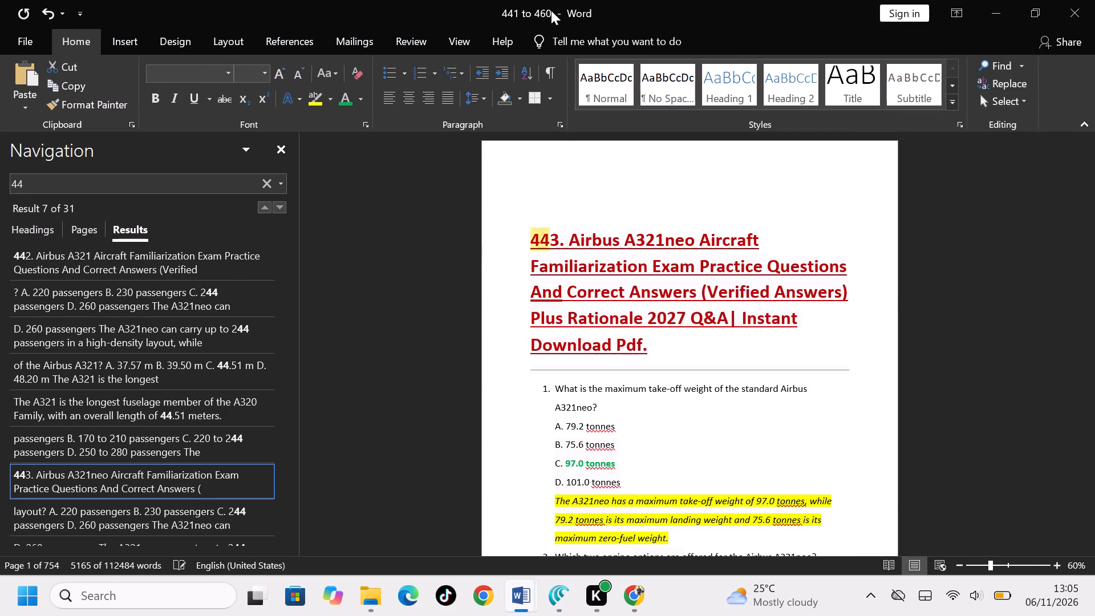
Create a new blank document and paste the cut 442 Airbus A321 set into it.
{"action": "key", "text": "ctrl+n"}
{"action": "key", "text": "ctrl+v"}
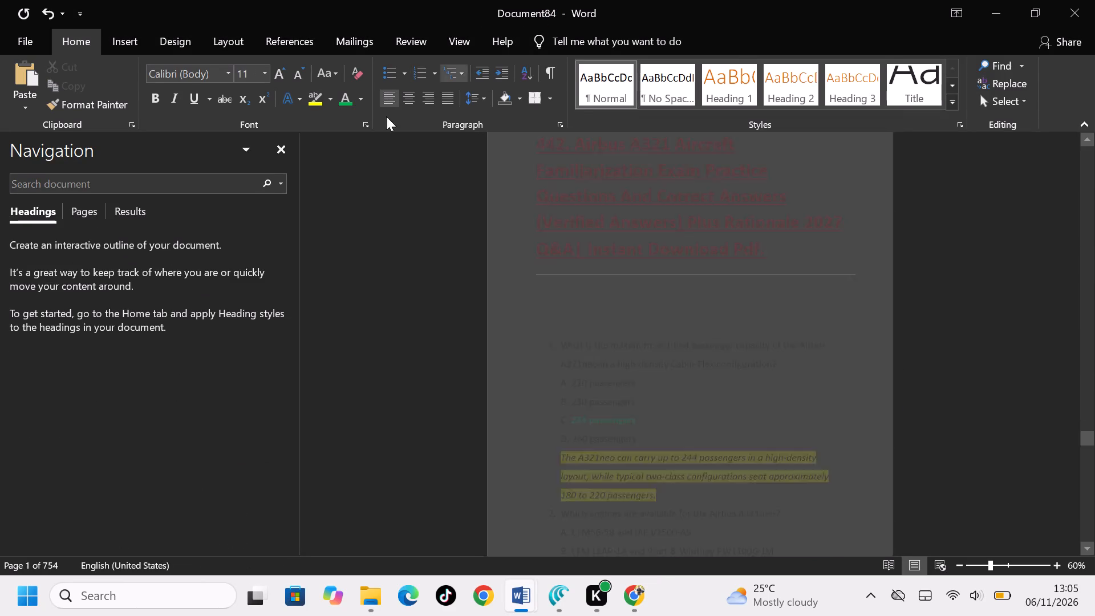
Search the new document for 4 to reach its title, and cut the leading "442." from the Airbus A321 title.
{"action": "left_click", "coordinate": [158, 191]}
{"action": "left_click", "coordinate": [158, 191]}
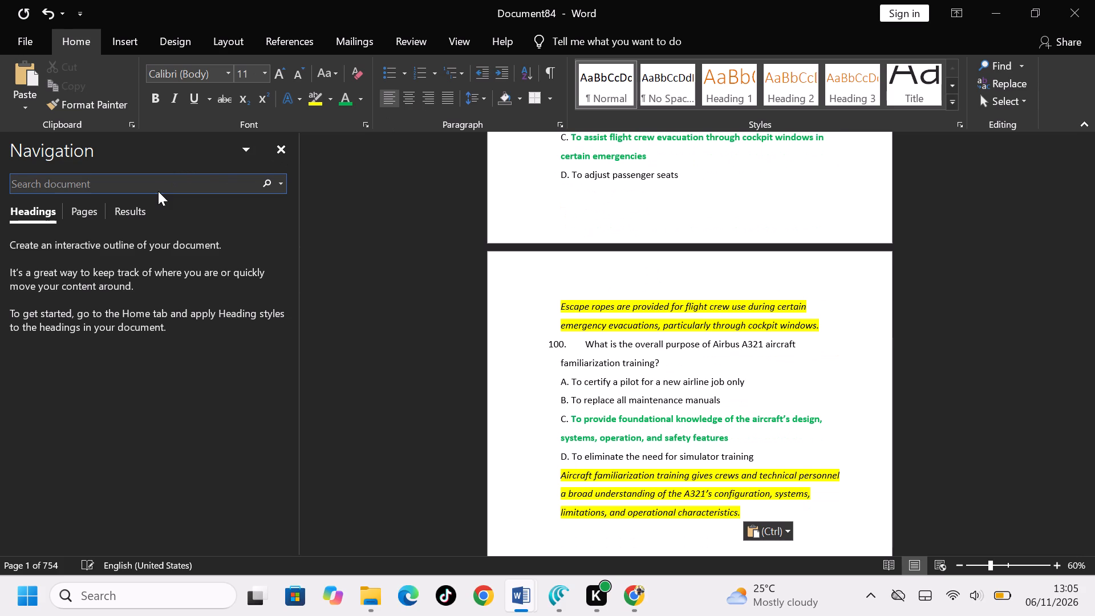
{"action": "left_click", "coordinate": [171, 185]}
{"action": "key", "text": "4"}
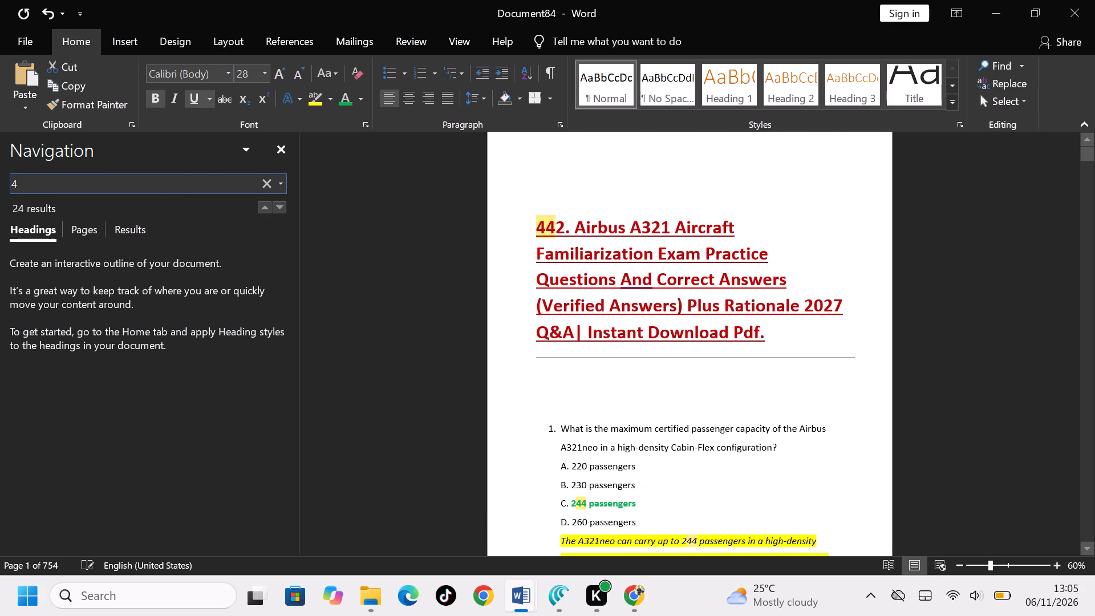
{"action": "left_click", "coordinate": [525, 221]}
{"action": "left_click", "coordinate": [544, 222]}
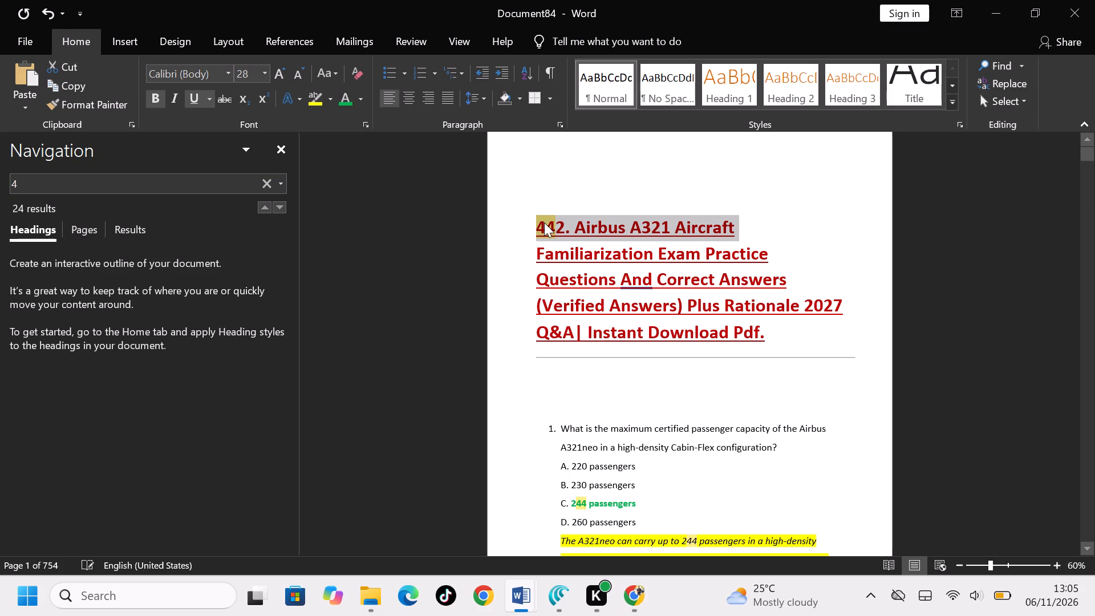
{"action": "left_click_drag", "start_coordinate": [537, 222], "coordinate": [566, 241]}
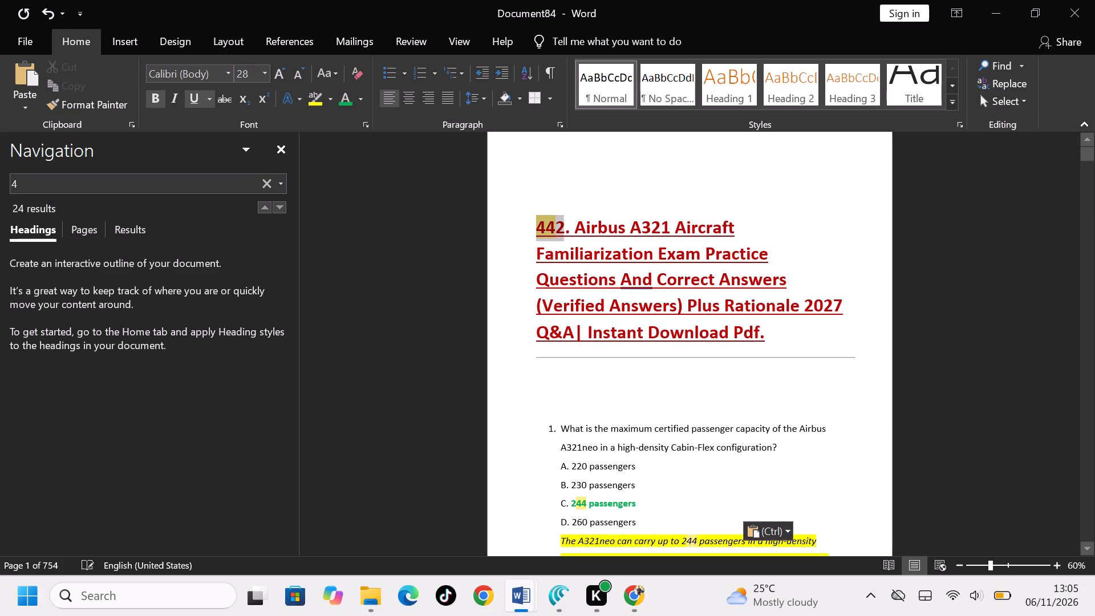
{"action": "left_click_drag", "start_coordinate": [566, 241], "coordinate": [573, 226]}
{"action": "key", "text": "ctrl+x"}
Save the document as a PDF in New folder (2), appending the cut "442." to the end of the suggested file name.
{"action": "key", "text": "ctrl+s"}
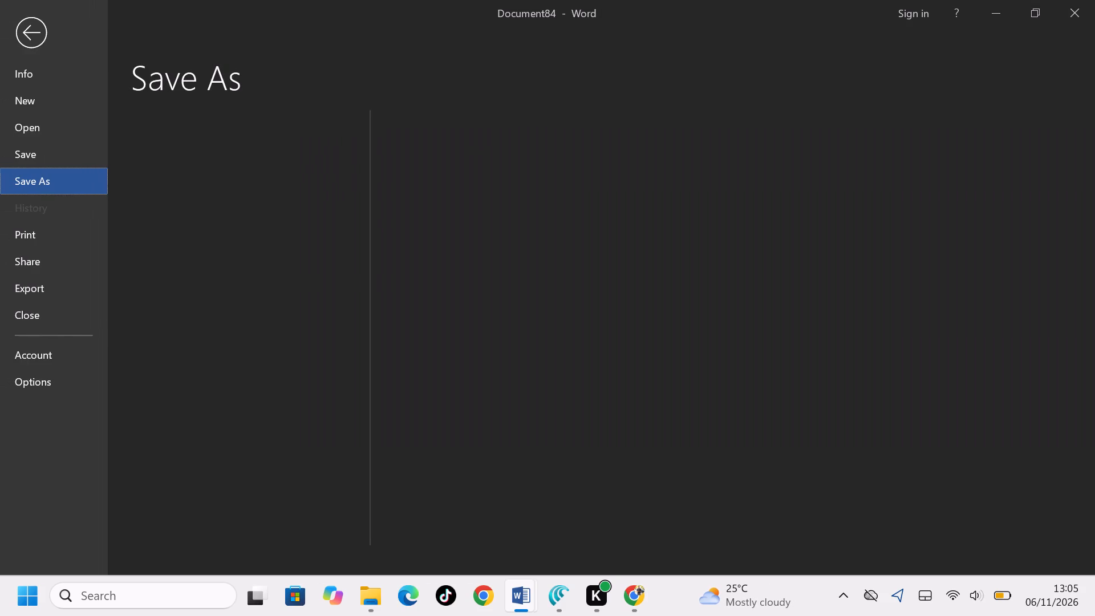
{"action": "double_click", "coordinate": [546, 155]}
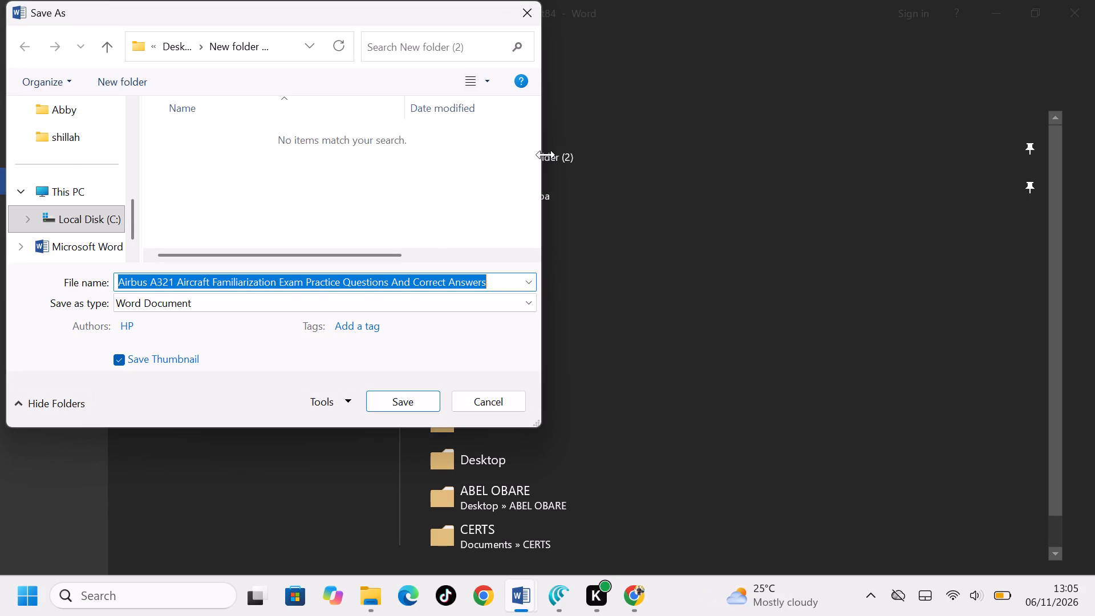
{"action": "key", "text": "Right"}
{"action": "key", "text": "ctrl+v"}
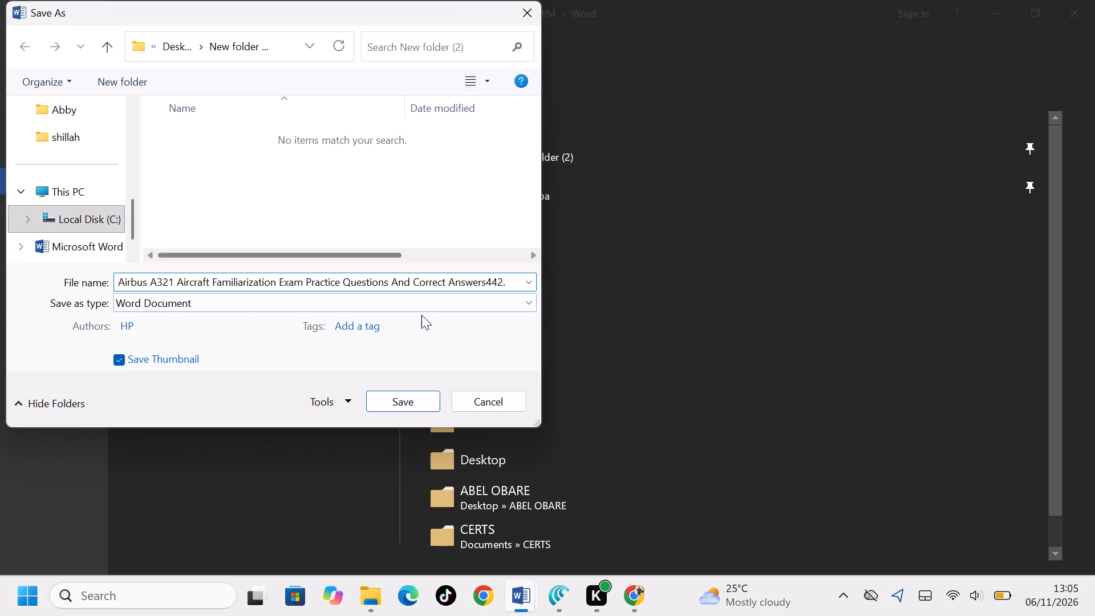
{"action": "left_click", "coordinate": [432, 300]}
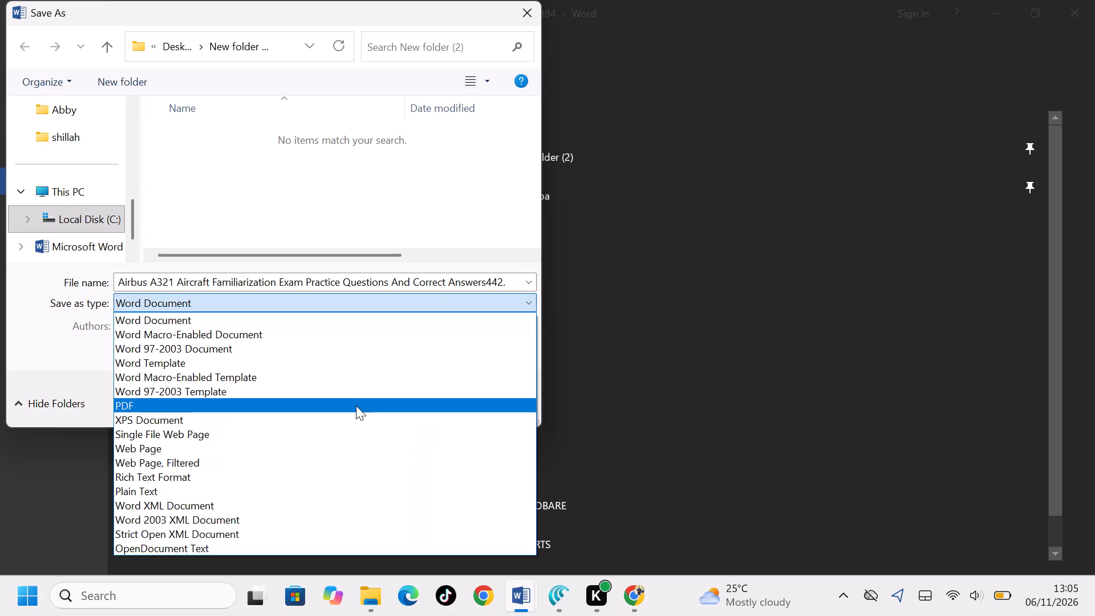
{"action": "left_click", "coordinate": [356, 406]}
{"action": "left_click", "coordinate": [419, 445]}
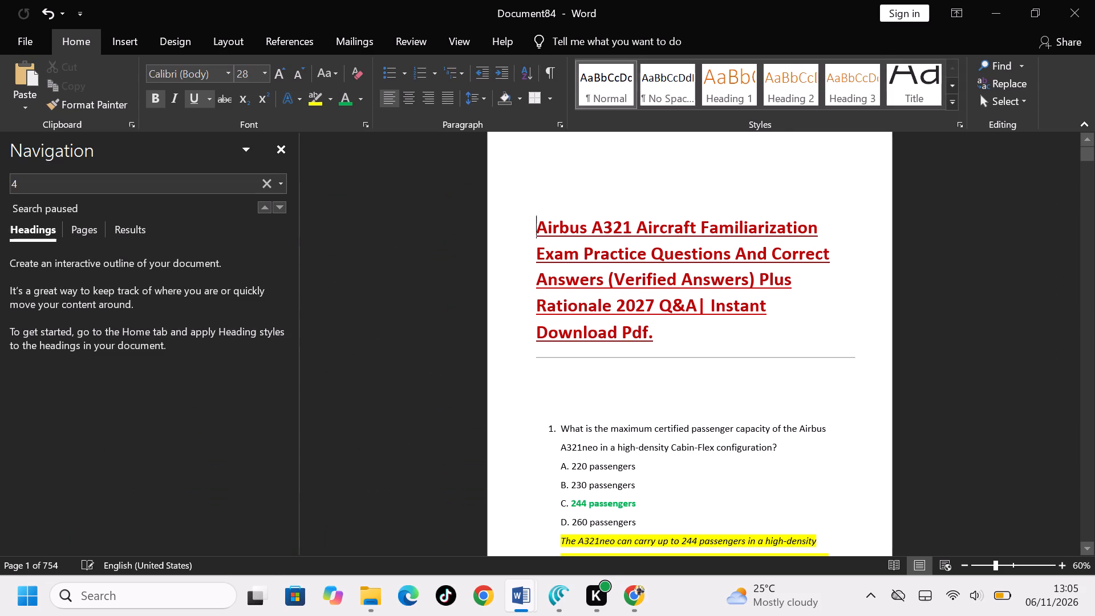
Close Document84 without saving its changes.
{"action": "left_click", "coordinate": [1094, 0]}
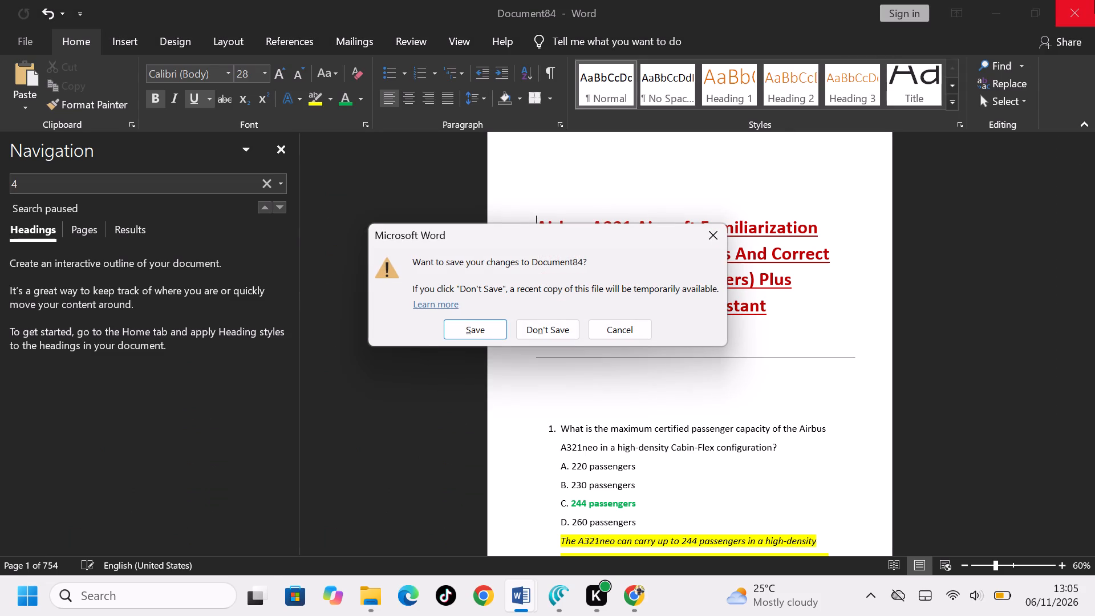
{"action": "left_click", "coordinate": [529, 323]}
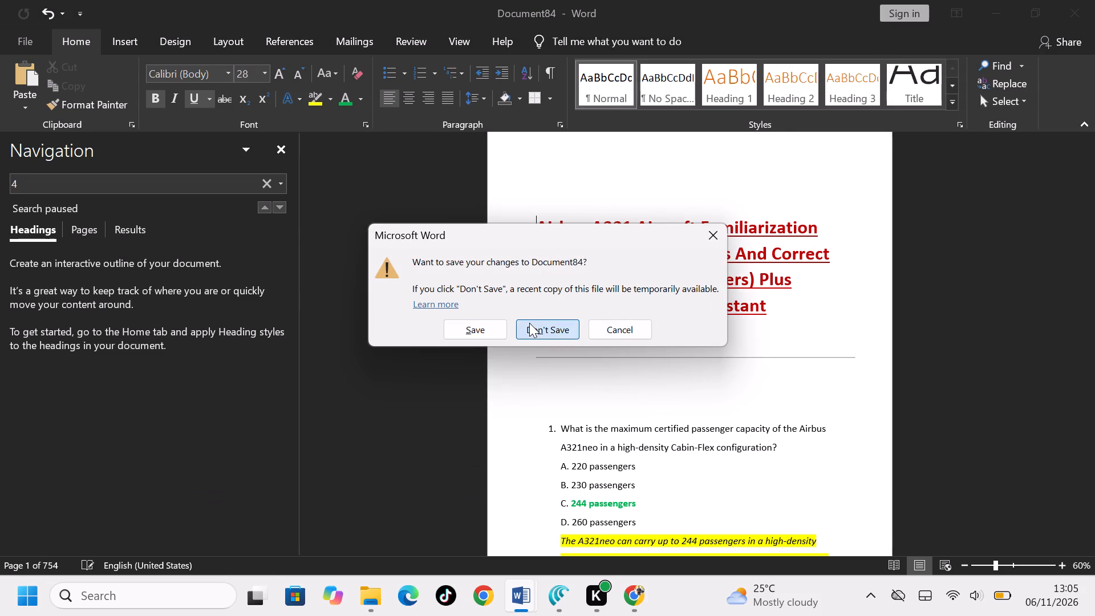
Delete the blank line above title 443 at the start of the 441 to 460 document.
{"action": "key", "text": "BackSpace"}
{"action": "key", "text": "BackSpace"}
{"action": "key", "text": "BackSpace"}
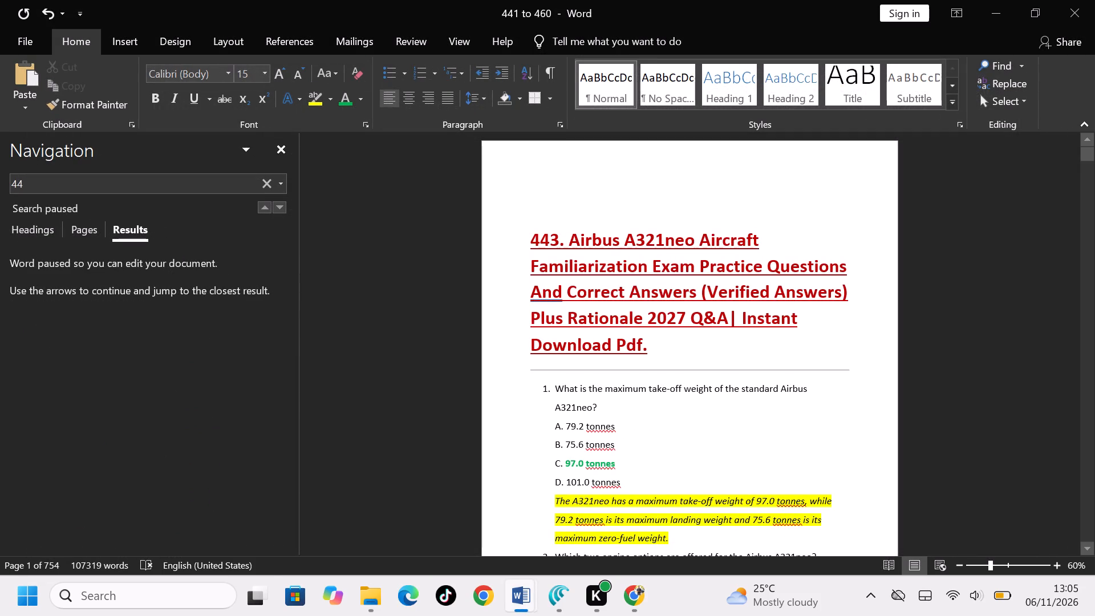
{"action": "key", "text": "Delete"}
{"action": "key", "text": "Delete"}
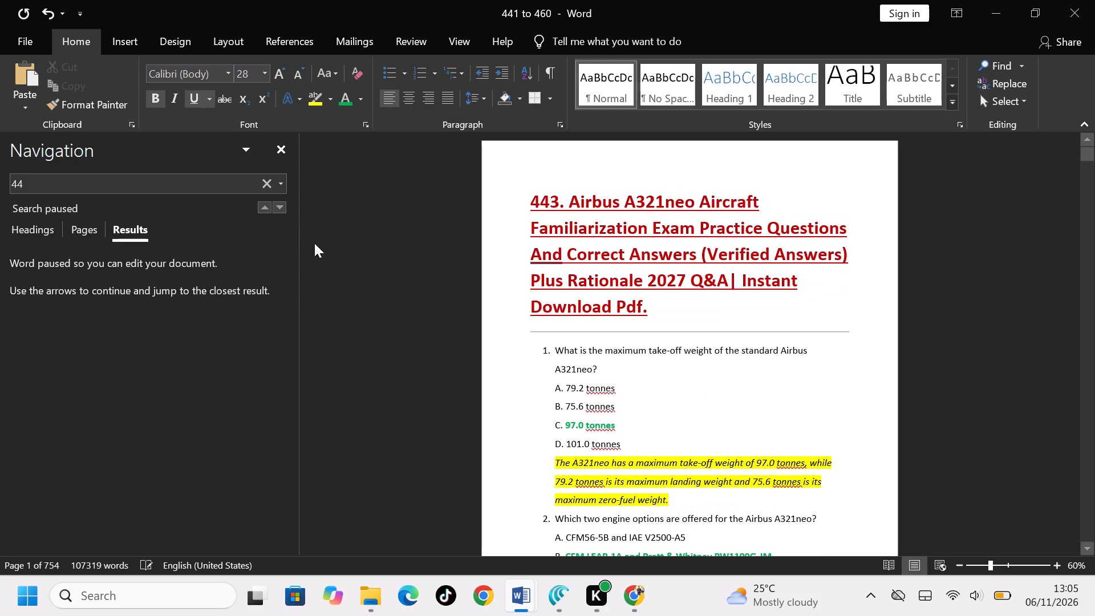
Go through the matches for 44 to title 444, and cut the entire 443 Airbus A321neo set preceding it, including its title.
{"action": "left_click", "coordinate": [275, 202]}
{"action": "left_click", "coordinate": [275, 202]}
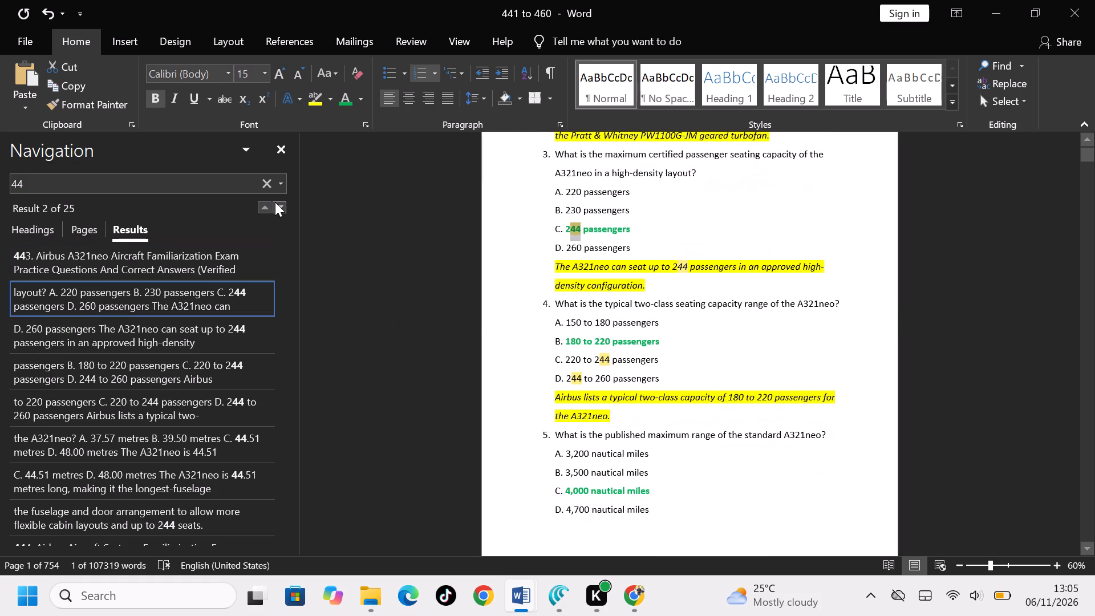
{"action": "left_click", "coordinate": [275, 202]}
{"action": "left_click", "coordinate": [275, 202]}
{"action": "left_click", "coordinate": [275, 202]}
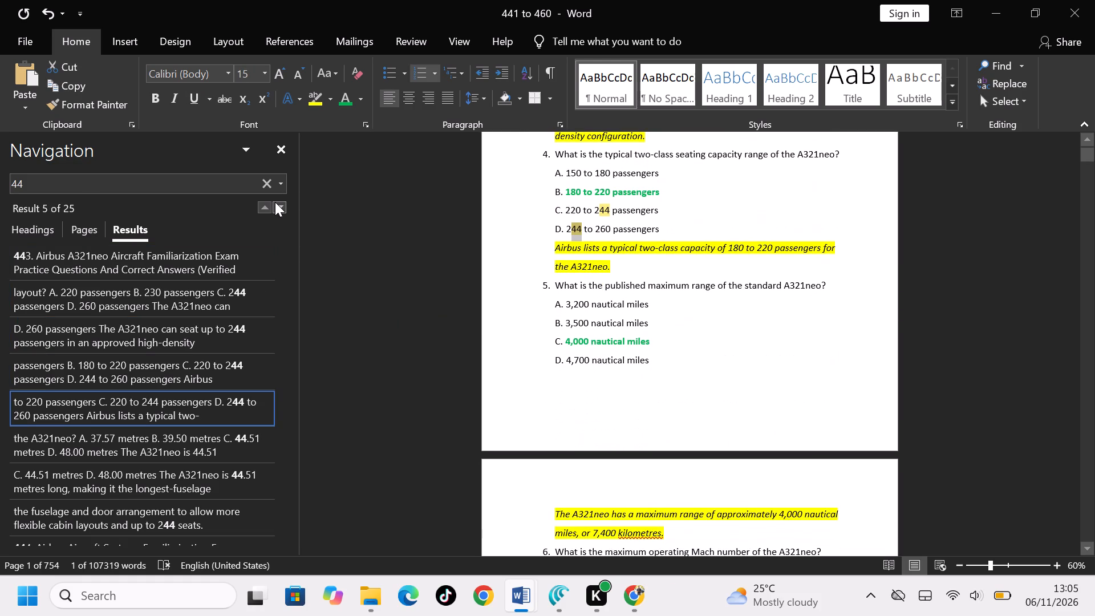
{"action": "scroll", "coordinate": [197, 367], "scroll_direction": "down", "scroll_amount": 1}
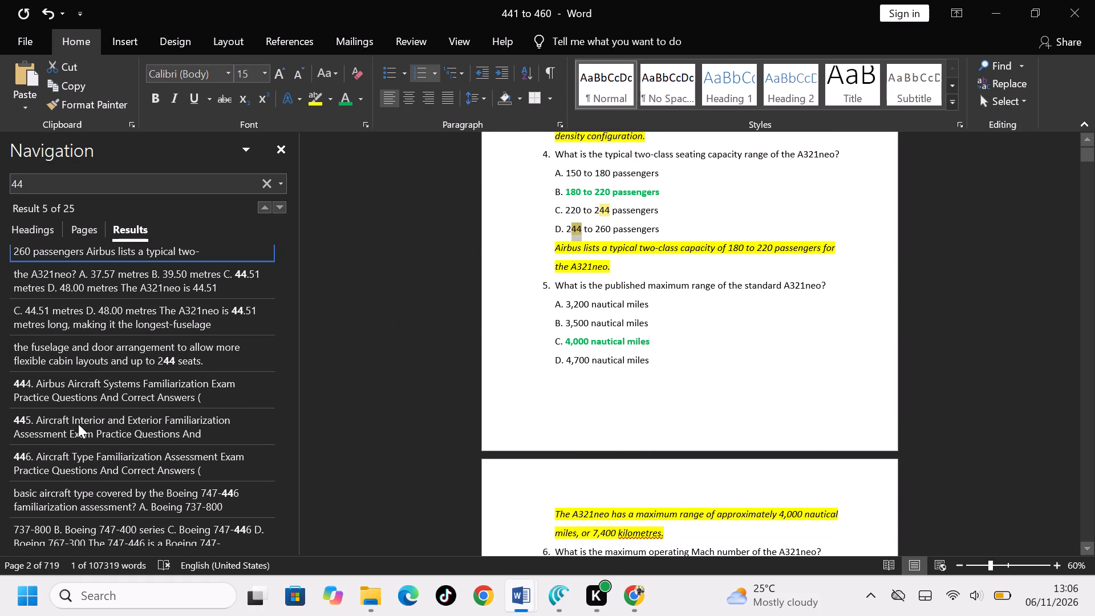
{"action": "left_click", "coordinate": [114, 387]}
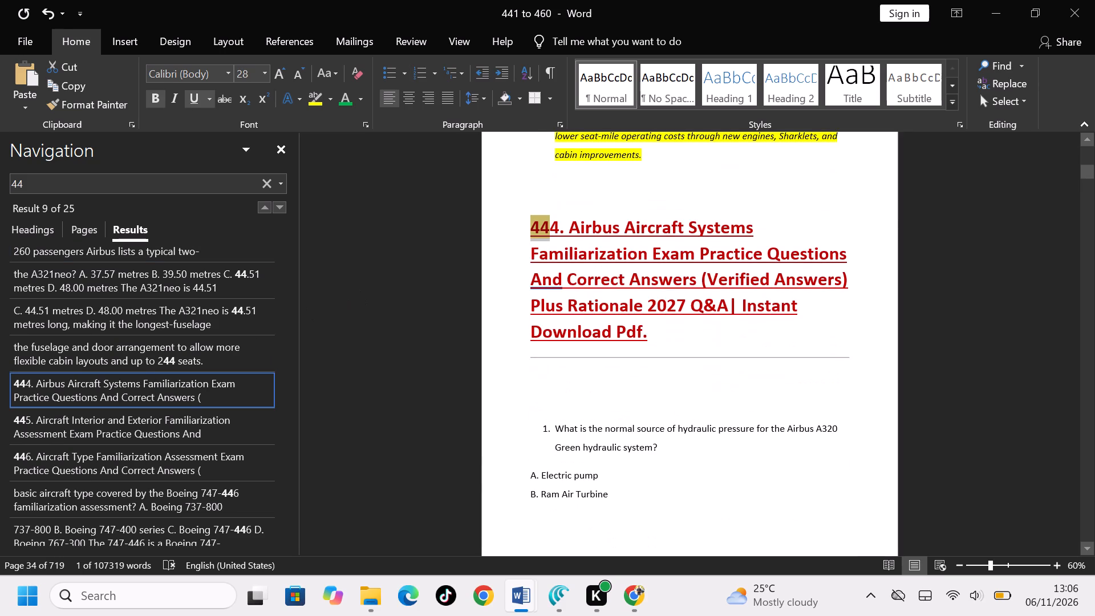
{"action": "scroll", "coordinate": [692, 210], "scroll_direction": "up", "scroll_amount": 2}
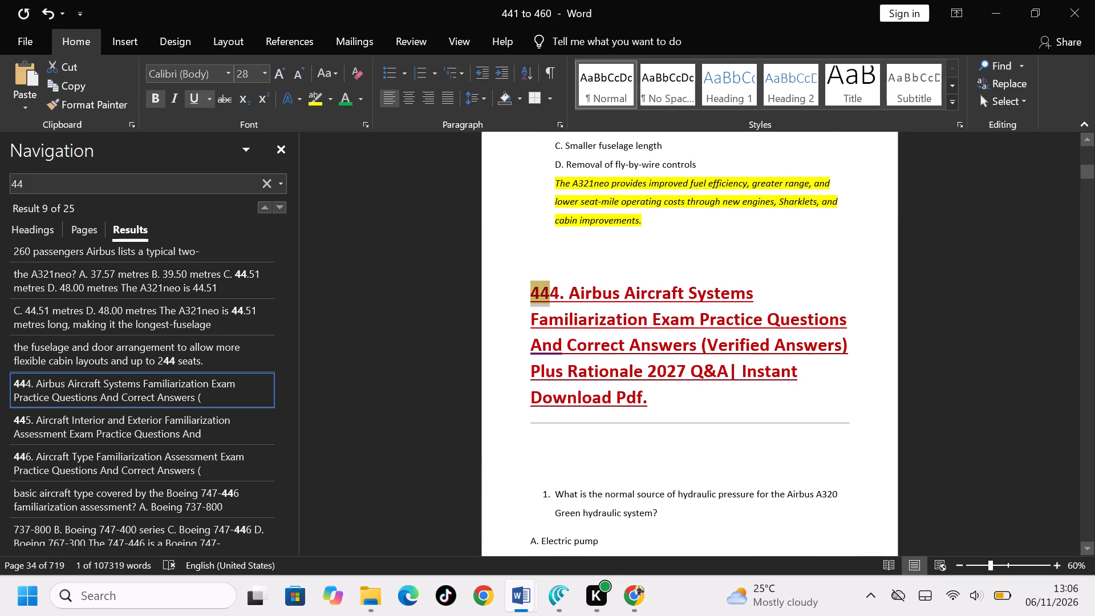
{"action": "left_click", "coordinate": [670, 226]}
{"action": "left_click_drag", "start_coordinate": [670, 226], "coordinate": [564, 0]}
{"action": "scroll", "coordinate": [646, 155], "scroll_direction": "down", "scroll_amount": 1}
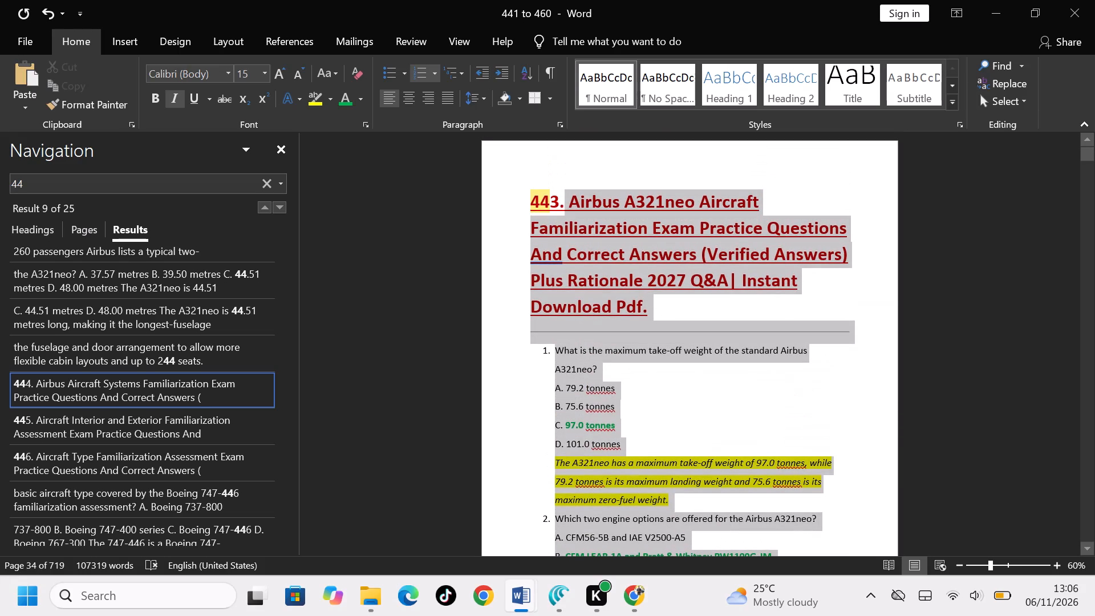
{"action": "left_click_drag", "start_coordinate": [564, 0], "coordinate": [230, 0]}
{"action": "scroll", "coordinate": [564, 0], "scroll_direction": "left", "scroll_amount": 1}
{"action": "key", "text": "ctrl+x"}
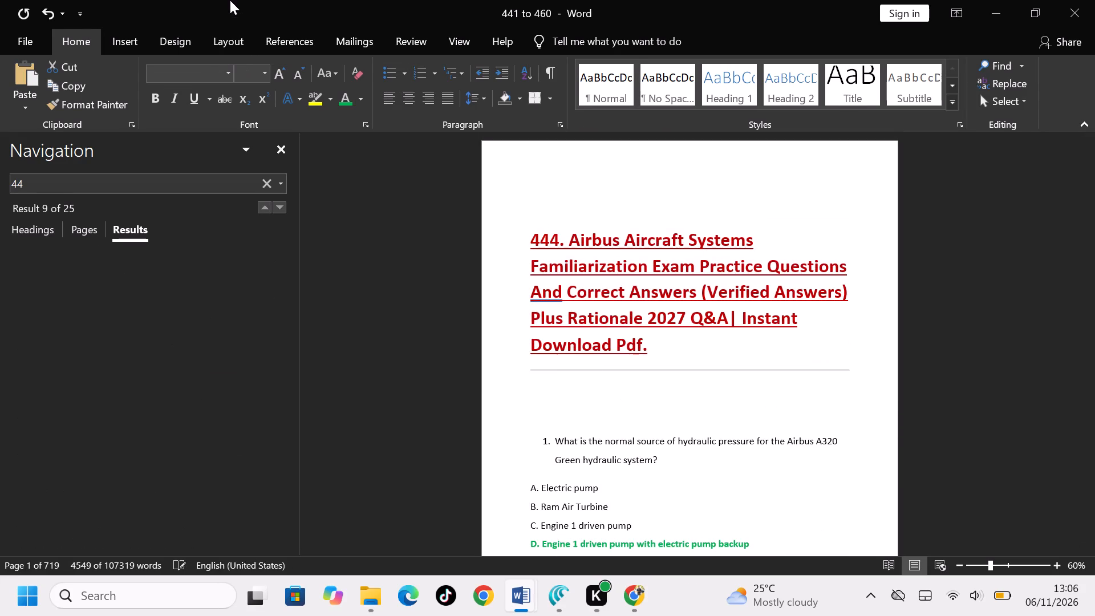
Create a new blank document and paste the cut 443 Airbus A321neo set into it.
{"action": "key", "text": "ctrl+n"}
{"action": "key", "text": "ctrl+v"}
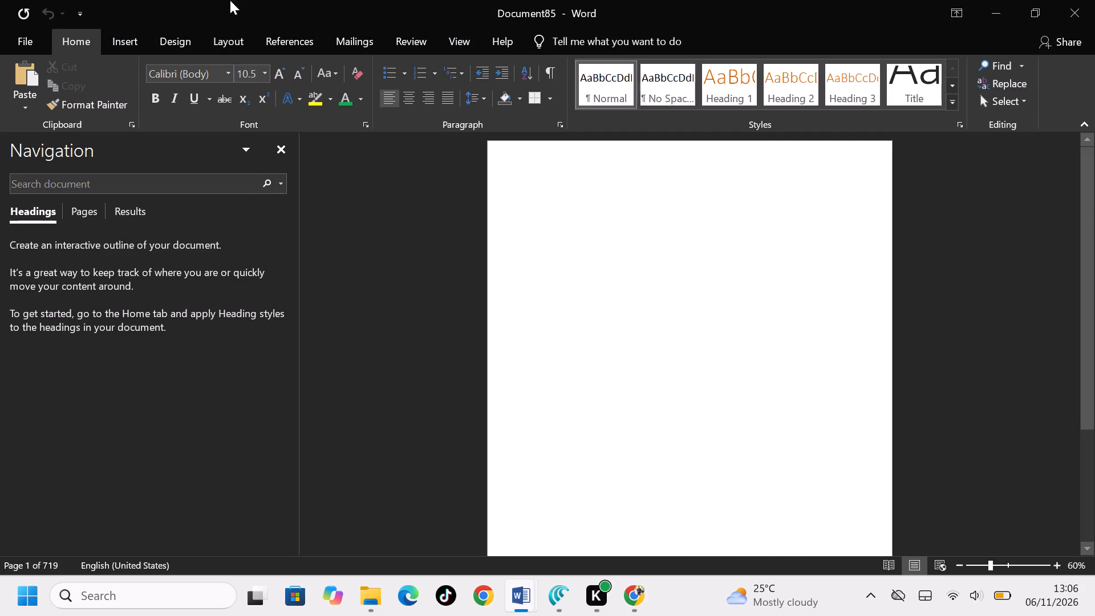
Search the new document for 4 to reach its title, and cut the leading "443." from the Airbus A321neo title.
{"action": "left_click", "coordinate": [129, 187]}
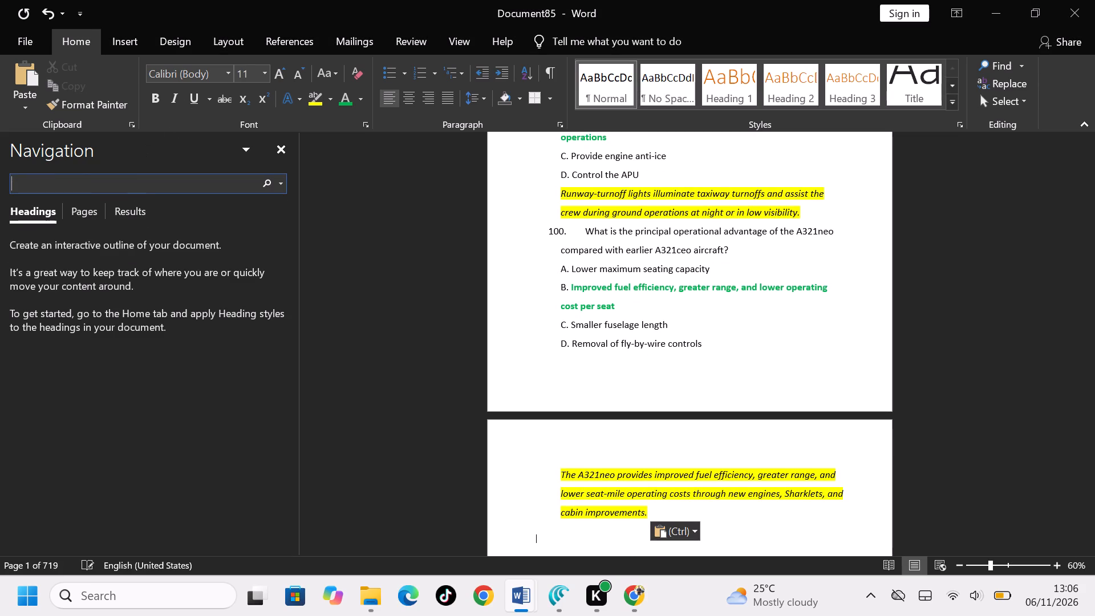
{"action": "key", "text": "4"}
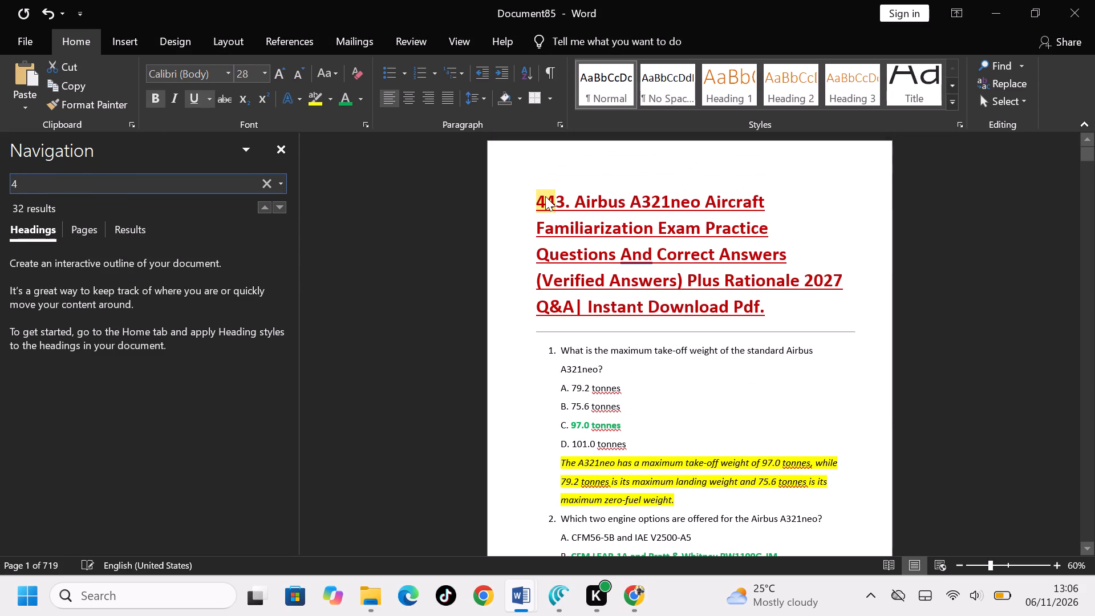
{"action": "left_click", "coordinate": [545, 196]}
{"action": "left_click", "coordinate": [538, 201]}
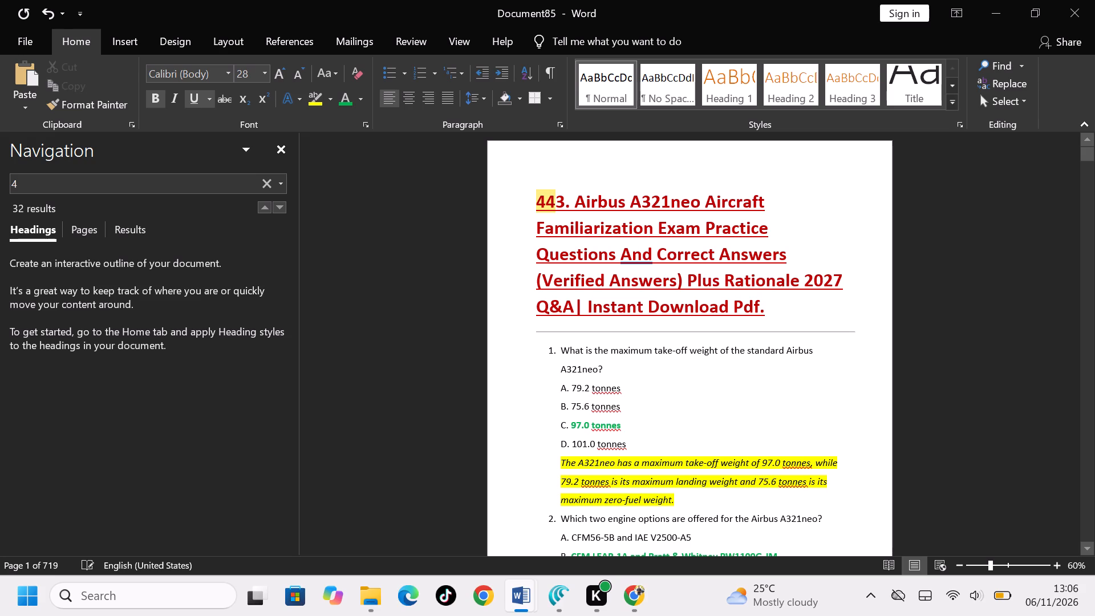
{"action": "left_click", "coordinate": [538, 201]}
{"action": "scroll", "coordinate": [538, 201], "scroll_direction": "up", "scroll_amount": 3, "text": "ctrl"}
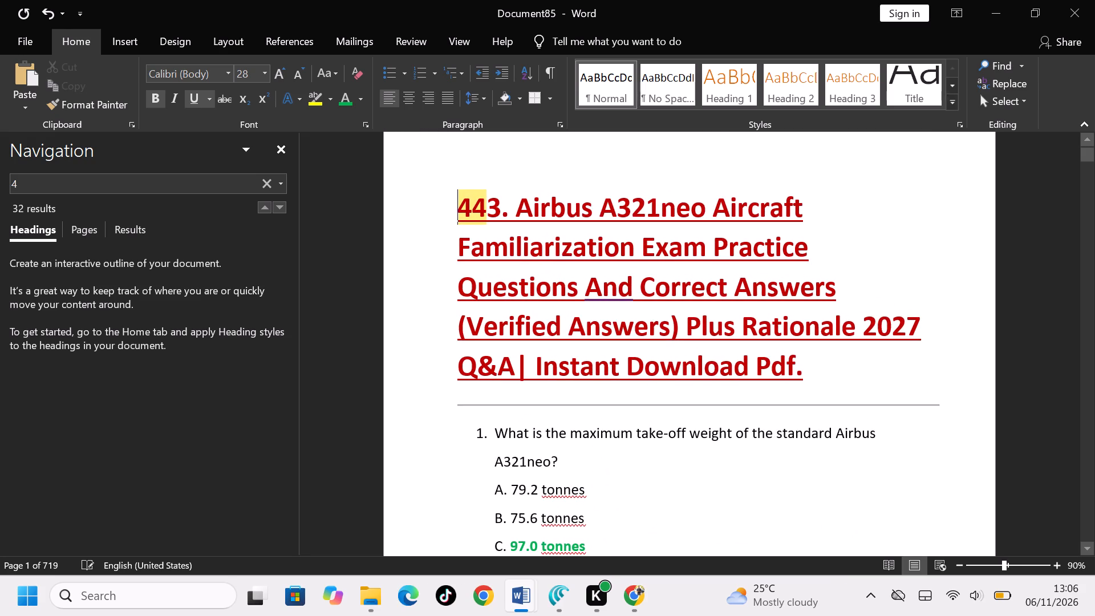
{"action": "left_click_drag", "start_coordinate": [460, 206], "coordinate": [504, 217]}
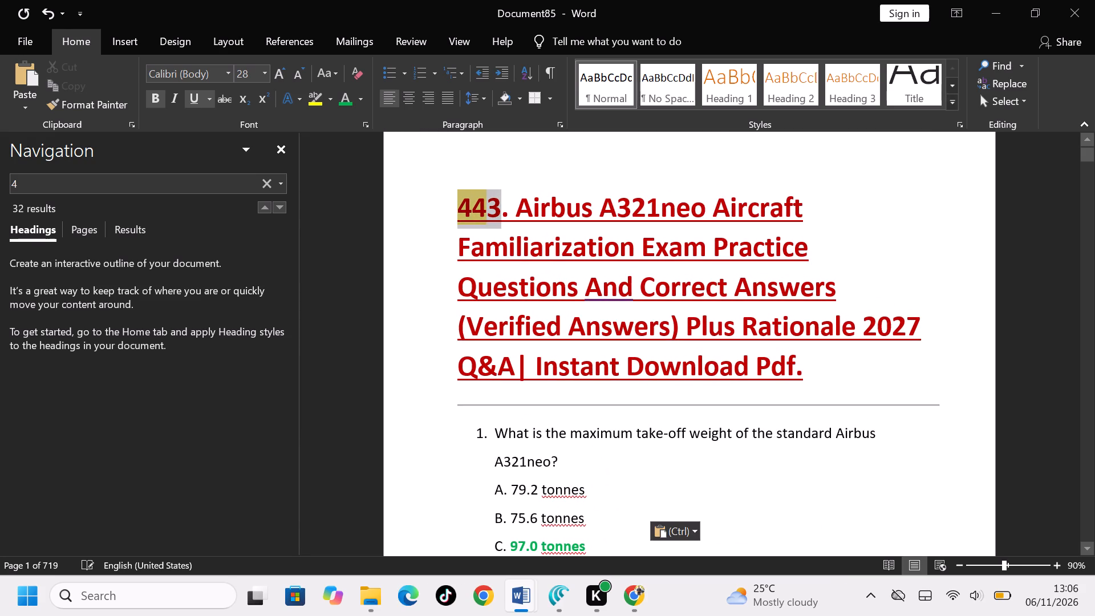
{"action": "left_click_drag", "start_coordinate": [504, 217], "coordinate": [508, 218]}
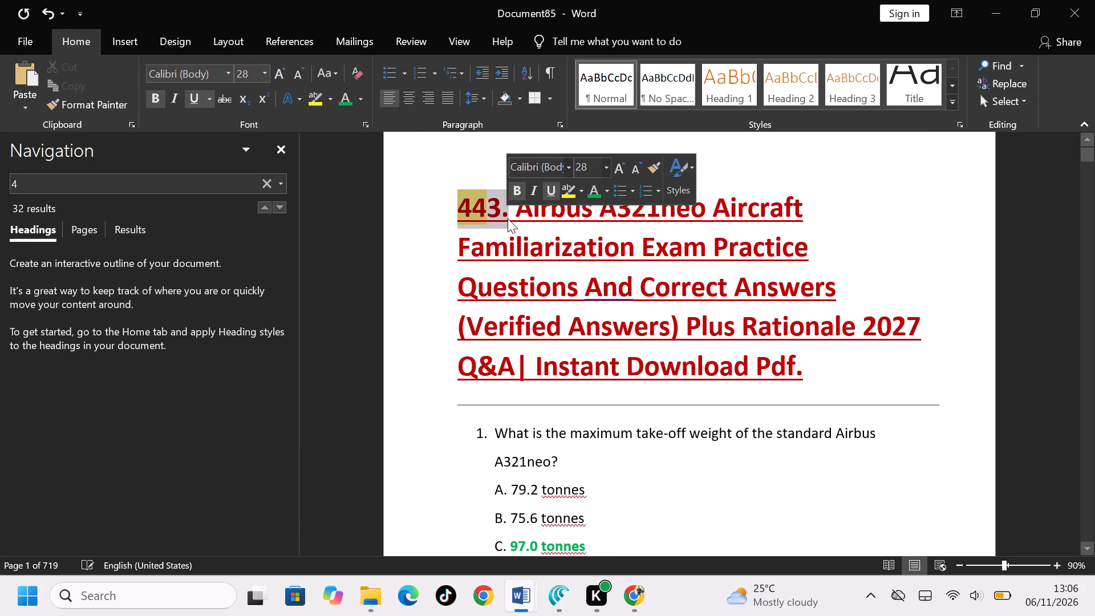
{"action": "key", "text": "ctrl+x"}
Save the document as a PDF in New folder (2), appending the cut "443." to the end of the suggested file name.
{"action": "key", "text": "ctrl+s"}
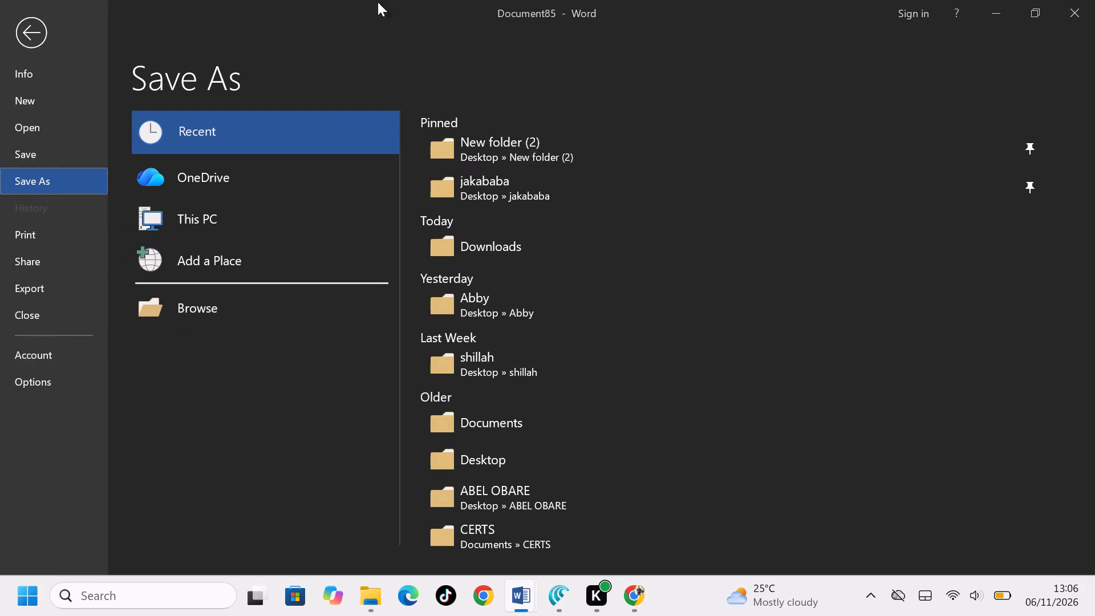
{"action": "double_click", "coordinate": [536, 141]}
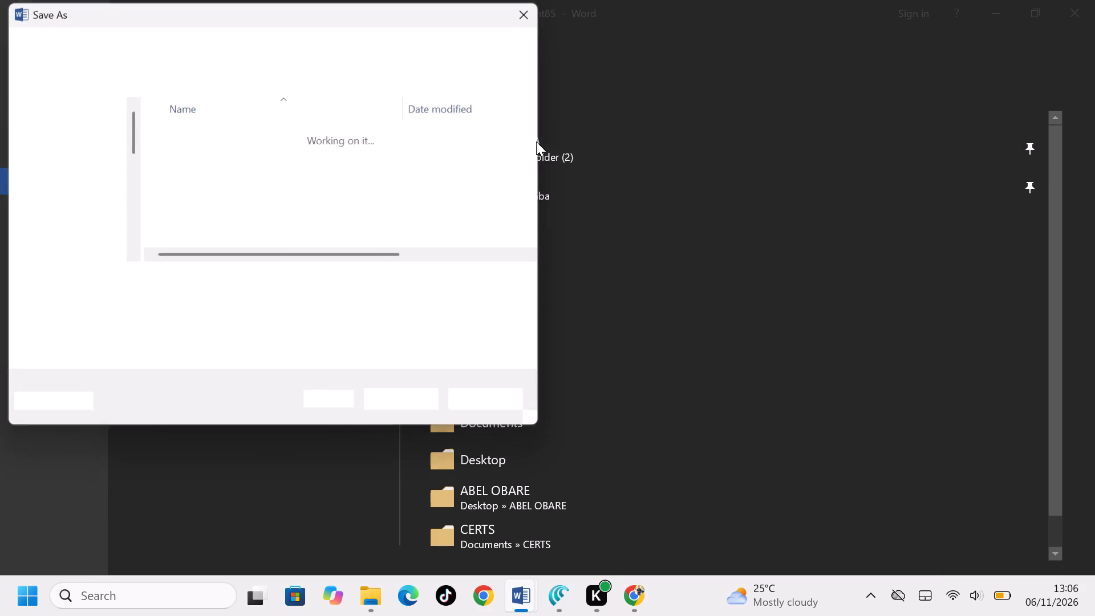
{"action": "key", "text": "Right"}
{"action": "key", "text": "ctrl+v"}
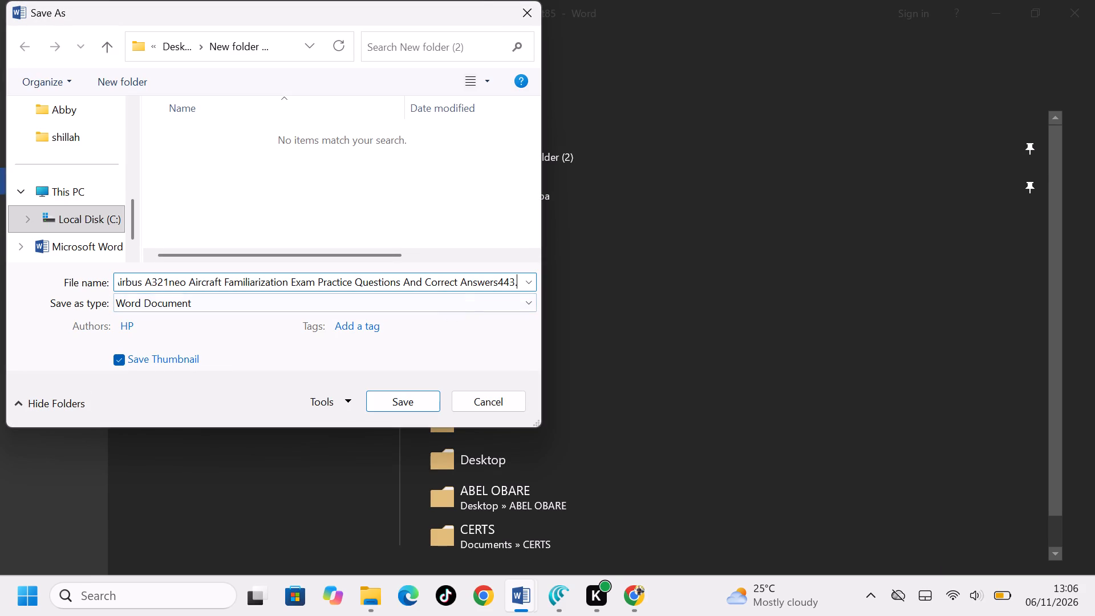
{"action": "left_click", "coordinate": [472, 304]}
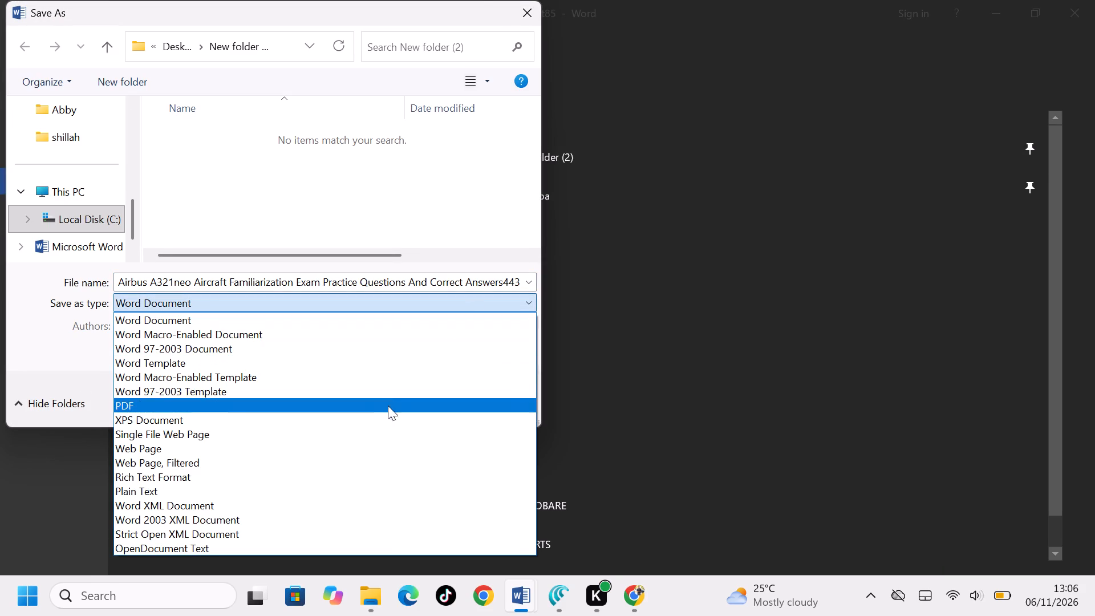
{"action": "left_click", "coordinate": [387, 408]}
{"action": "left_click", "coordinate": [427, 444]}
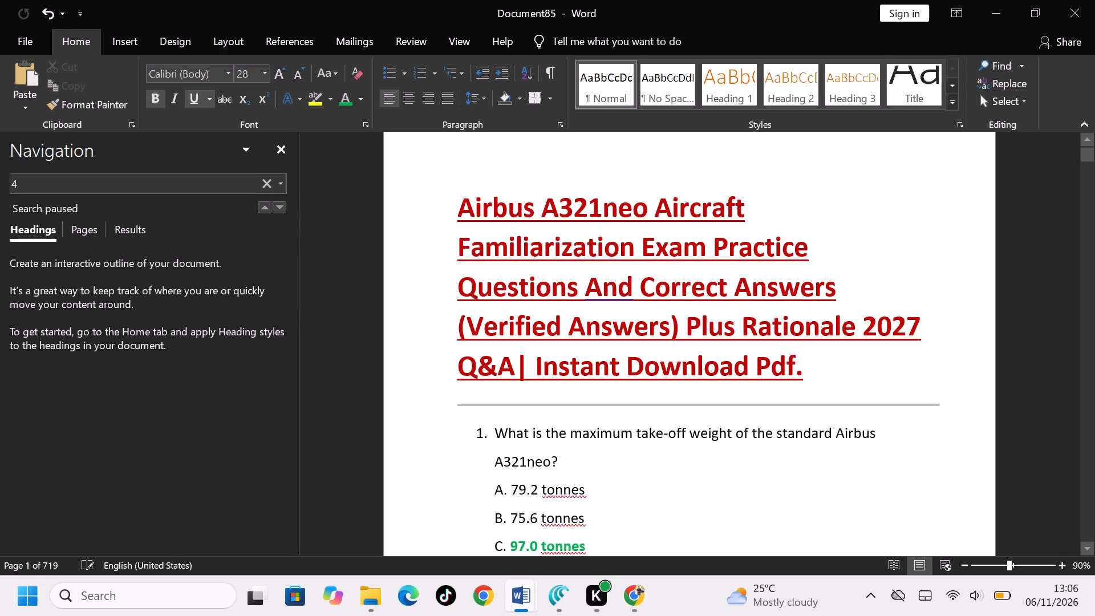
Close Document85 without saving its changes.
{"action": "left_click", "coordinate": [1090, 0]}
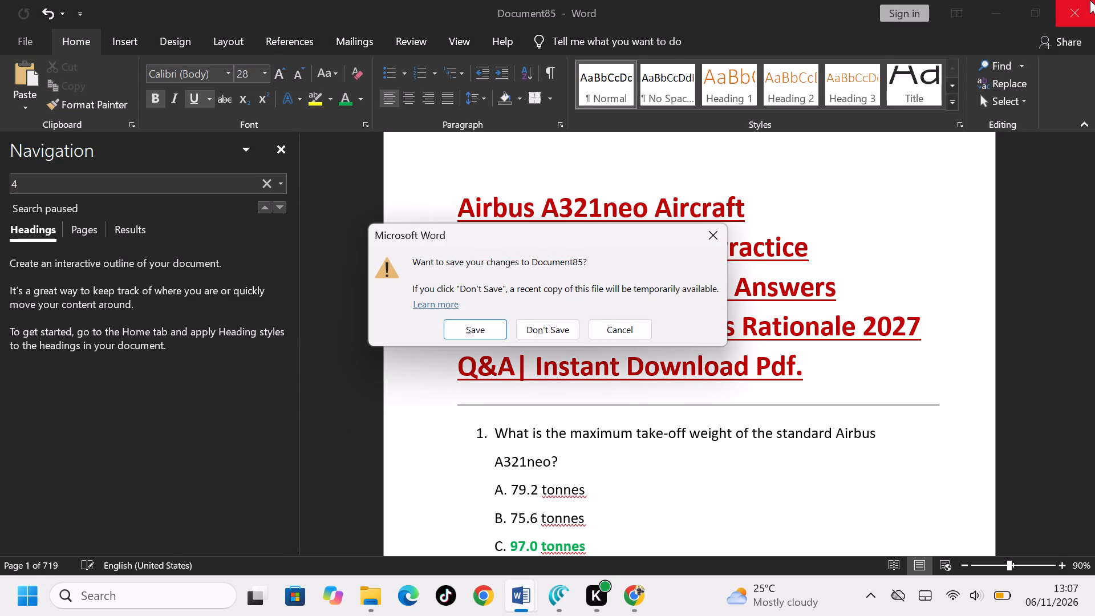
{"action": "left_click", "coordinate": [535, 337]}
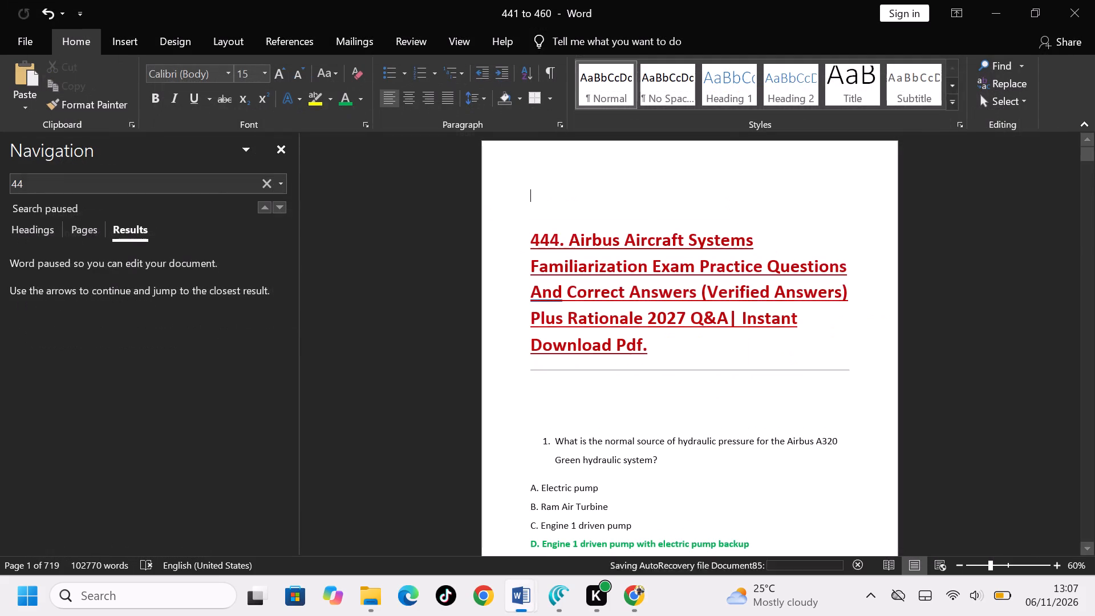
Remove the blank lines above the 444 Airbus Aircraft Systems title in the 441 to 460 document.
{"action": "key", "text": "BackSpace"}
{"action": "key", "text": "BackSpace"}
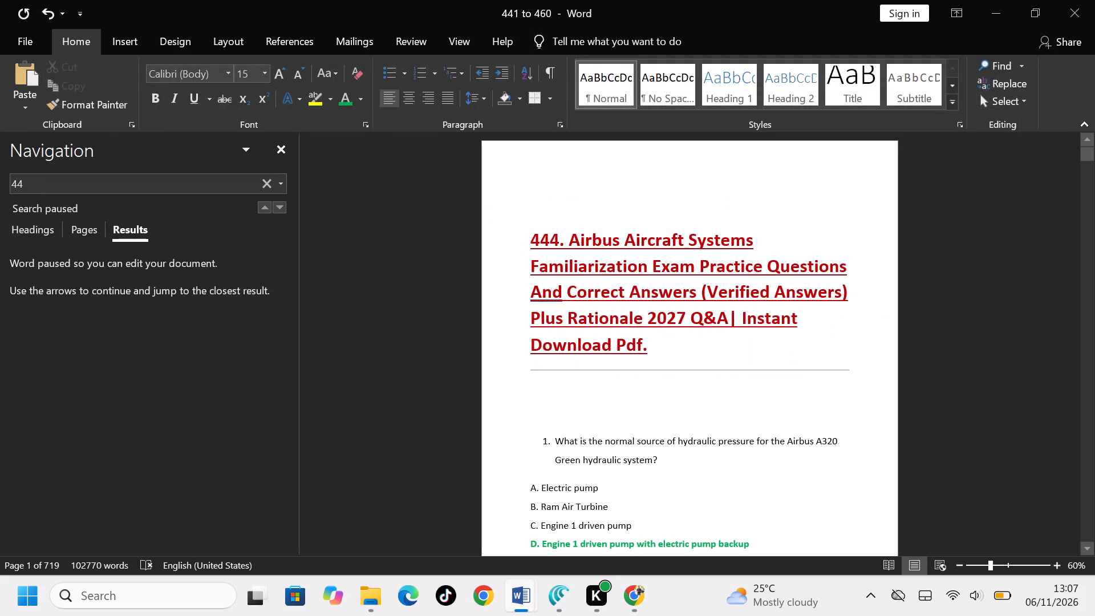
{"action": "key", "text": "Delete"}
{"action": "key", "text": "Delete"}
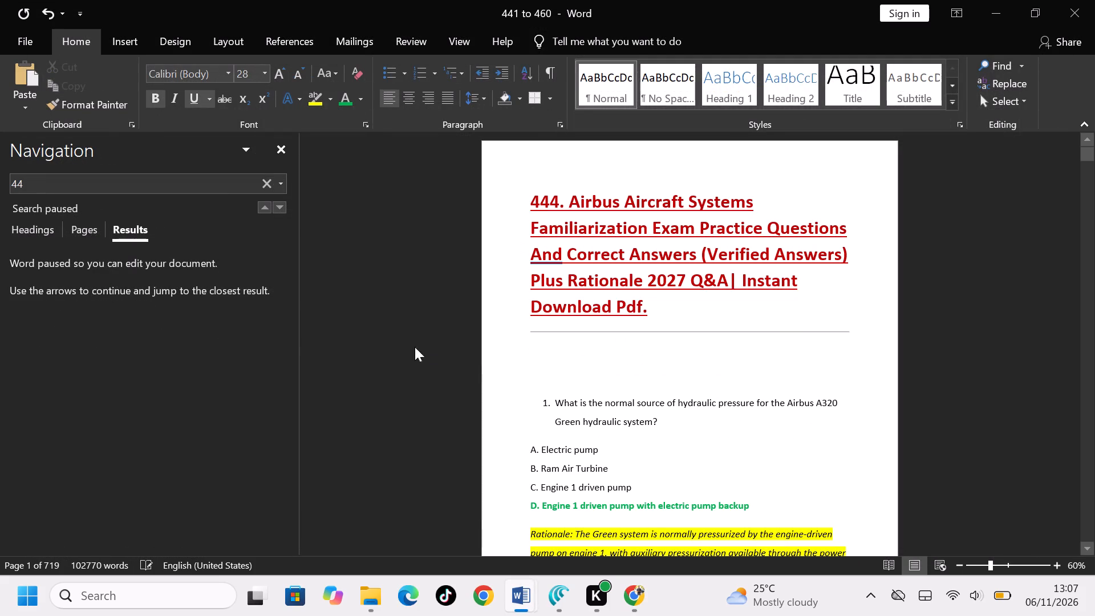
Go to the 445 title among the 44 search matches, and cut the whole 444 Airbus Aircraft Systems set before it.
{"action": "left_click", "coordinate": [282, 203]}
{"action": "left_click", "coordinate": [282, 203]}
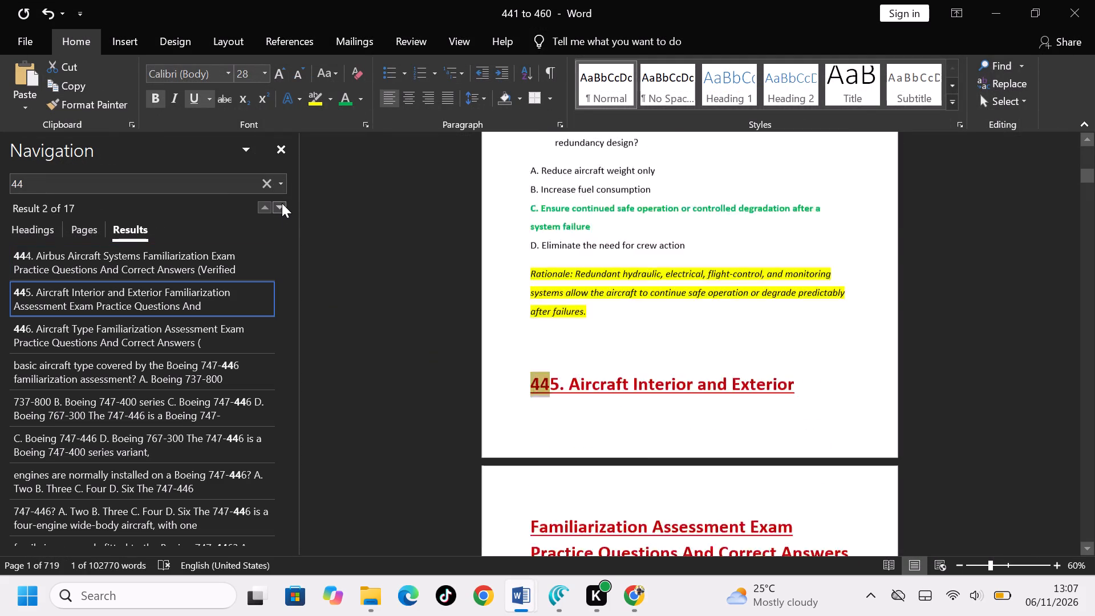
{"action": "scroll", "coordinate": [763, 266], "scroll_direction": "up", "scroll_amount": 2}
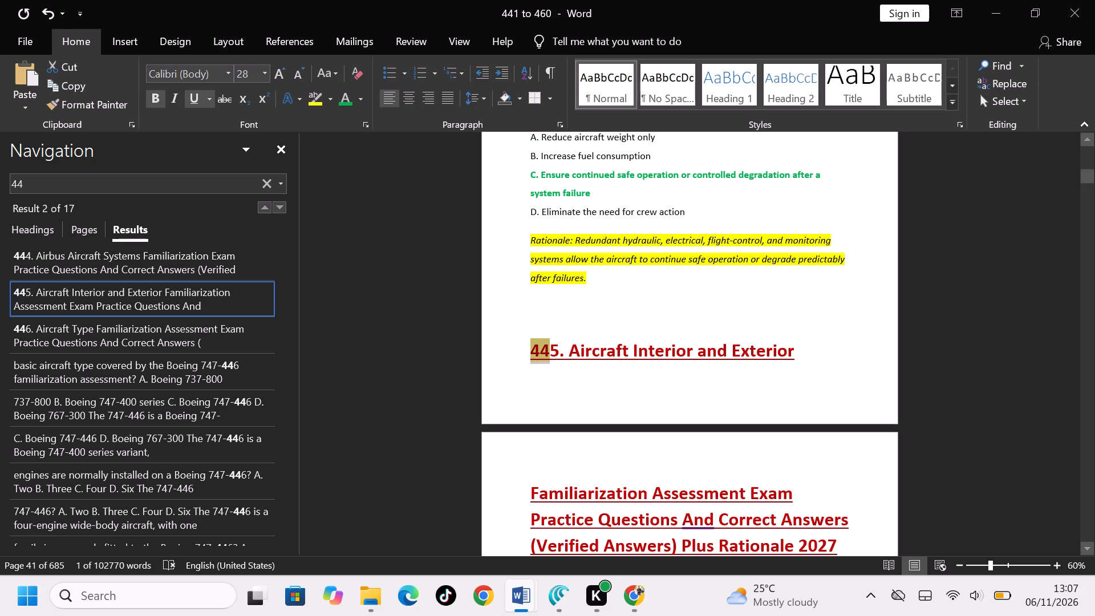
{"action": "left_click", "coordinate": [634, 305]}
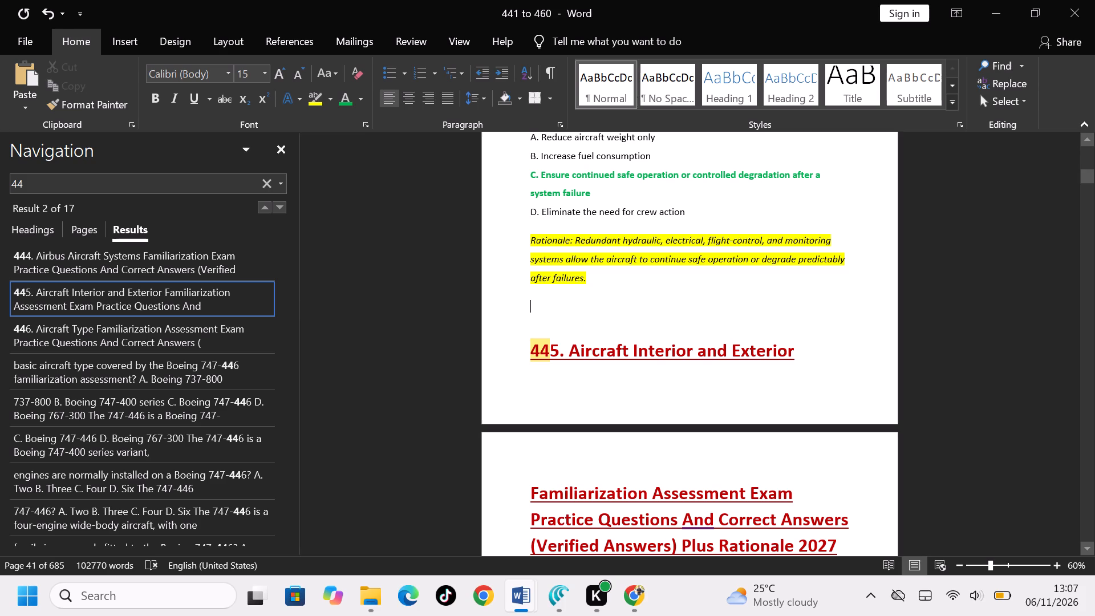
{"action": "left_click_drag", "start_coordinate": [619, 300], "coordinate": [466, 42]}
{"action": "key", "text": "ctrl+x"}
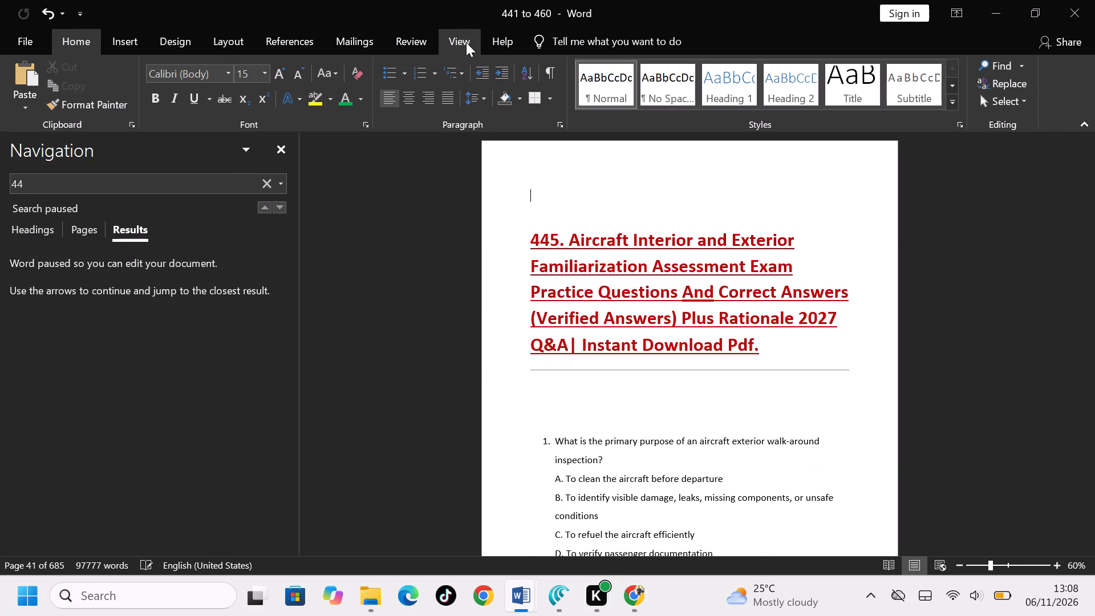
Create a new blank document and paste the cut 444 Airbus Aircraft Systems set into it.
{"action": "key", "text": "ctrl+n"}
{"action": "key", "text": "ctrl+v"}
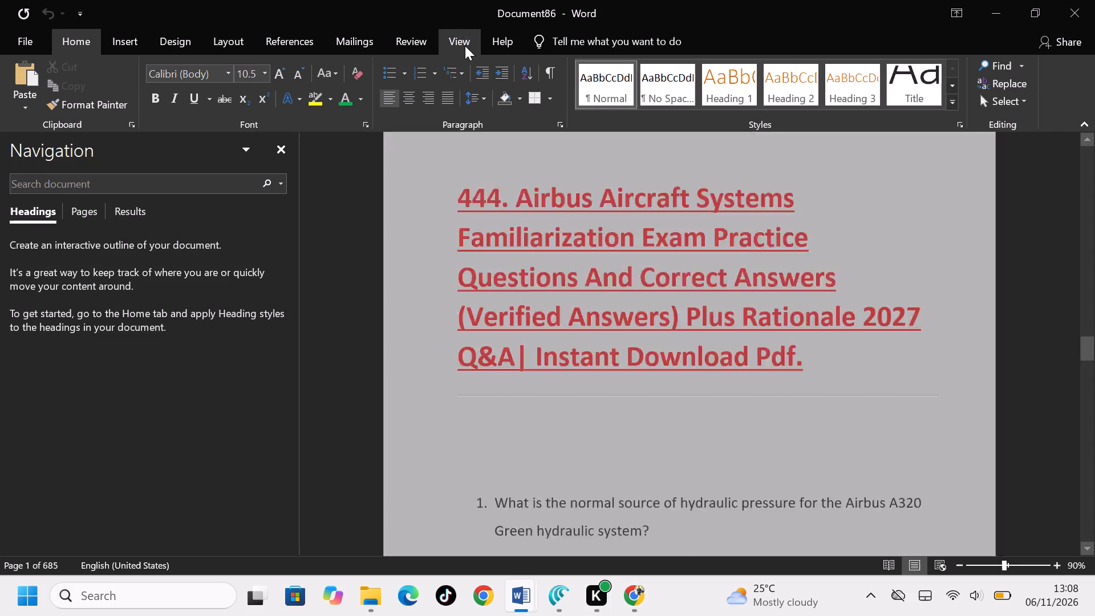
Search the new document for 4 to reach its title, and cut the leading "444." from the Airbus Aircraft Systems title.
{"action": "left_click", "coordinate": [214, 182]}
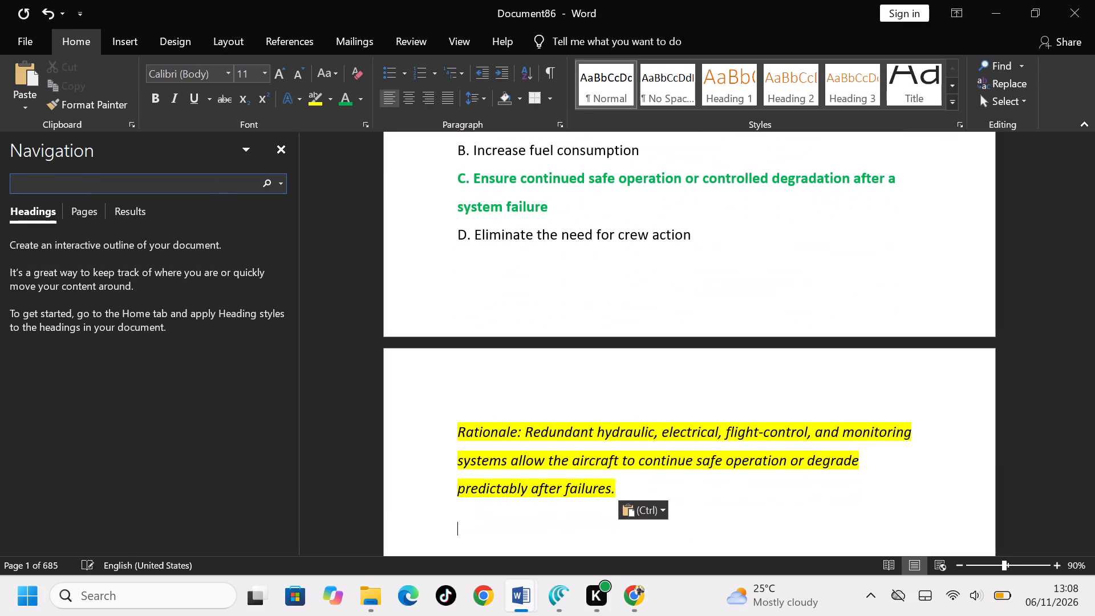
{"action": "key", "text": "4"}
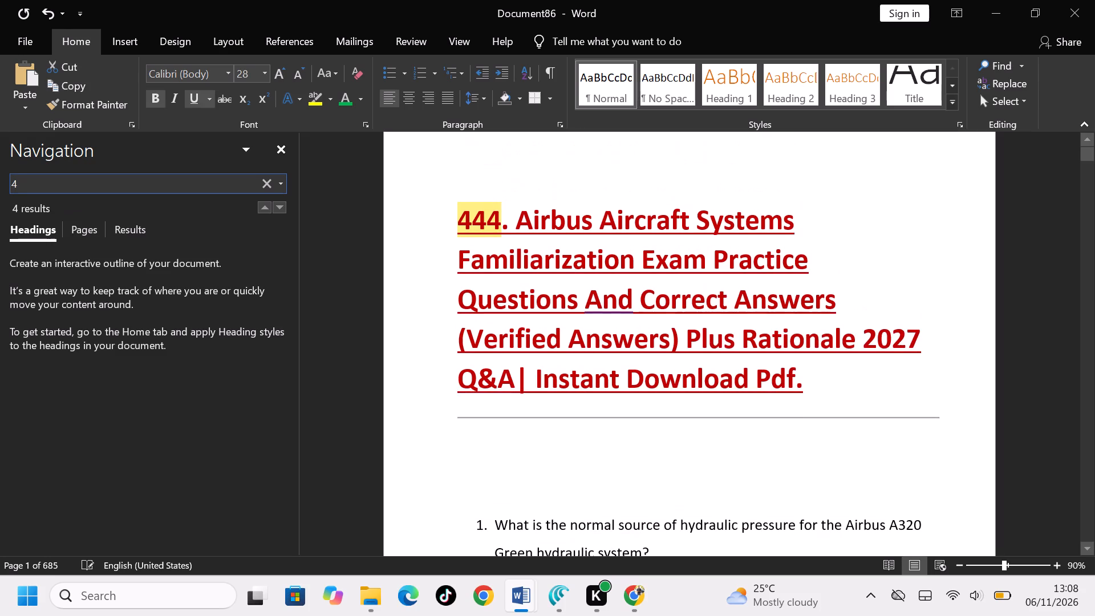
{"action": "left_click", "coordinate": [459, 216]}
{"action": "left_click_drag", "start_coordinate": [459, 216], "coordinate": [510, 230]}
{"action": "scroll", "coordinate": [459, 216], "scroll_direction": "right", "scroll_amount": 2}
{"action": "key", "text": "ctrl+x"}
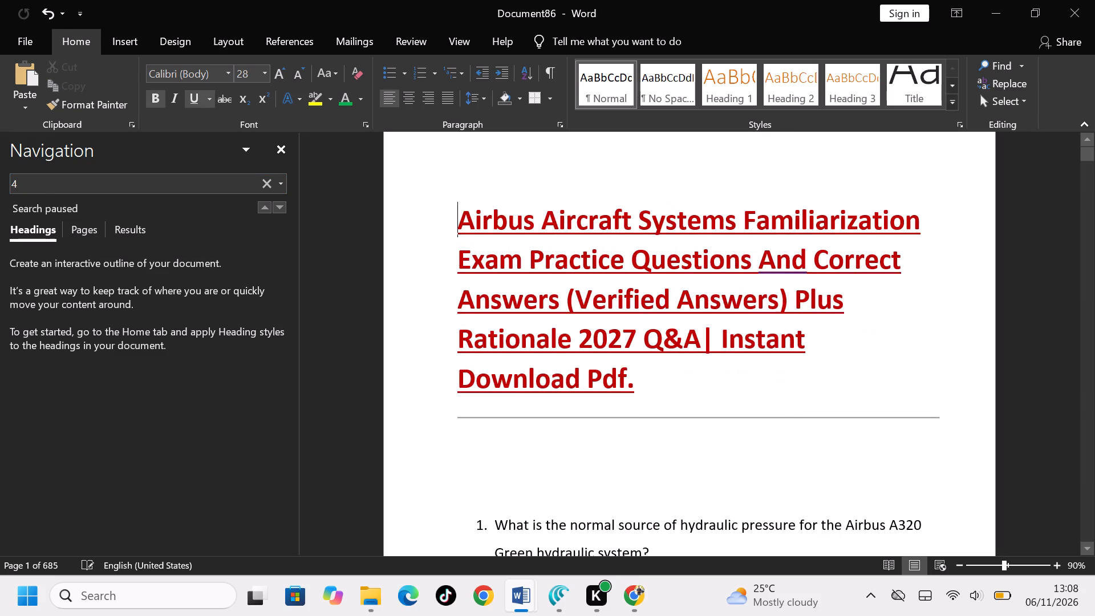
Save the document as a PDF in New folder (2), appending the cut "444." to the end of the suggested file name.
{"action": "key", "text": "ctrl+s"}
{"action": "double_click", "coordinate": [574, 138]}
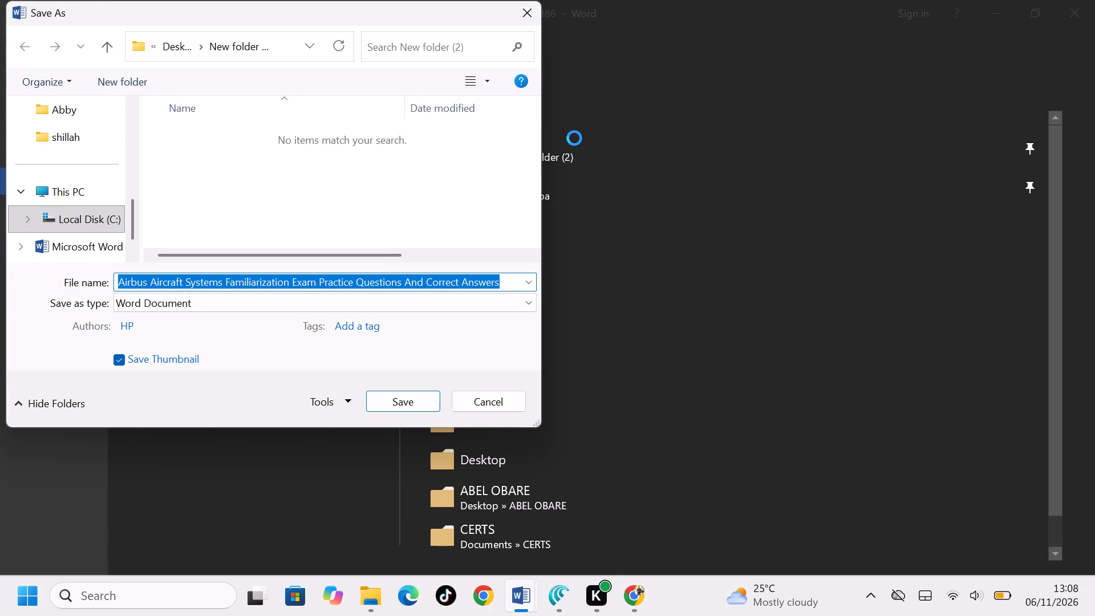
{"action": "key", "text": "Right"}
{"action": "key", "text": "ctrl+v"}
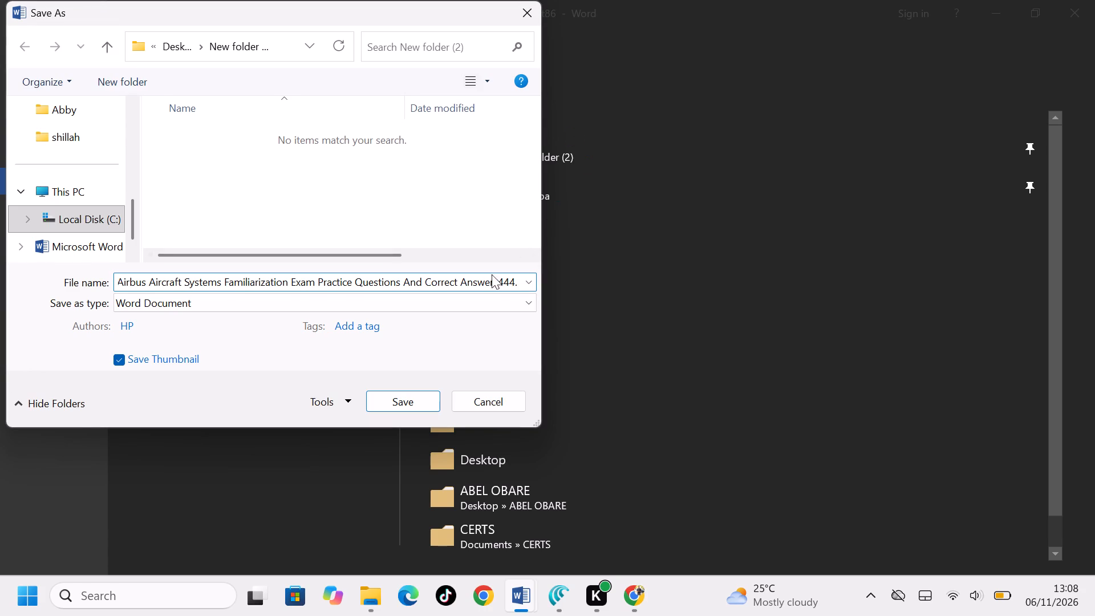
{"action": "left_click", "coordinate": [480, 301]}
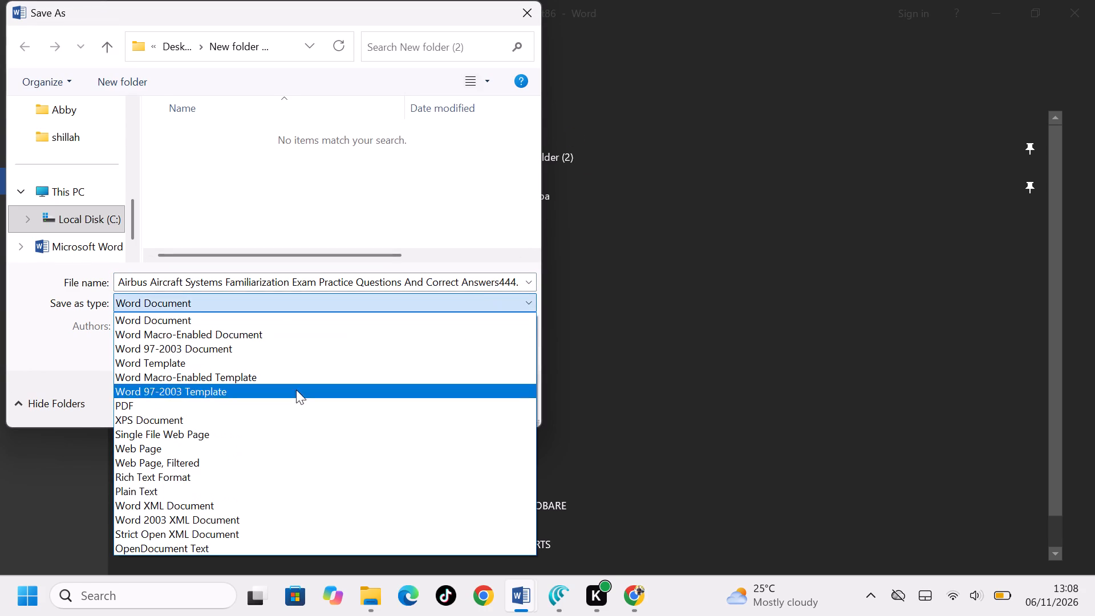
{"action": "left_click", "coordinate": [277, 406]}
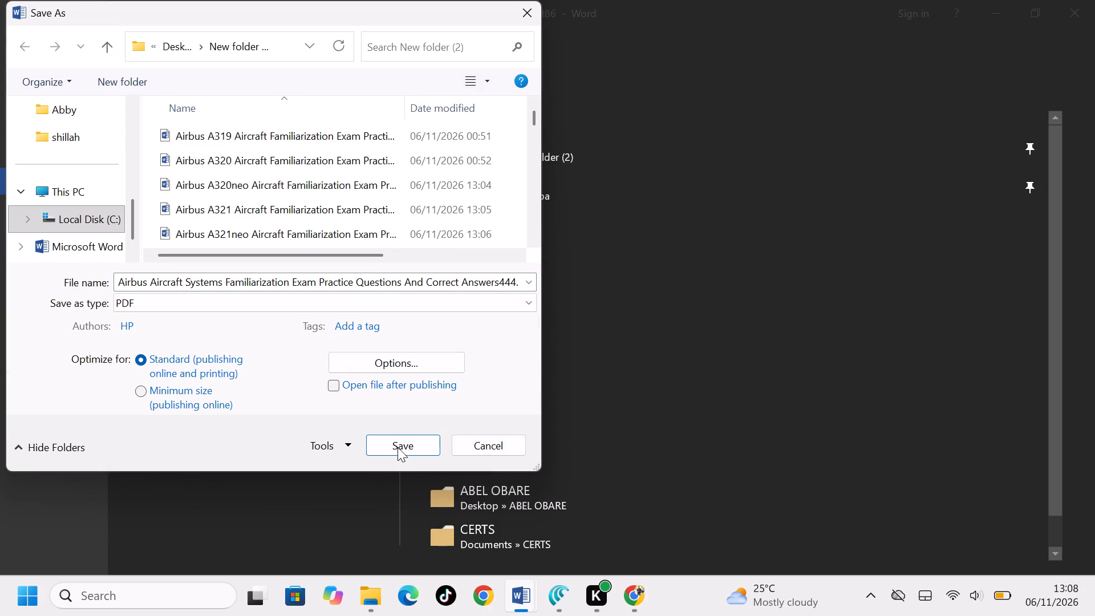
{"action": "left_click", "coordinate": [394, 442]}
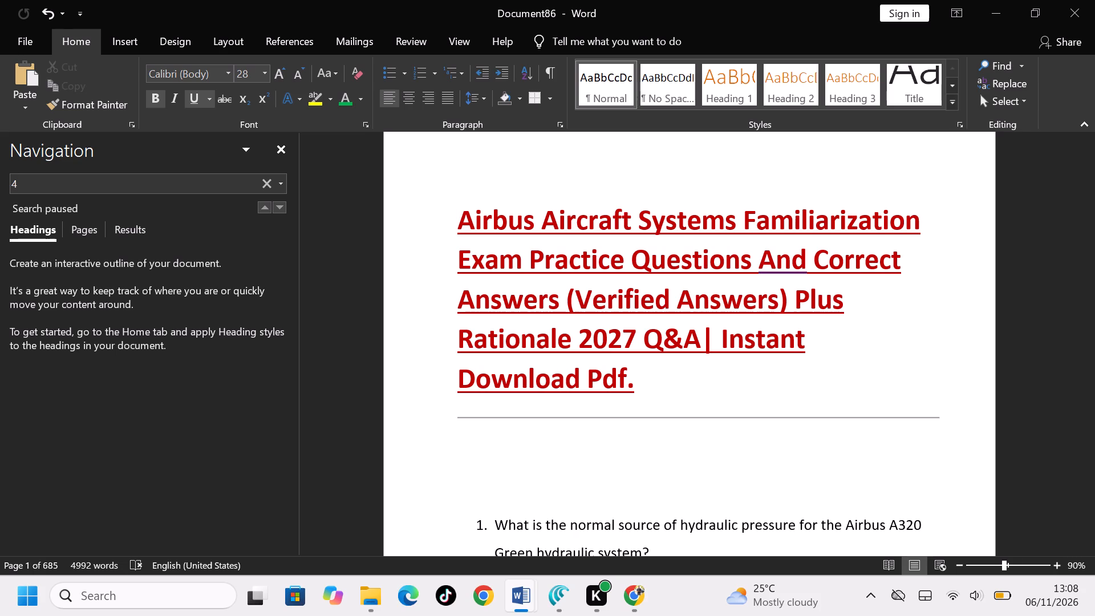
Close Document86 without saving its changes.
{"action": "left_click", "coordinate": [1094, 0]}
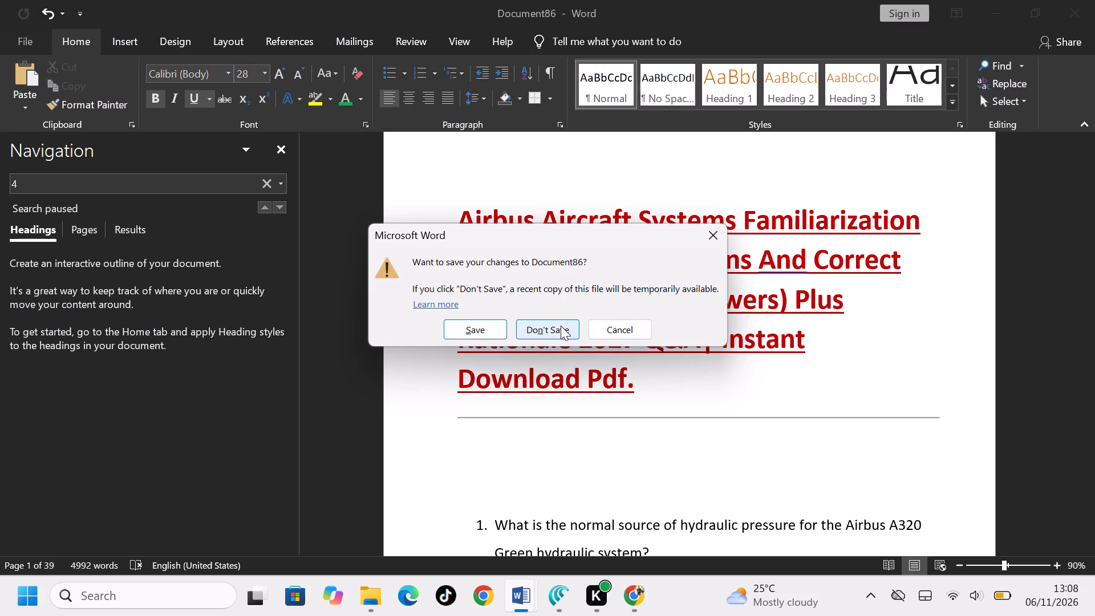
{"action": "left_click", "coordinate": [561, 326]}
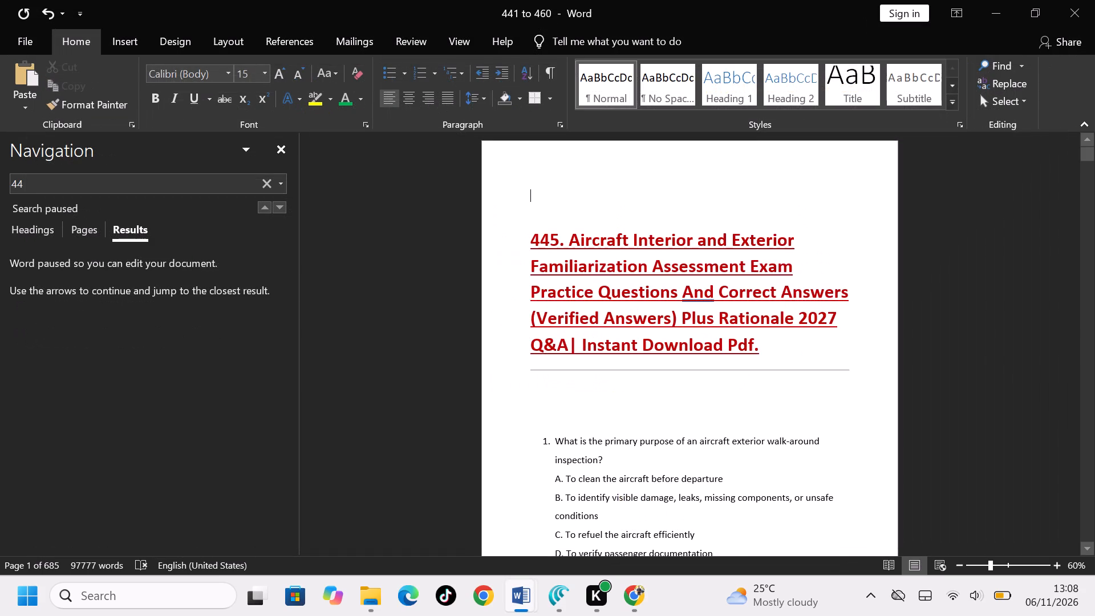
Remove the blank lines above the 445 Aircraft Interior and Exterior title in the 441 to 460 document.
{"action": "key", "text": "Delete"}
{"action": "key", "text": "Delete"}
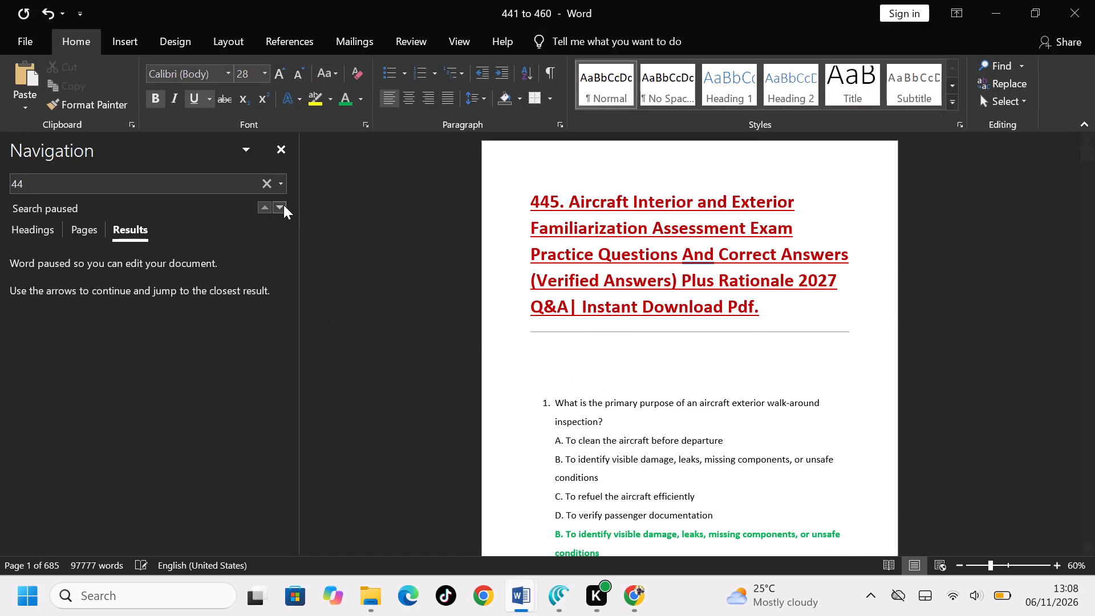
Go to the 446 title among the 44 search matches, and cut the whole 445 Aircraft Interior and Exterior set before it.
{"action": "left_click", "coordinate": [282, 204]}
{"action": "left_click", "coordinate": [282, 204]}
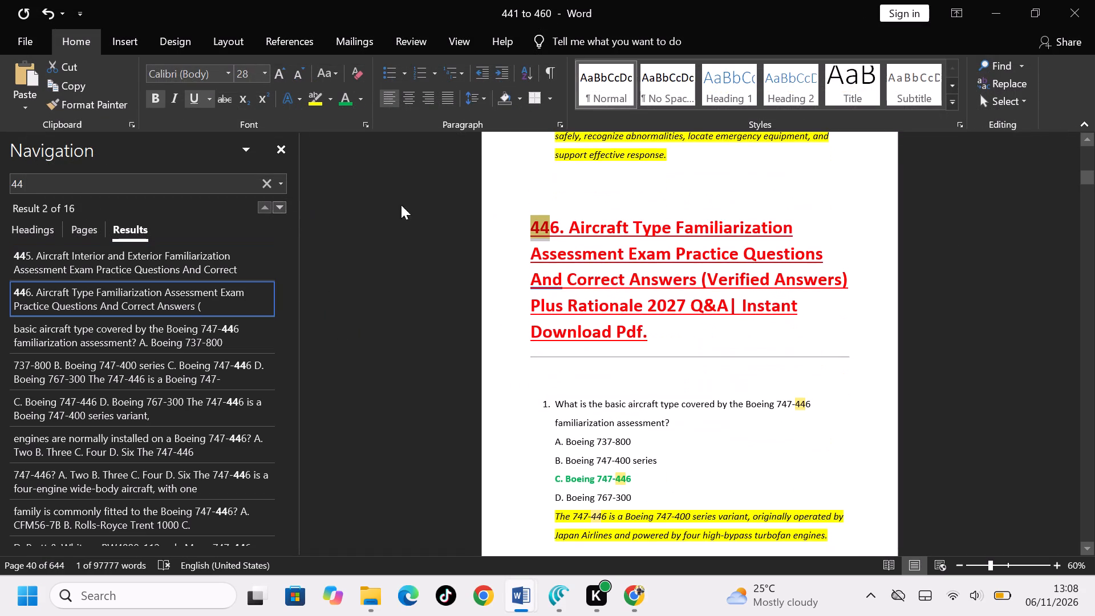
{"action": "scroll", "coordinate": [662, 250], "scroll_direction": "up", "scroll_amount": 1}
{"action": "left_click", "coordinate": [709, 270]}
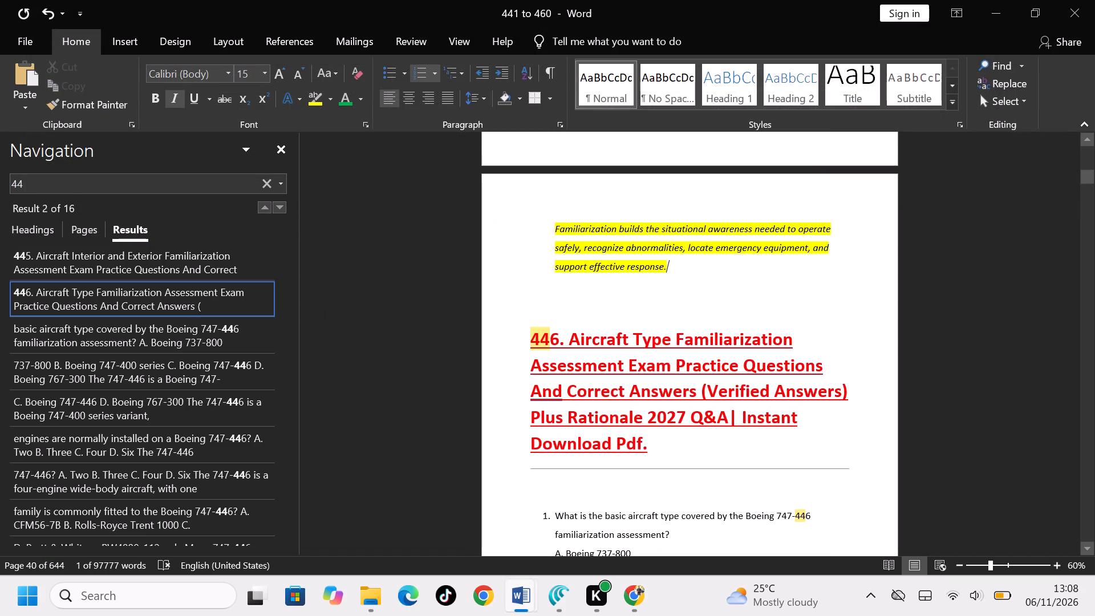
{"action": "left_click", "coordinate": [709, 270]}
{"action": "scroll", "coordinate": [696, 263], "scroll_direction": "down", "scroll_amount": 1}
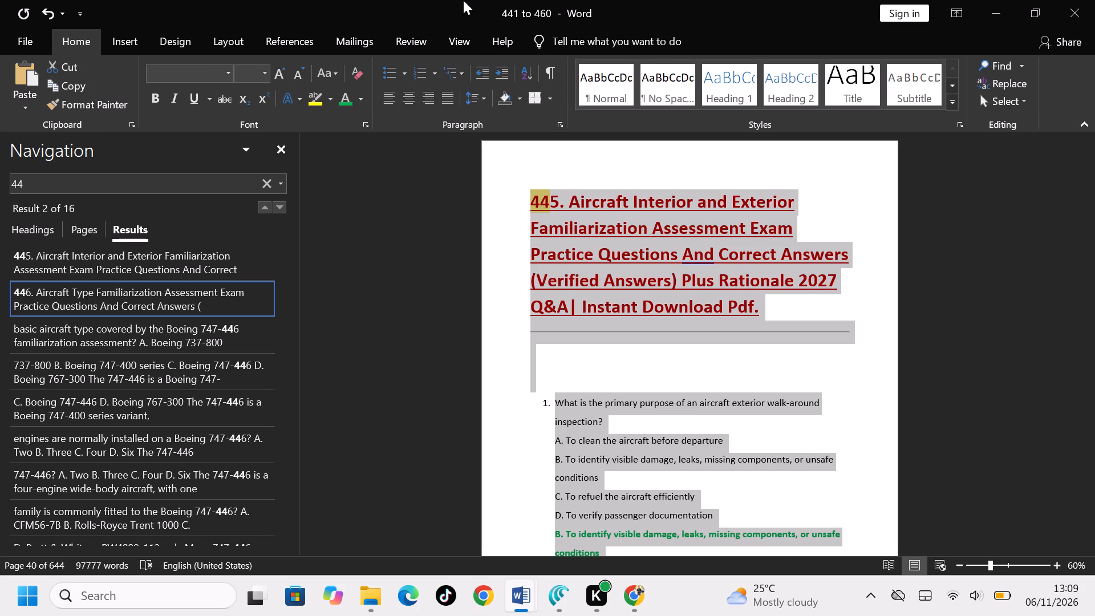
{"action": "key", "text": "ctrl+x"}
Create a new blank document, paste the cut 445 Aircraft Interior and Exterior set, and remove the empty line at its end.
{"action": "key", "text": "ctrl+n"}
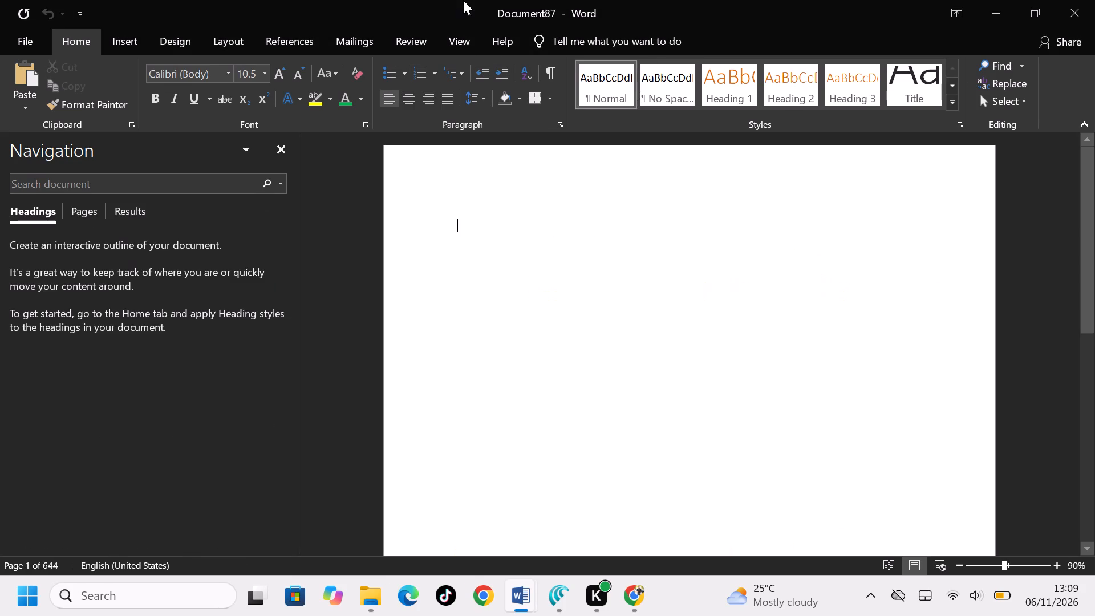
{"action": "key", "text": "ctrl+v"}
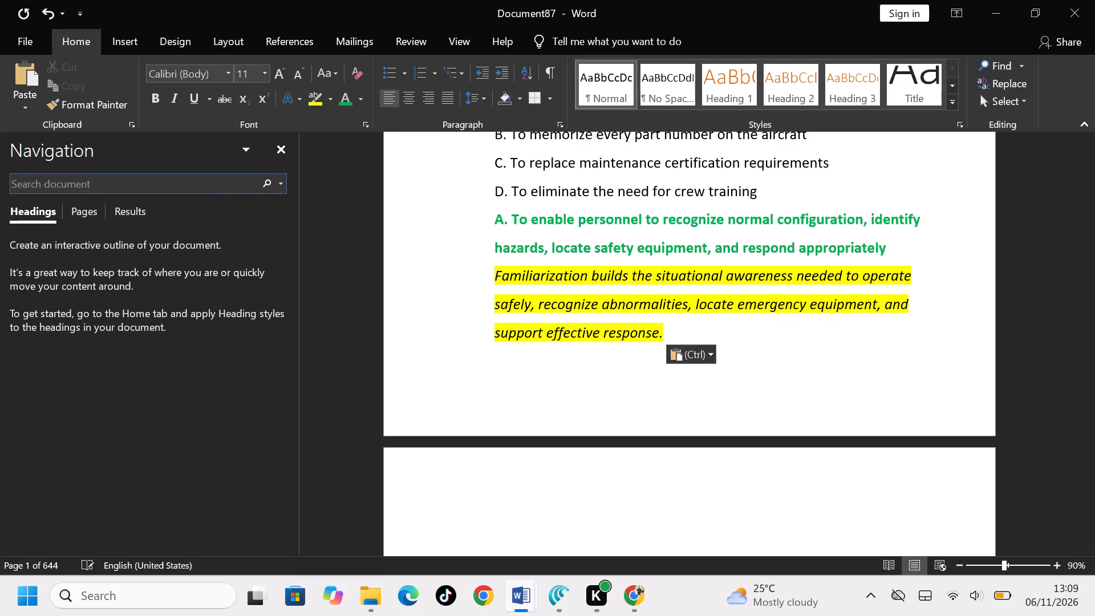
{"action": "key", "text": "BackSpace"}
Search the new document for 4 to reach its title, and cut the leading "445." from the Aircraft Interior and Exterior title.
{"action": "scroll", "coordinate": [469, 235], "scroll_direction": "up", "scroll_amount": 1}
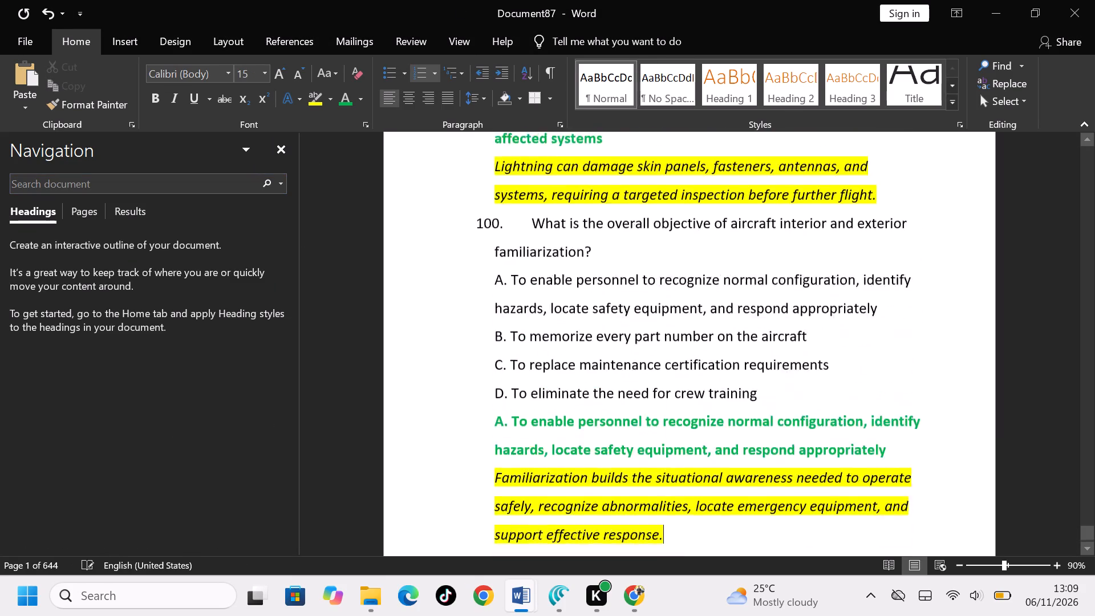
{"action": "scroll", "coordinate": [469, 235], "scroll_direction": "up", "scroll_amount": 1}
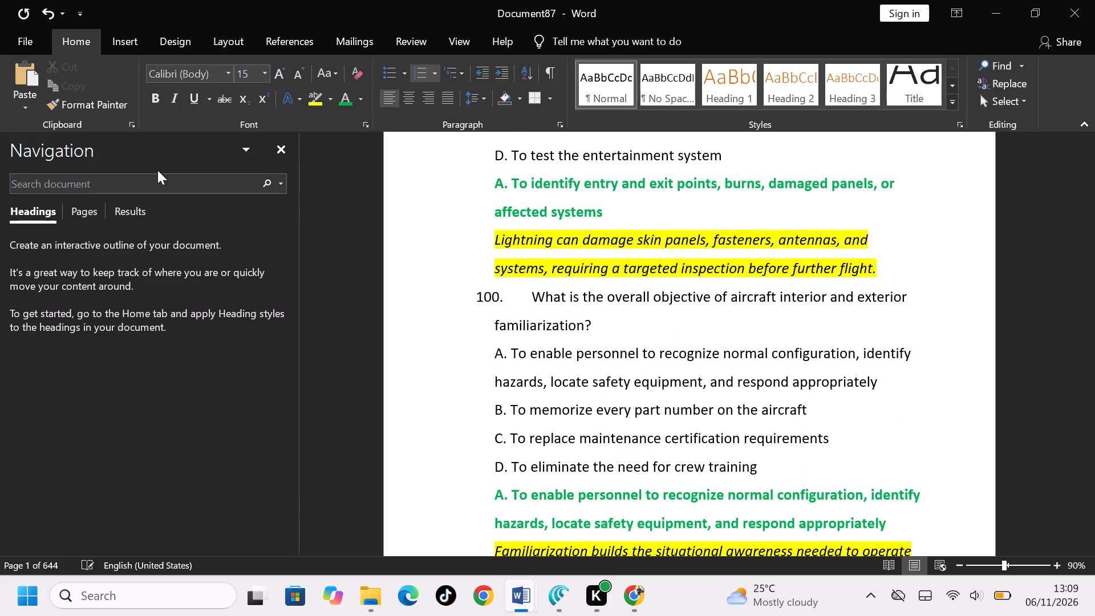
{"action": "left_click", "coordinate": [140, 181]}
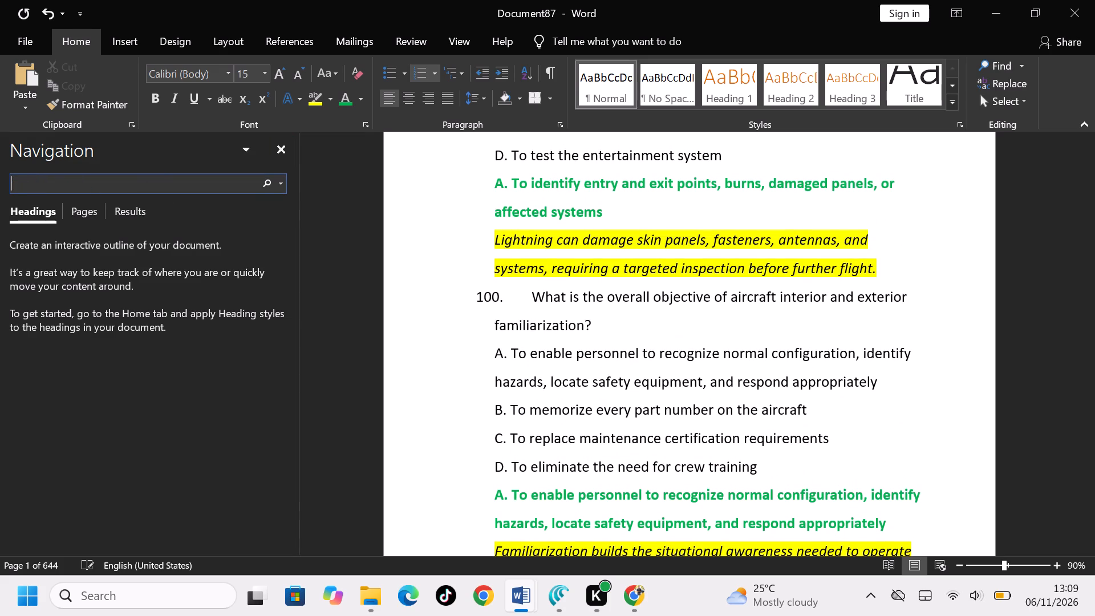
{"action": "key", "text": "4"}
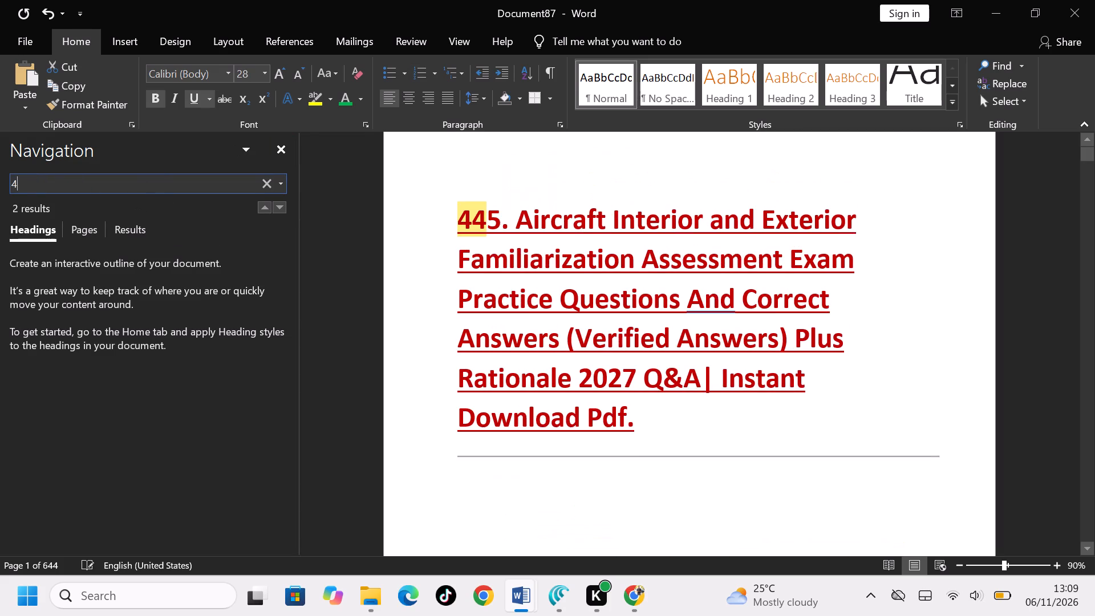
{"action": "left_click", "coordinate": [448, 218]}
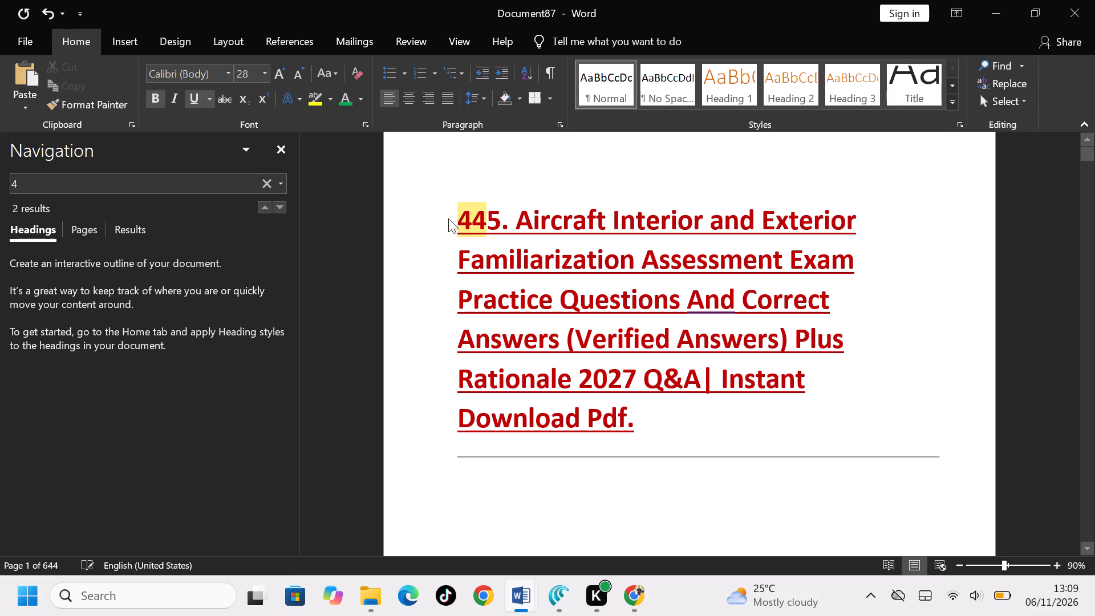
{"action": "left_click_drag", "start_coordinate": [448, 218], "coordinate": [515, 236]}
{"action": "scroll", "coordinate": [448, 218], "scroll_direction": "right", "scroll_amount": 1}
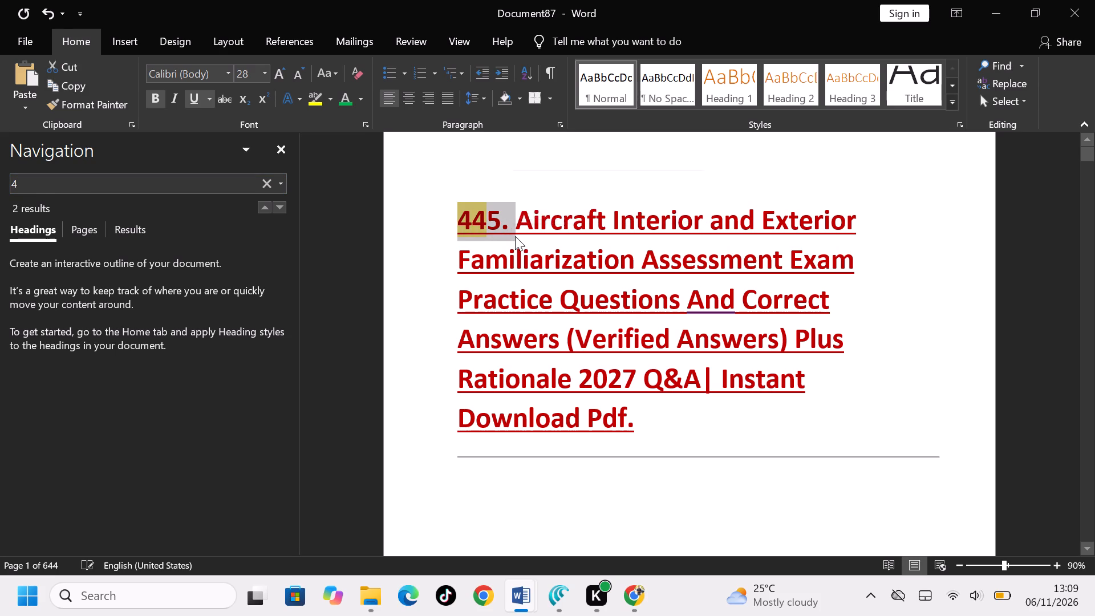
{"action": "key", "text": "ctrl+x"}
Save the document as a PDF in New folder (2), appending the cut "445." to the end of the suggested file name.
{"action": "key", "text": "ctrl+s"}
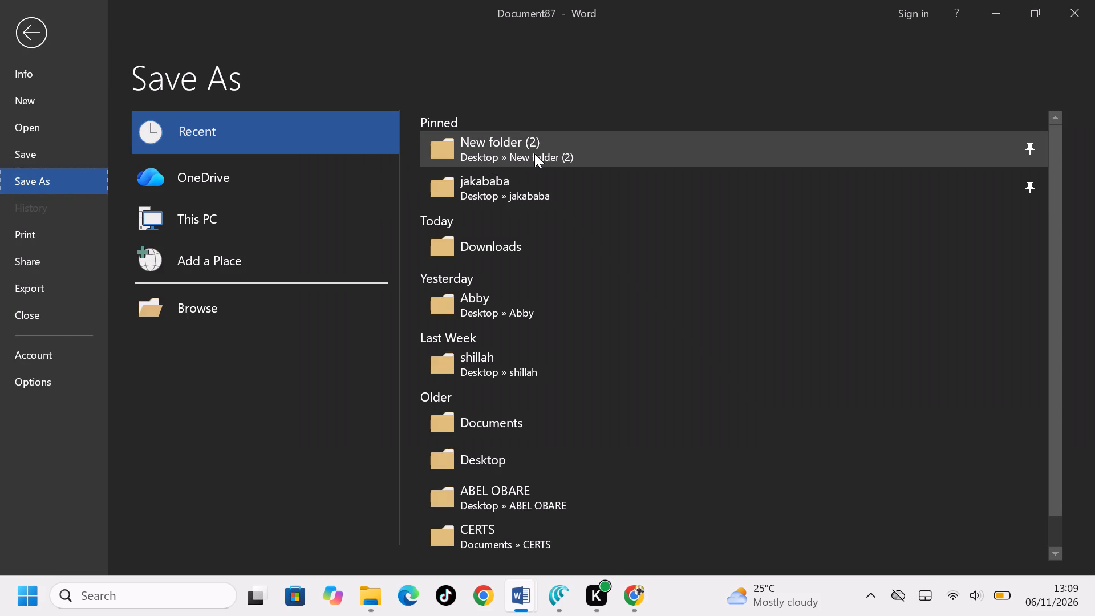
{"action": "double_click", "coordinate": [534, 153]}
{"action": "key", "text": "Right"}
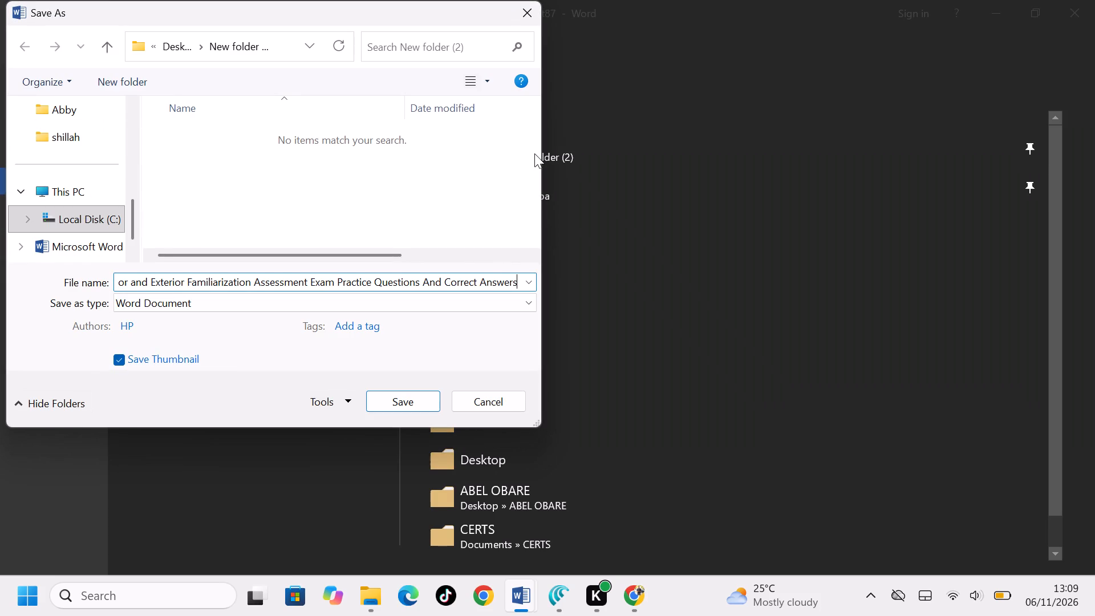
{"action": "key", "text": "ctrl+v"}
{"action": "left_click", "coordinate": [480, 303]}
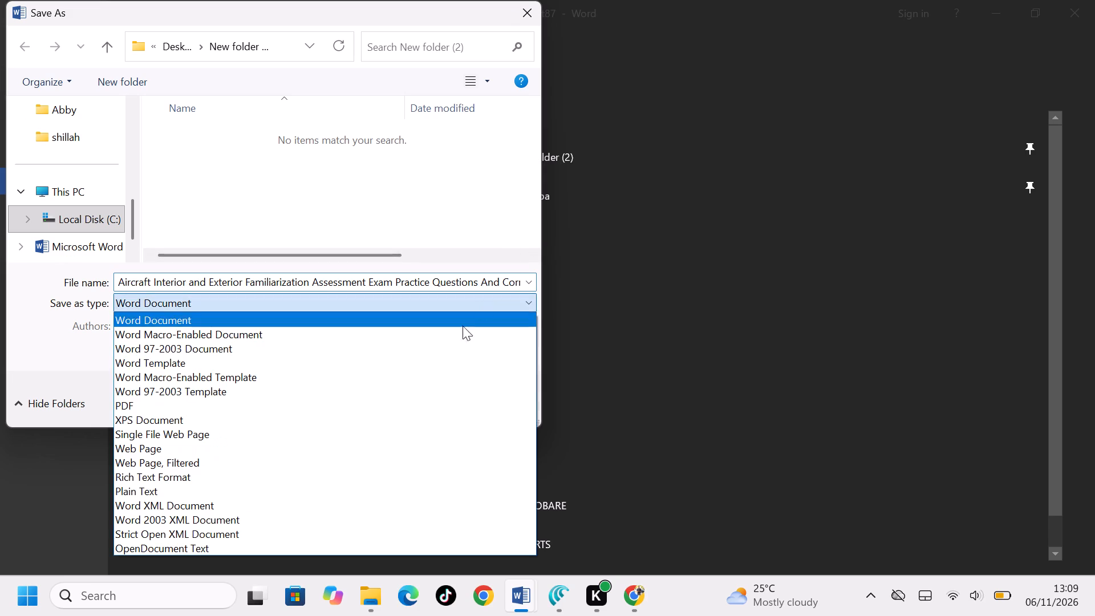
{"action": "left_click", "coordinate": [400, 408]}
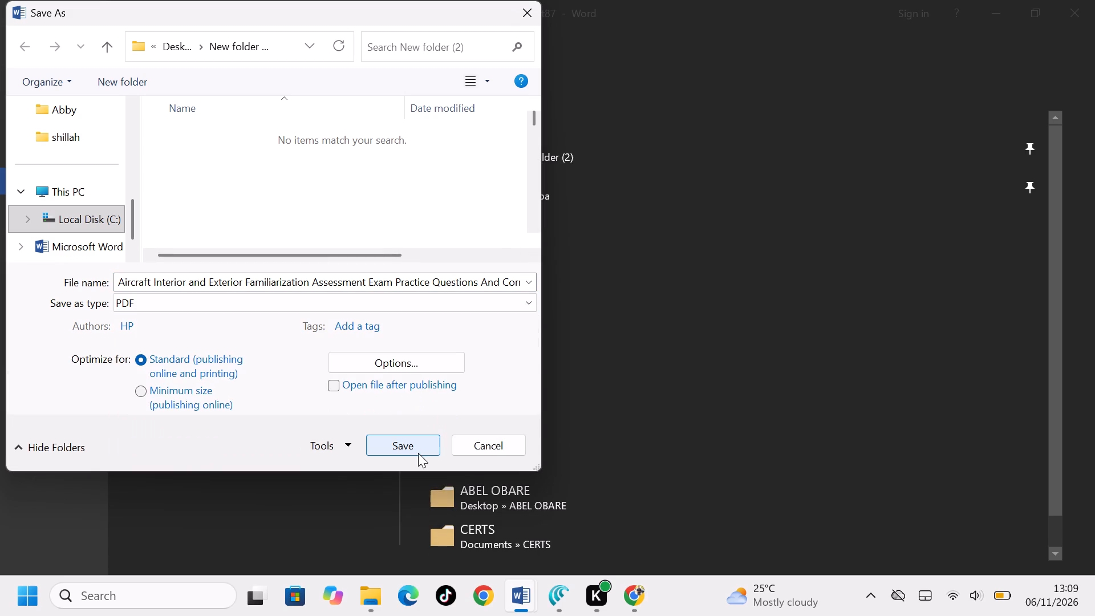
{"action": "left_click", "coordinate": [416, 448]}
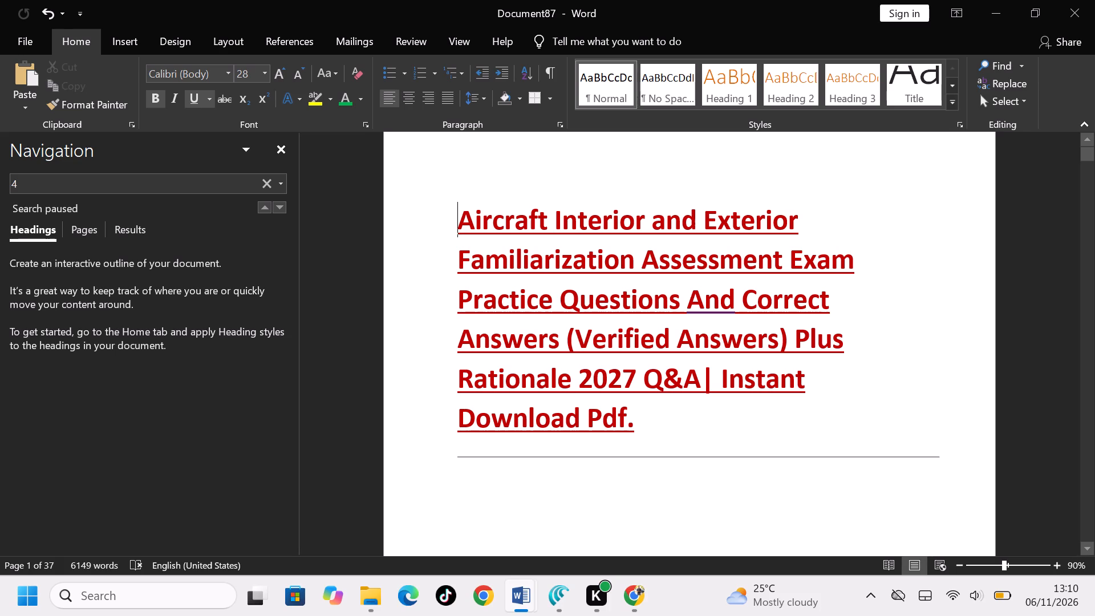
Close the 445 document without saving it, and remove the empty space above the 446 title in the 441 to 460 document.
{"action": "left_click", "coordinate": [1094, 0]}
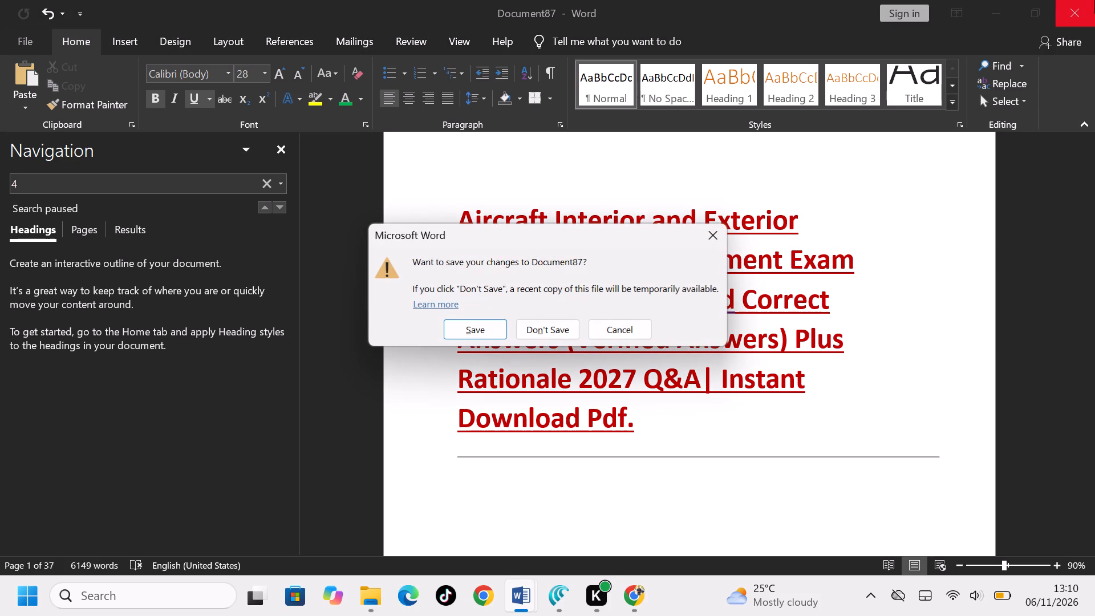
{"action": "left_click", "coordinate": [543, 330]}
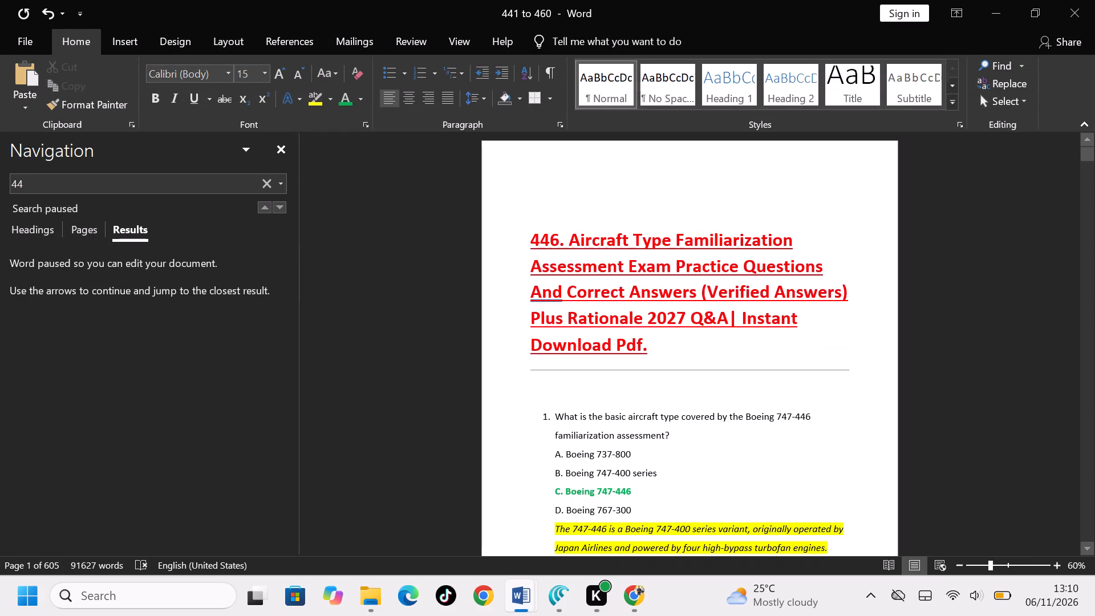
{"action": "key", "text": "BackSpace"}
{"action": "key", "text": "BackSpace"}
{"action": "key", "text": "Delete"}
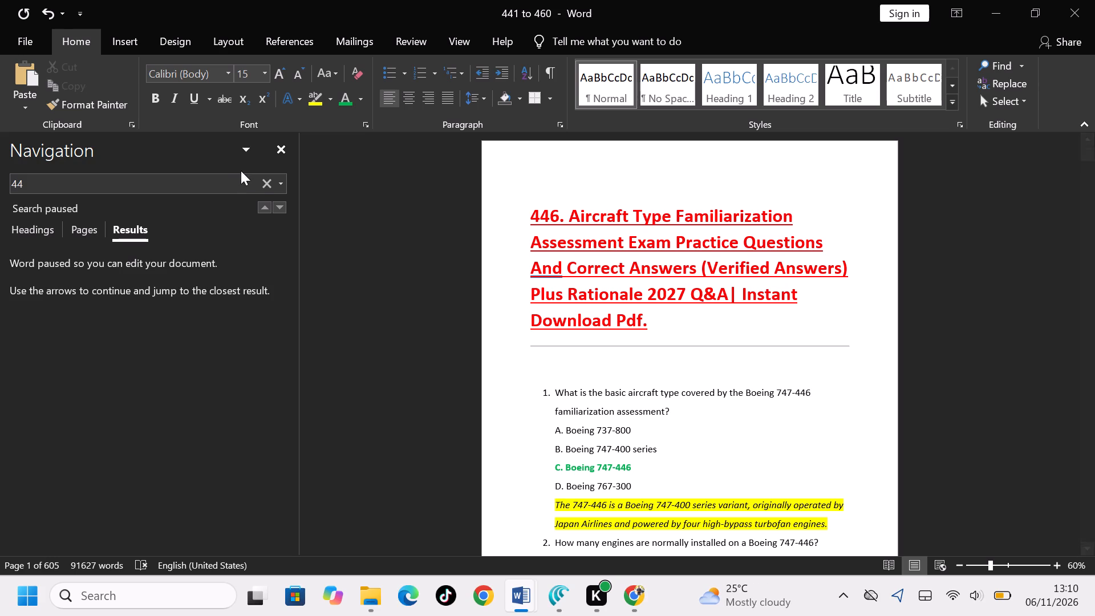
Cut the whole 446 Aircraft Type Familiarization set, ending just before the 447 title, and paste it into a new blank document.
{"action": "left_click", "coordinate": [275, 204]}
{"action": "left_click", "coordinate": [275, 204]}
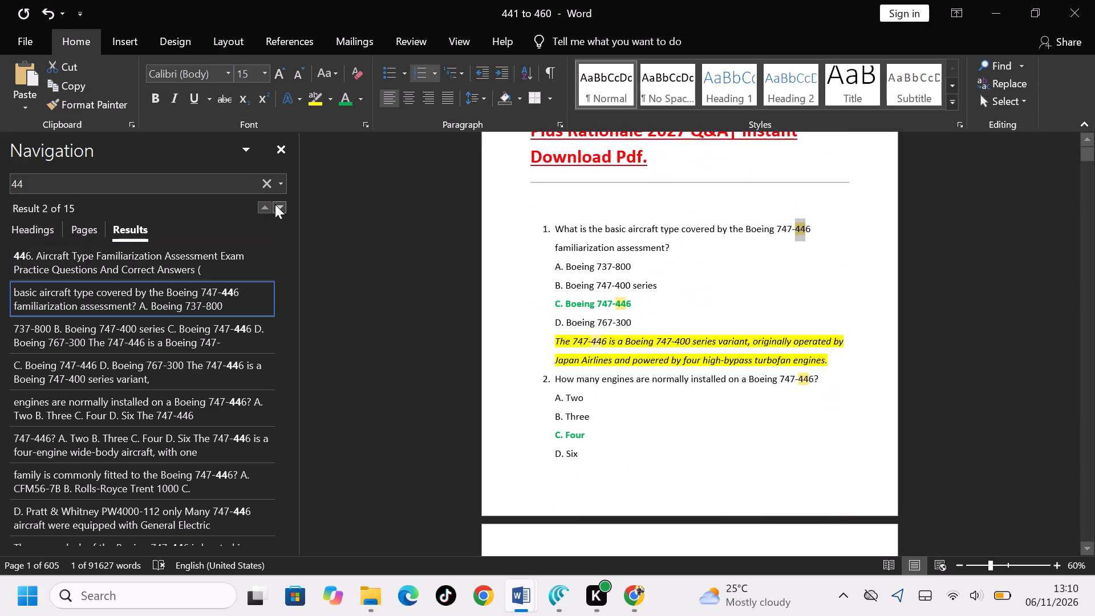
{"action": "scroll", "coordinate": [179, 439], "scroll_direction": "down", "scroll_amount": 1}
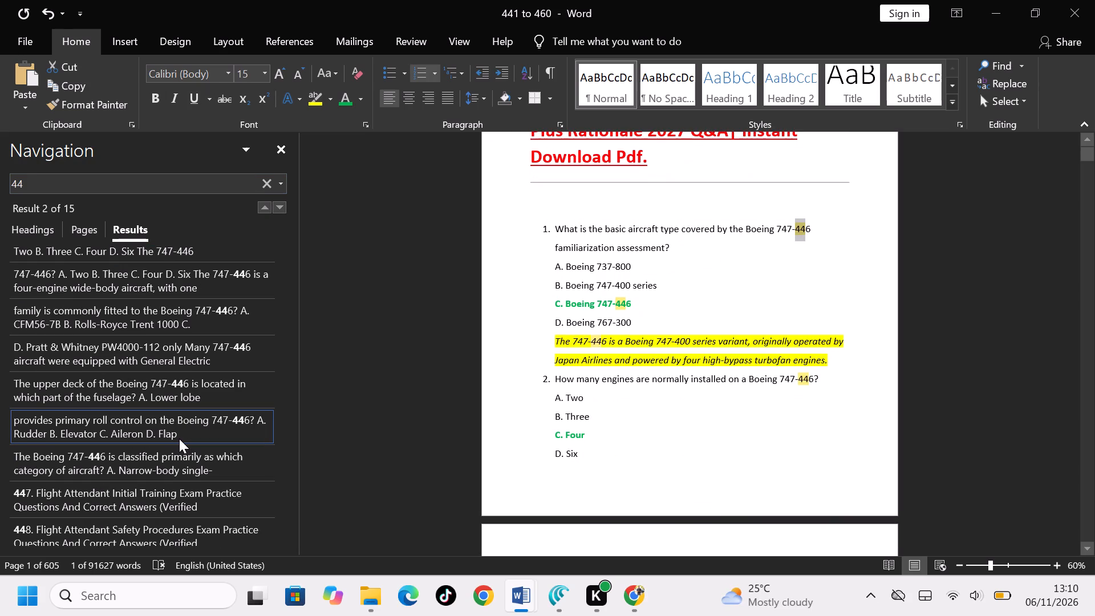
{"action": "scroll", "coordinate": [179, 439], "scroll_direction": "down", "scroll_amount": 1}
{"action": "left_click", "coordinate": [175, 483]}
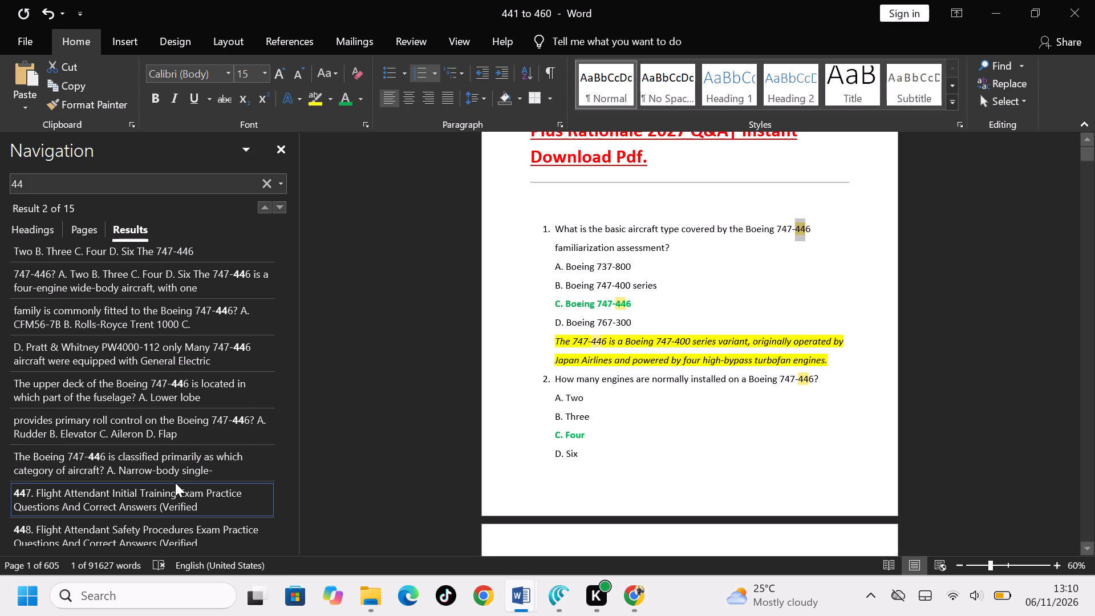
{"action": "scroll", "coordinate": [652, 360], "scroll_direction": "up", "scroll_amount": 2}
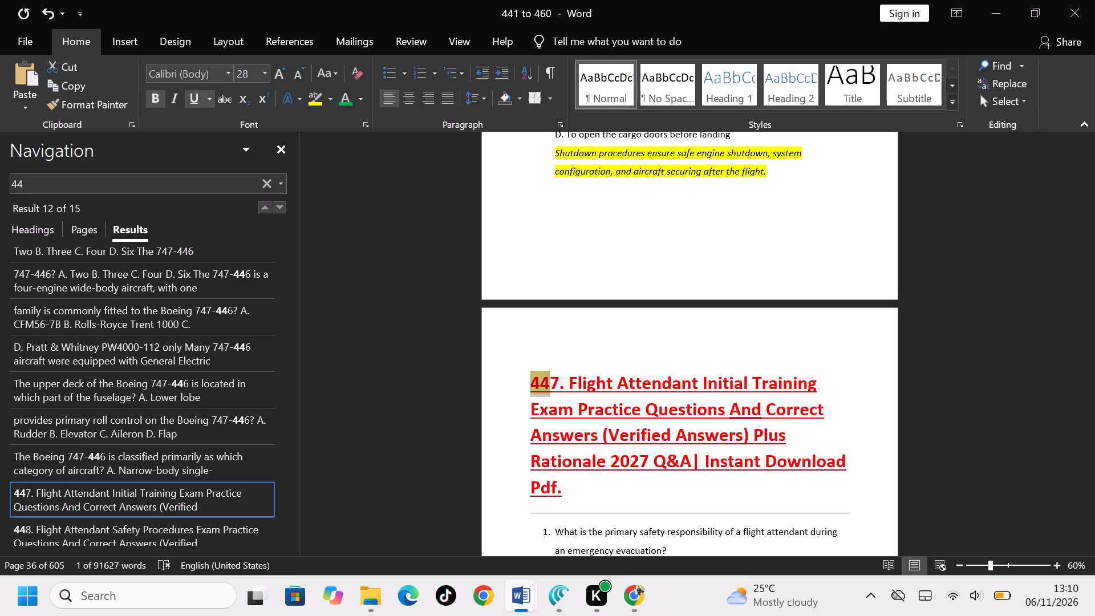
{"action": "left_click", "coordinate": [812, 171]}
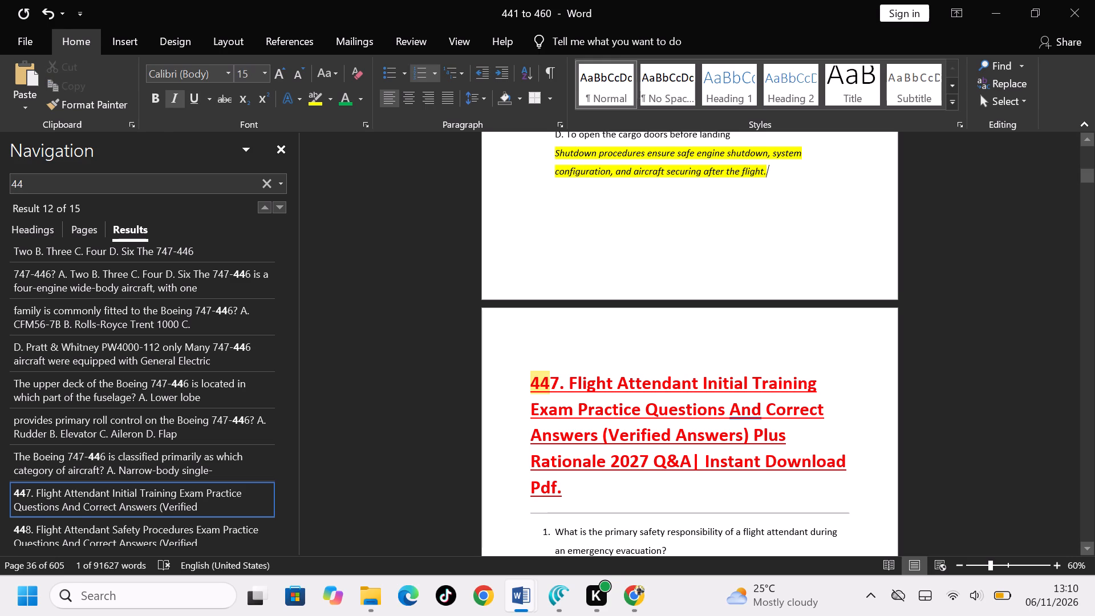
{"action": "left_click_drag", "start_coordinate": [812, 171], "coordinate": [475, 0]}
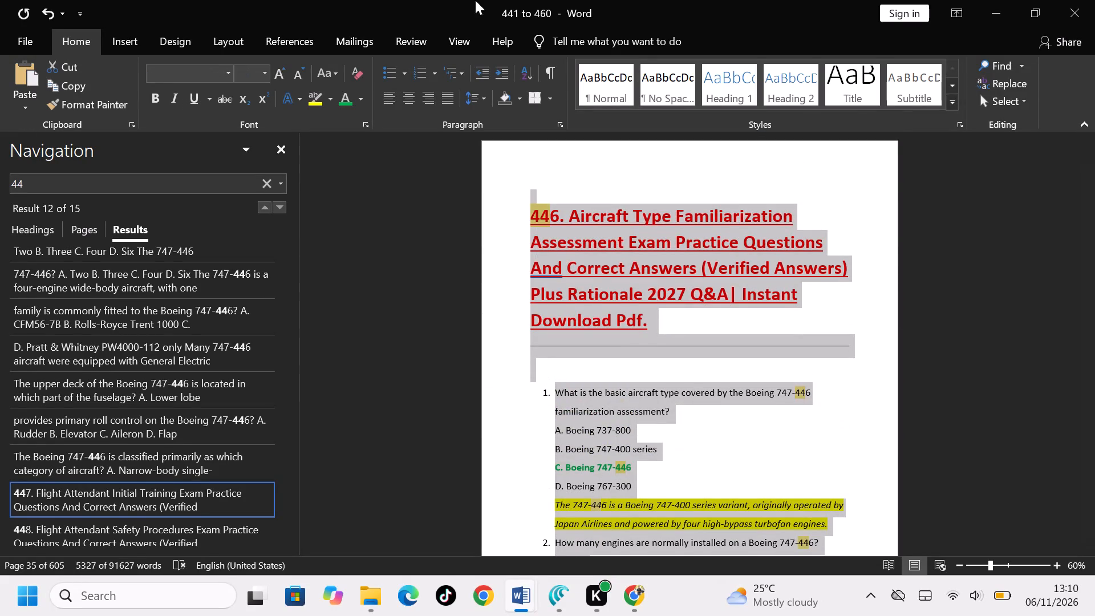
{"action": "key", "text": "ctrl+x"}
{"action": "key", "text": "ctrl+n"}
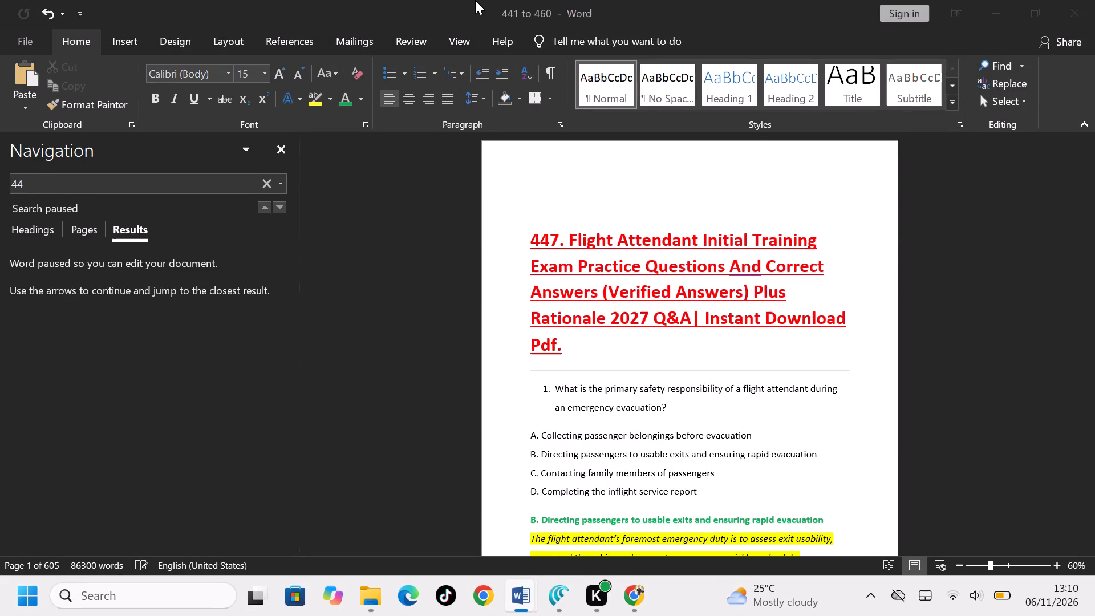
{"action": "key", "text": "ctrl+v"}
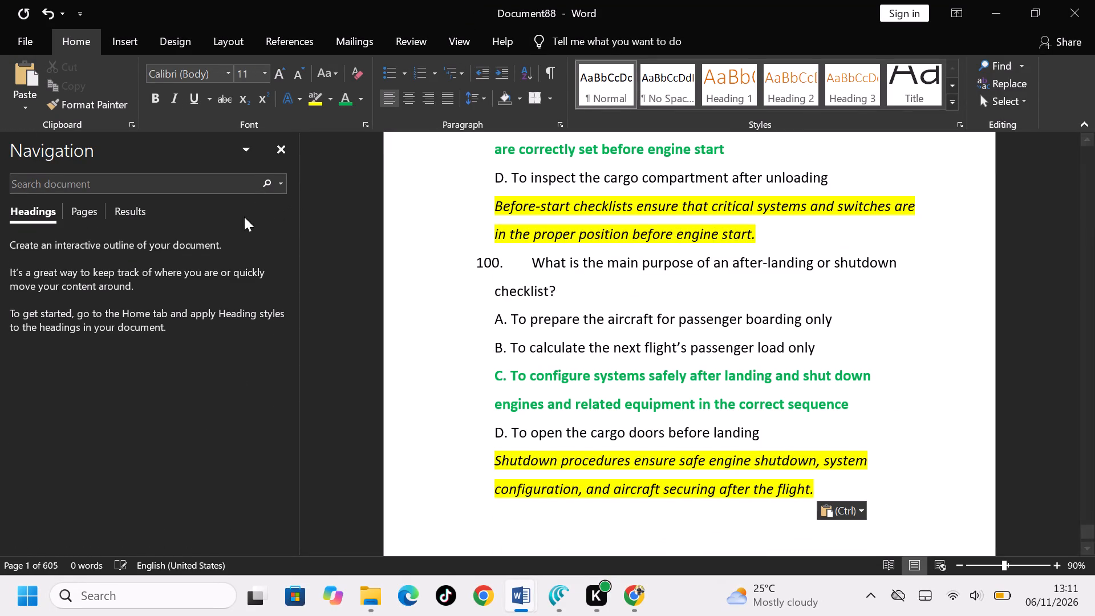
Search the new document for 4 to reach its title, and cut the leading "446." from the Aircraft Type Familiarization title.
{"action": "left_click", "coordinate": [214, 180]}
{"action": "key", "text": "4"}
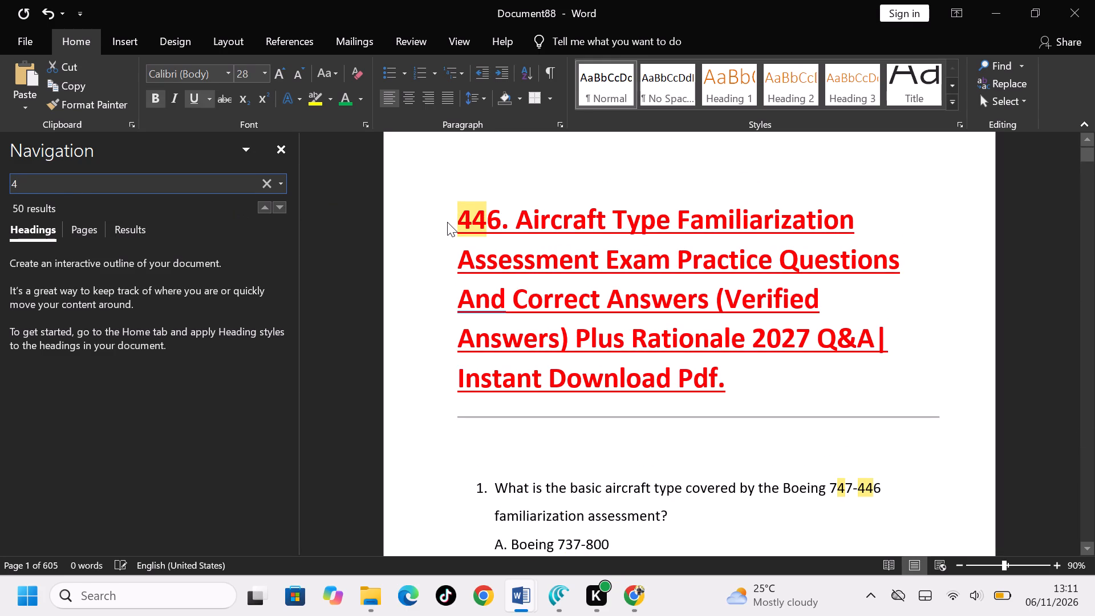
{"action": "left_click", "coordinate": [447, 222]}
{"action": "left_click", "coordinate": [447, 222]}
{"action": "scroll", "coordinate": [458, 224], "scroll_direction": "right", "scroll_amount": 1}
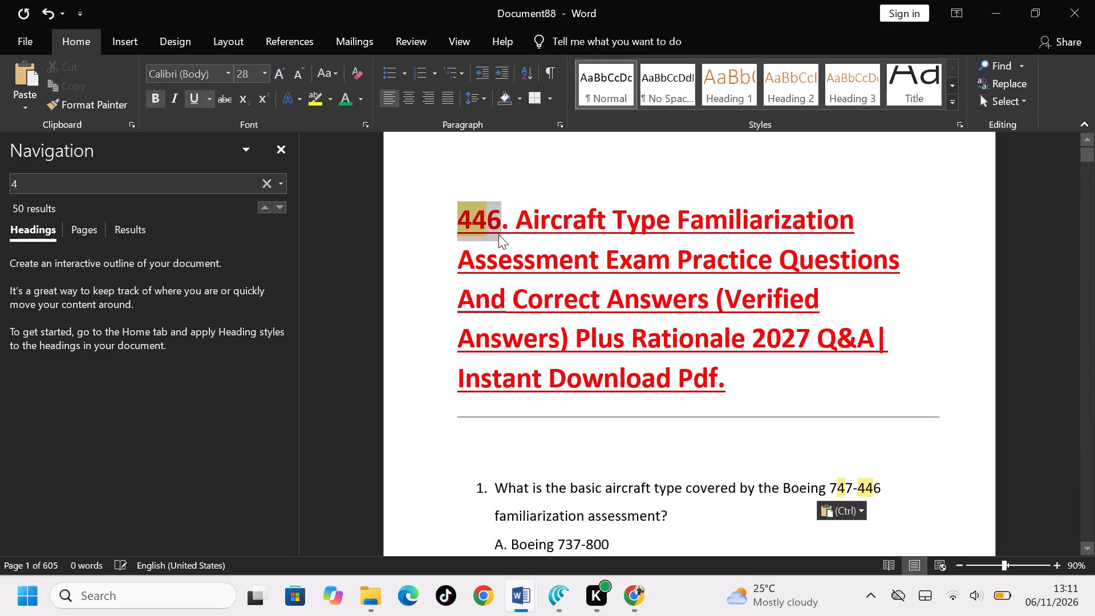
{"action": "scroll", "coordinate": [498, 234], "scroll_direction": "right", "scroll_amount": 1}
{"action": "left_click", "coordinate": [505, 234]}
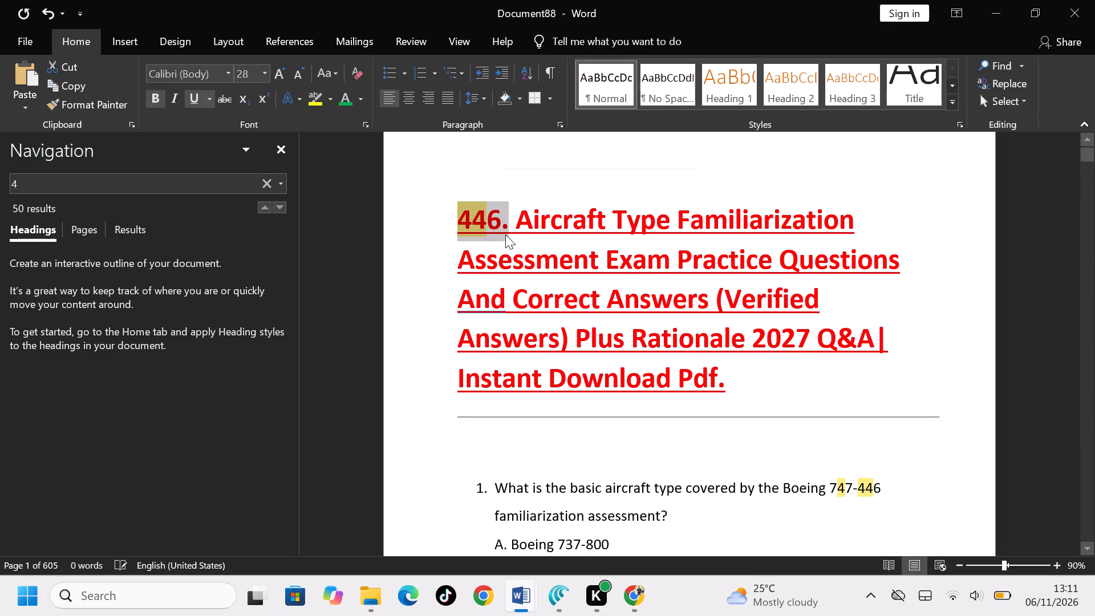
{"action": "key", "text": "ctrl+x"}
Save the document as a PDF in New folder (2), appending the cut "446." to the end of the suggested file name.
{"action": "key", "text": "ctrl+s"}
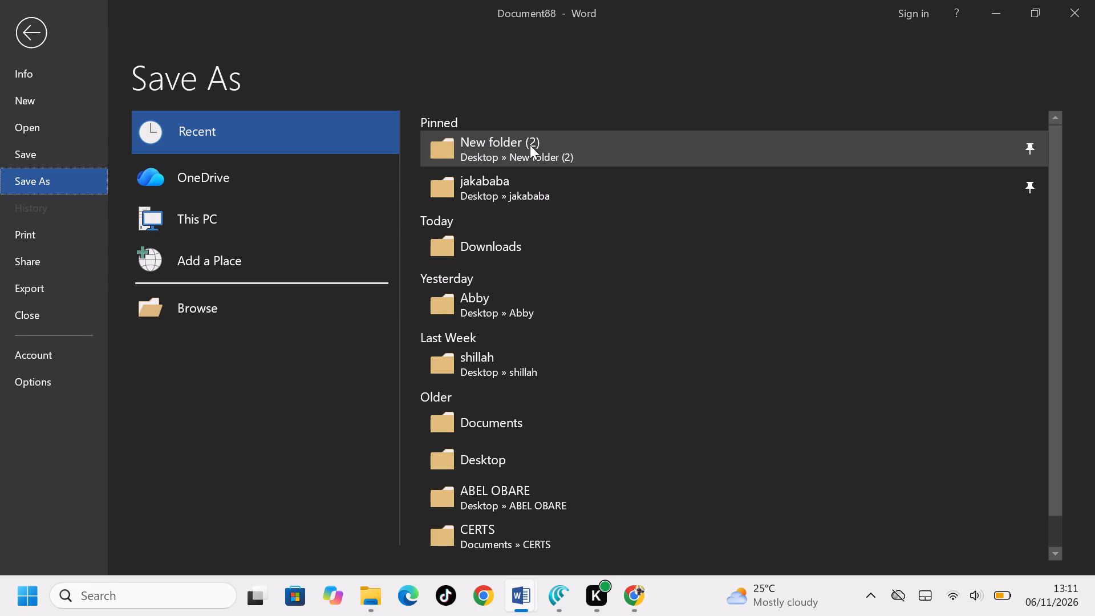
{"action": "double_click", "coordinate": [530, 145]}
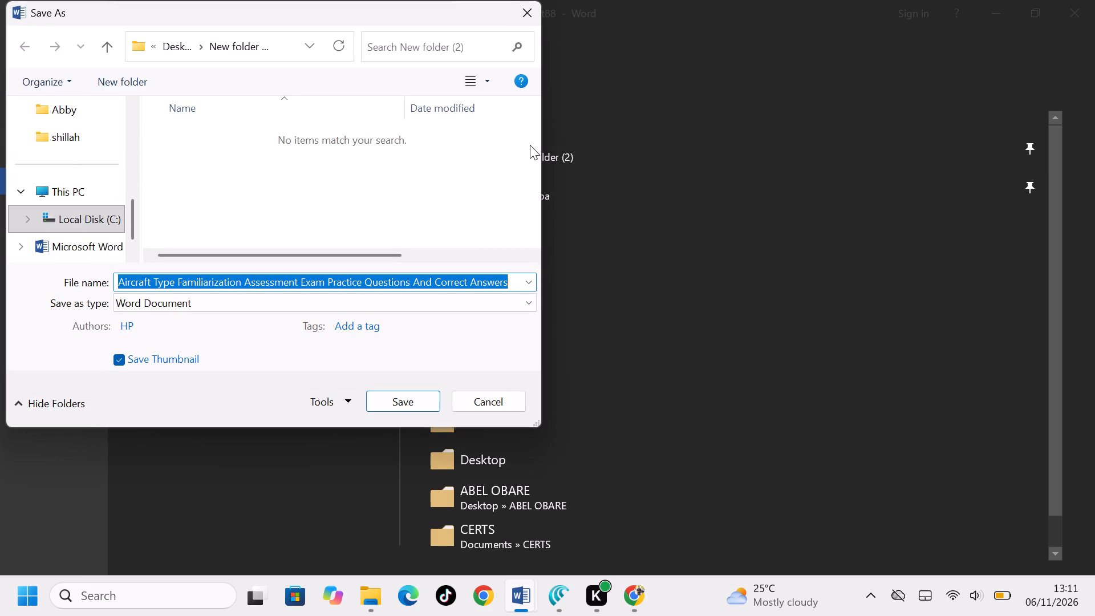
{"action": "key", "text": "Right"}
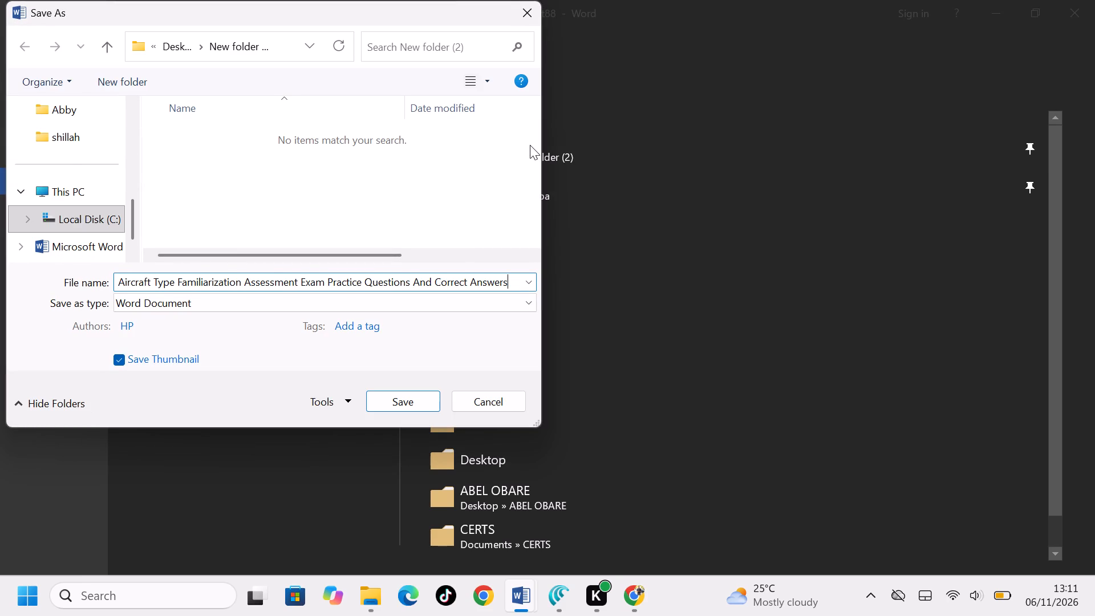
{"action": "key", "text": "ctrl+v"}
{"action": "left_click", "coordinate": [406, 297]}
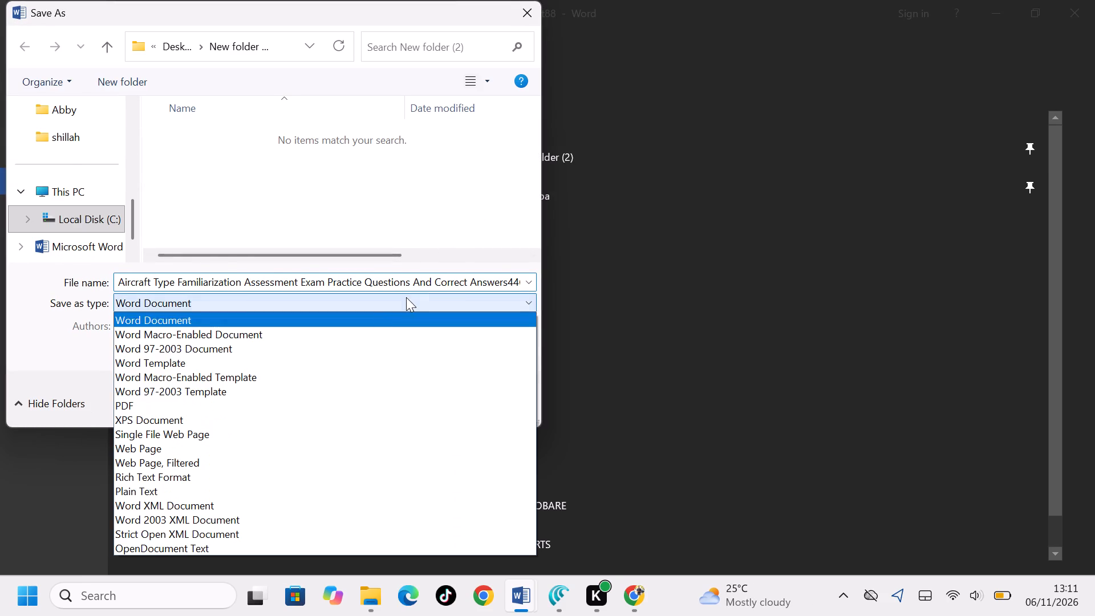
{"action": "left_click", "coordinate": [326, 399]}
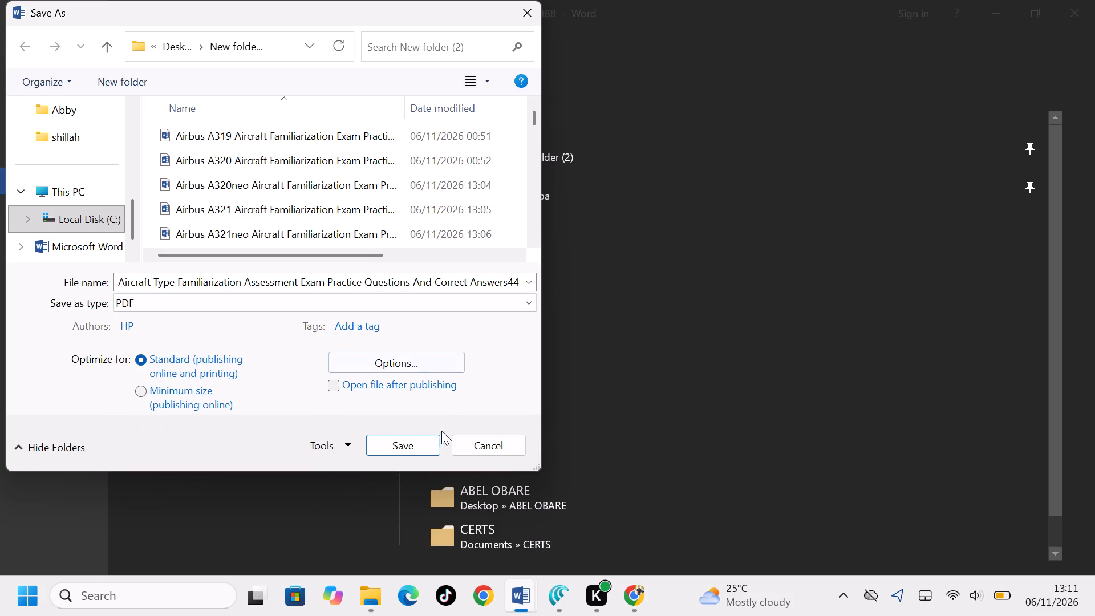
{"action": "left_click", "coordinate": [385, 440]}
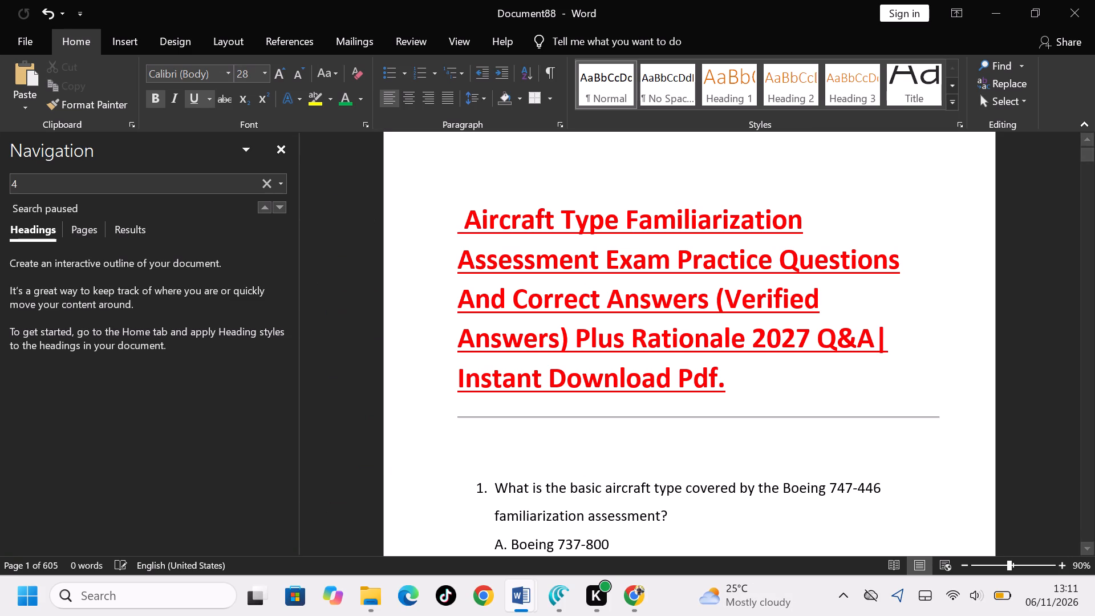
Close the 446 document without saving it, and delete the empty lines above the 447 title in the 441 to 460 document.
{"action": "left_click", "coordinate": [1094, 0]}
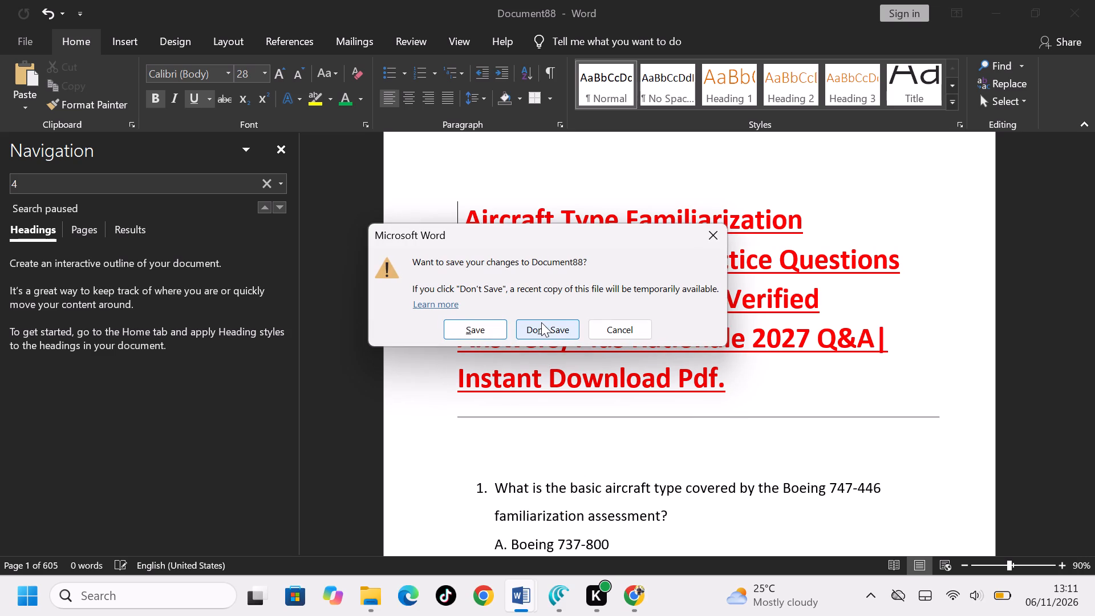
{"action": "left_click", "coordinate": [541, 322]}
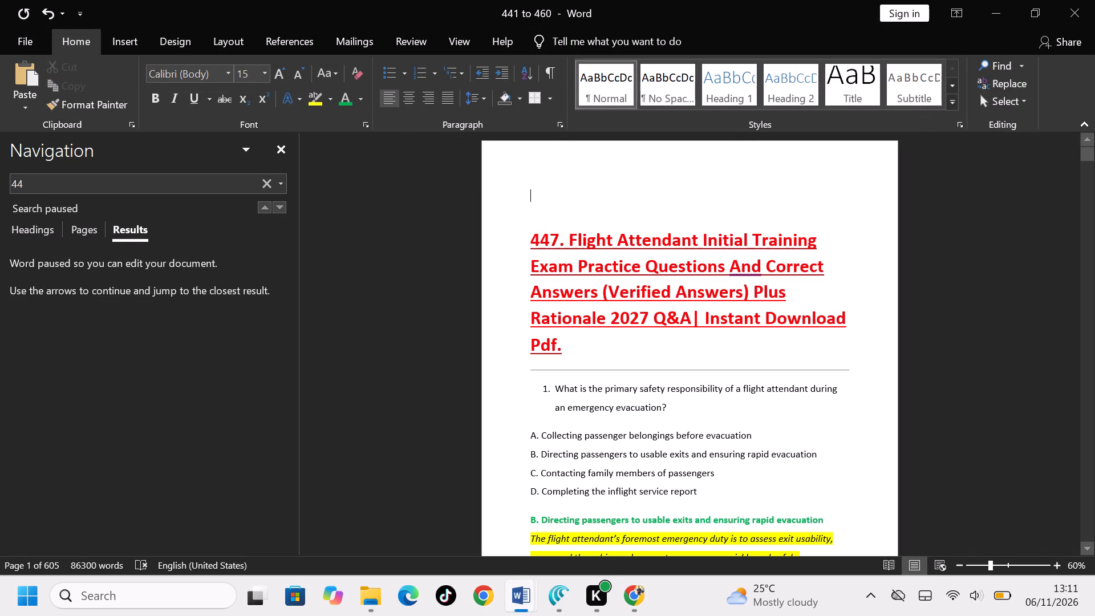
{"action": "key", "text": "BackSpace"}
{"action": "key", "text": "BackSpace"}
{"action": "key", "text": "Delete"}
{"action": "key", "text": "Delete"}
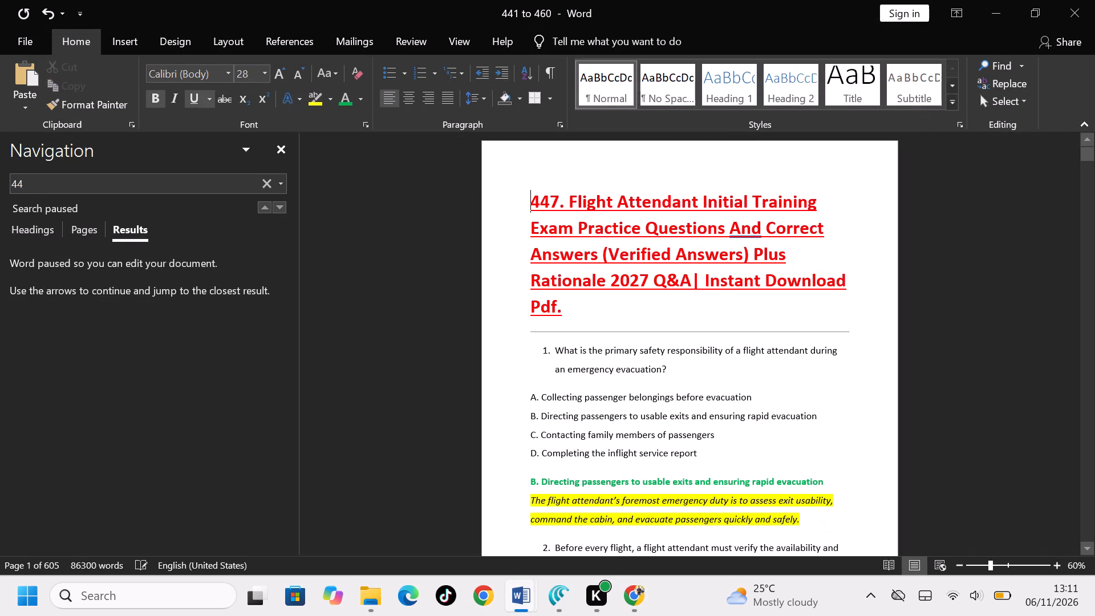
Cut the whole 447 Flight Attendant Initial Training set, ending just before the 448 title, and paste it into a new blank document.
{"action": "left_click", "coordinate": [283, 208]}
{"action": "left_click", "coordinate": [283, 208]}
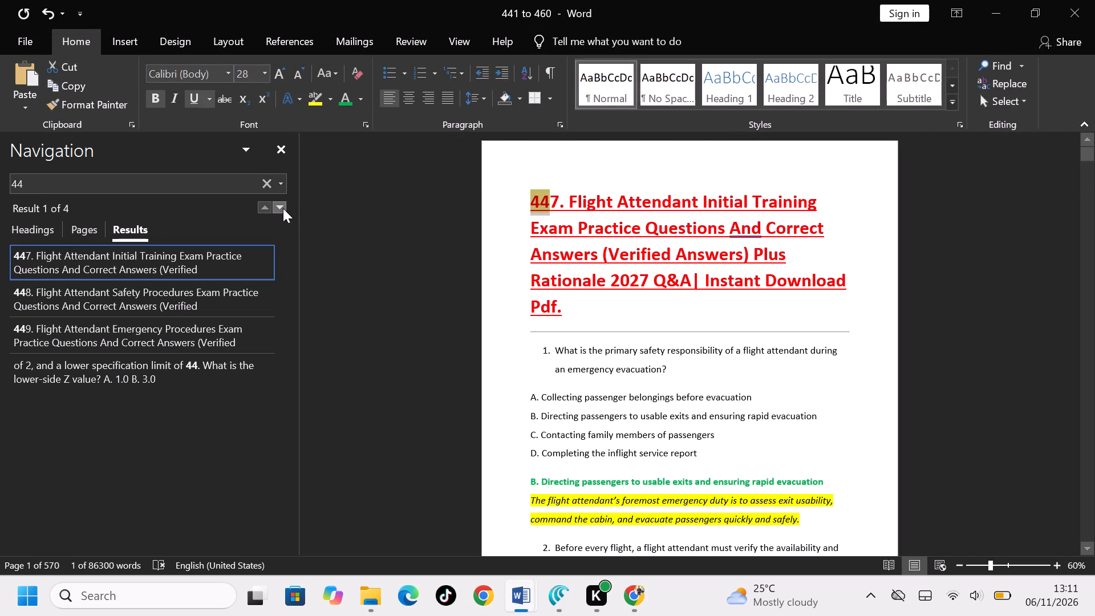
{"action": "scroll", "coordinate": [705, 222], "scroll_direction": "up", "scroll_amount": 1}
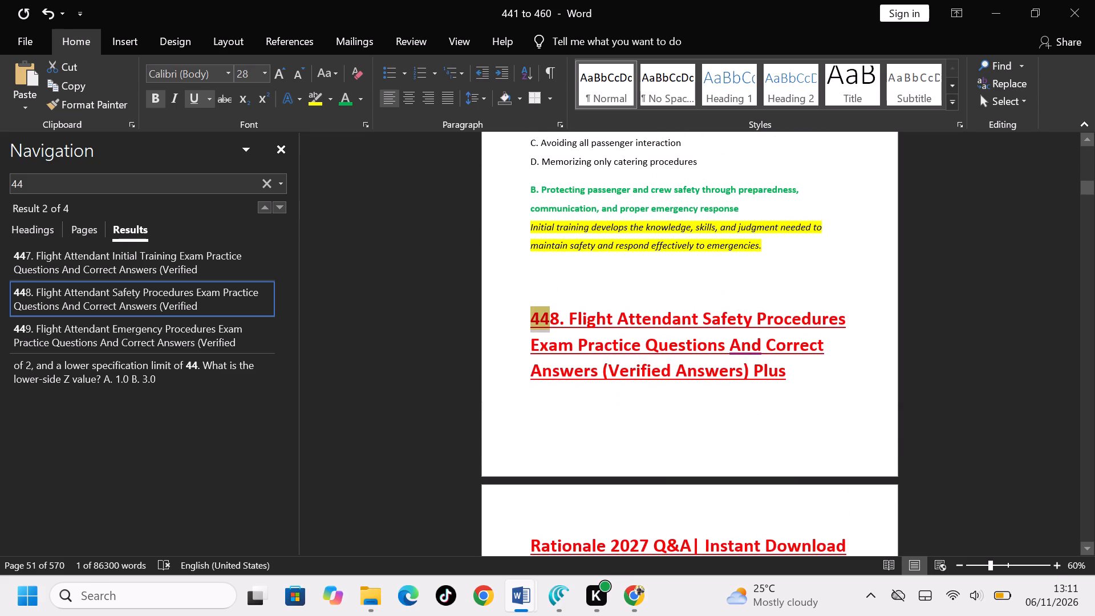
{"action": "left_click", "coordinate": [794, 253]}
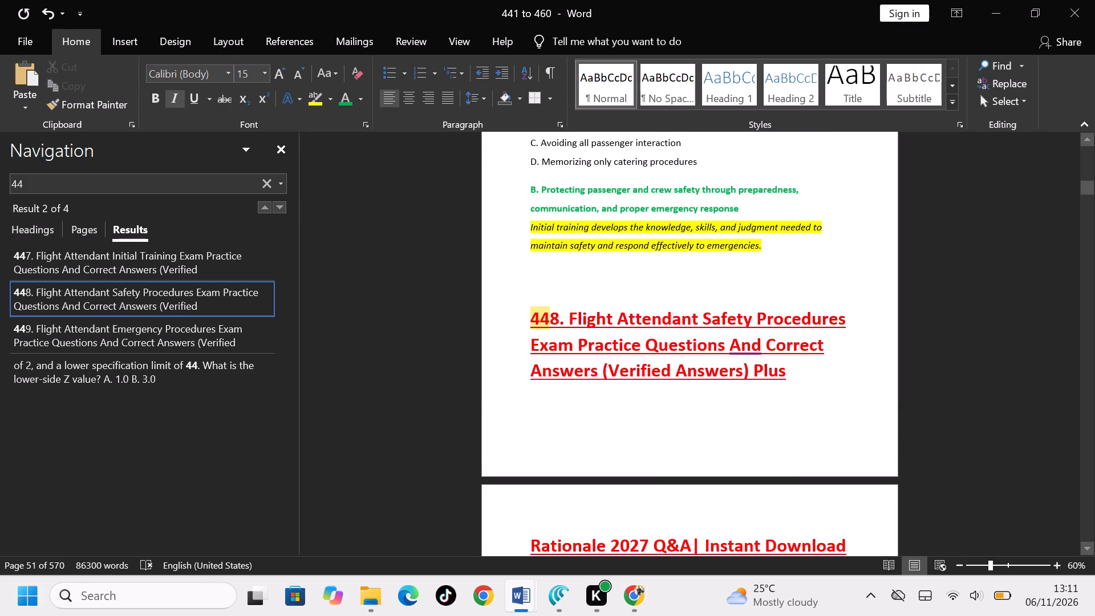
{"action": "left_click", "coordinate": [794, 253]}
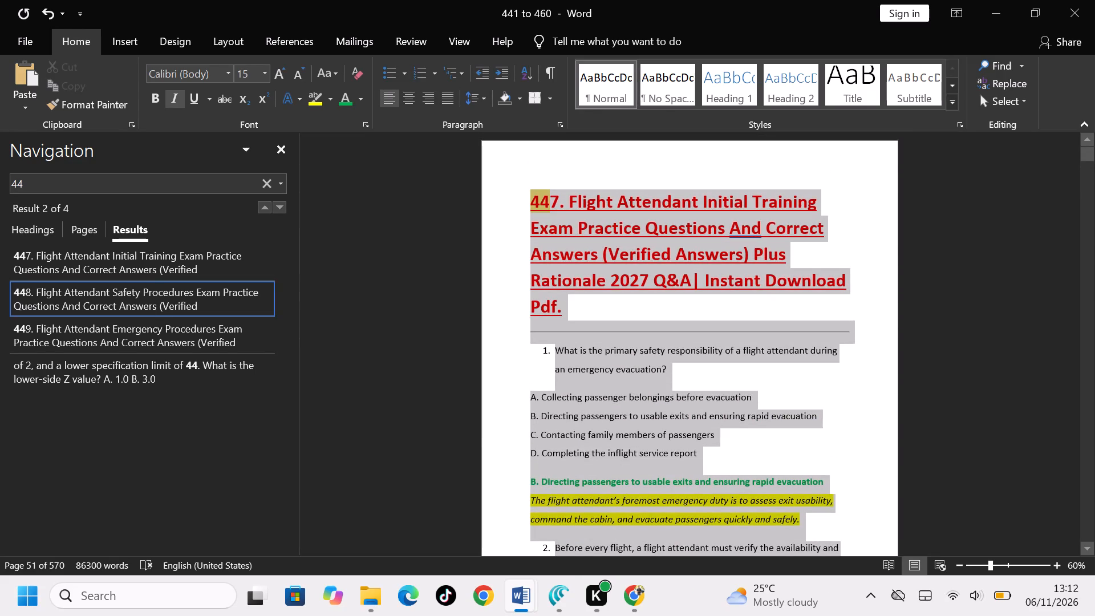
{"action": "key", "text": "ctrl+x"}
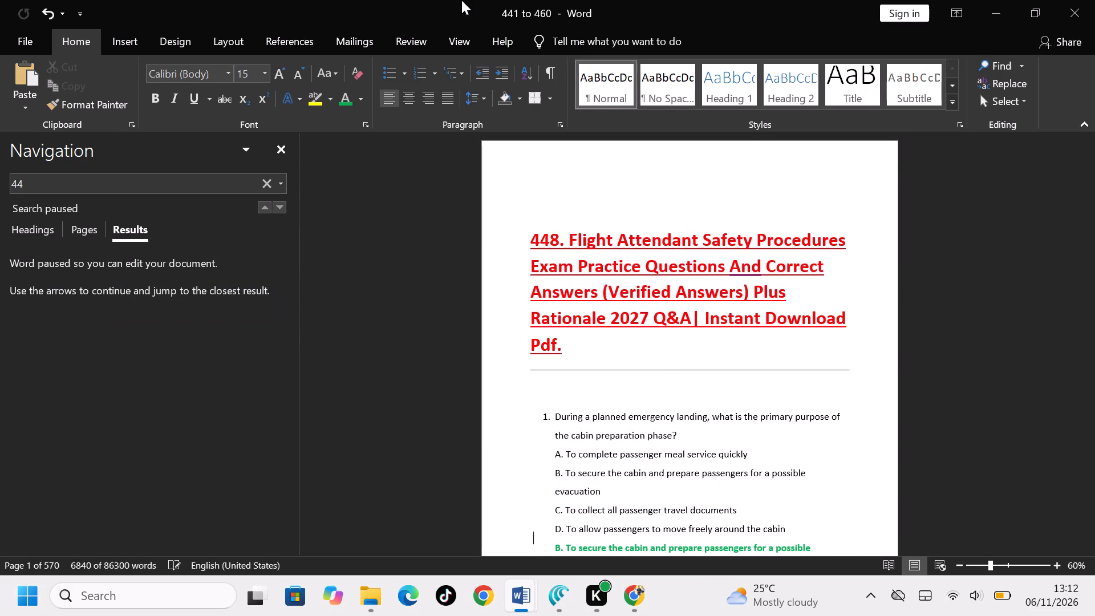
{"action": "key", "text": "ctrl+n"}
{"action": "key", "text": "ctrl+v"}
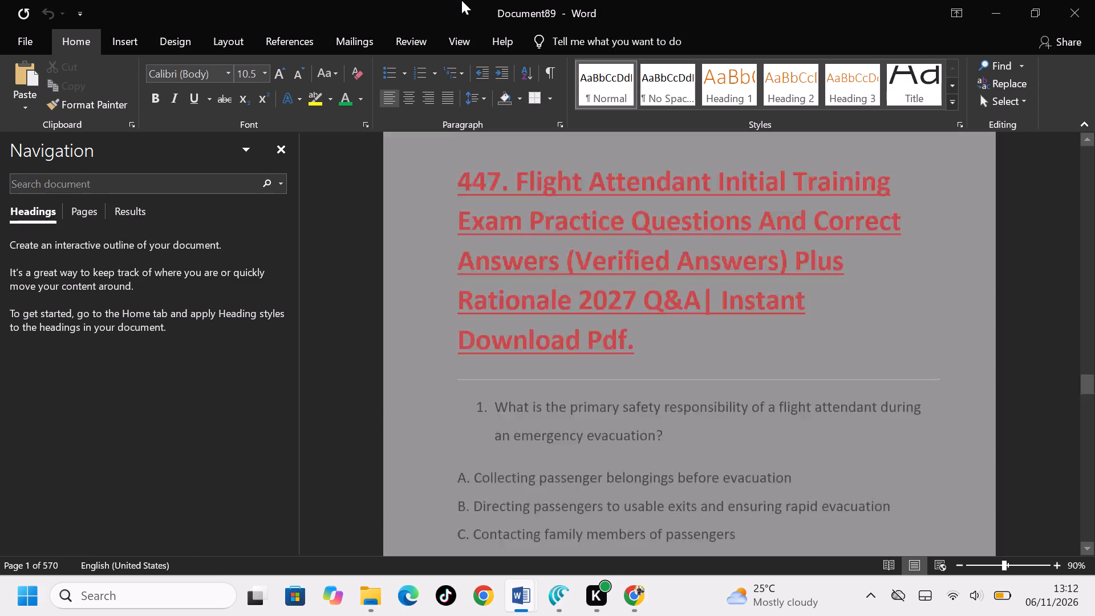
Search the new document for 4 to reach its title, and cut the leading "447." from the Flight Attendant Initial Training title.
{"action": "left_click", "coordinate": [199, 172]}
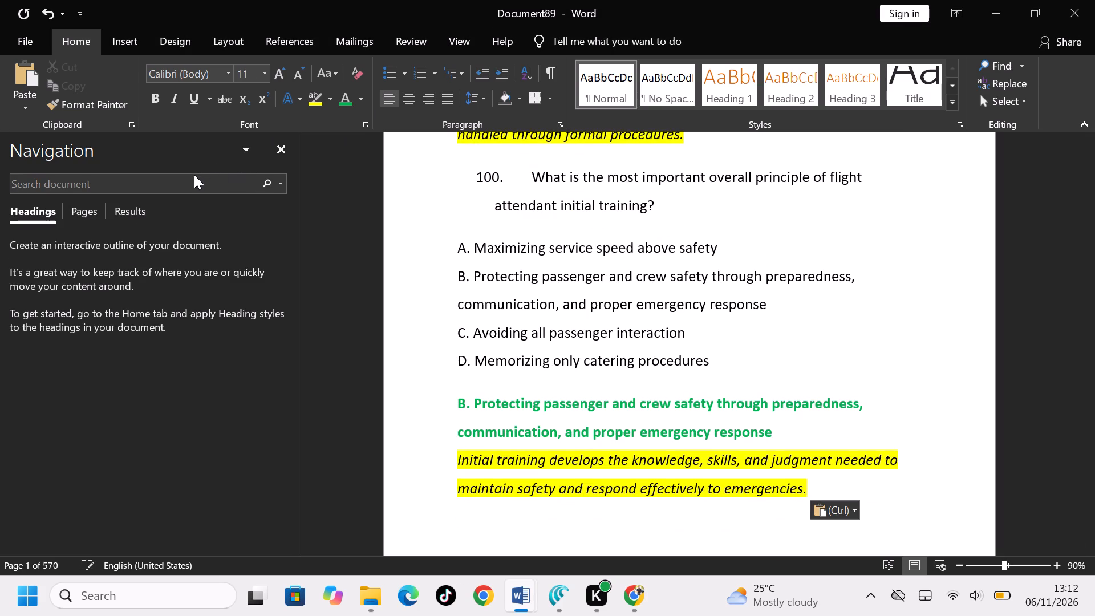
{"action": "left_click", "coordinate": [190, 178]}
{"action": "key", "text": "4"}
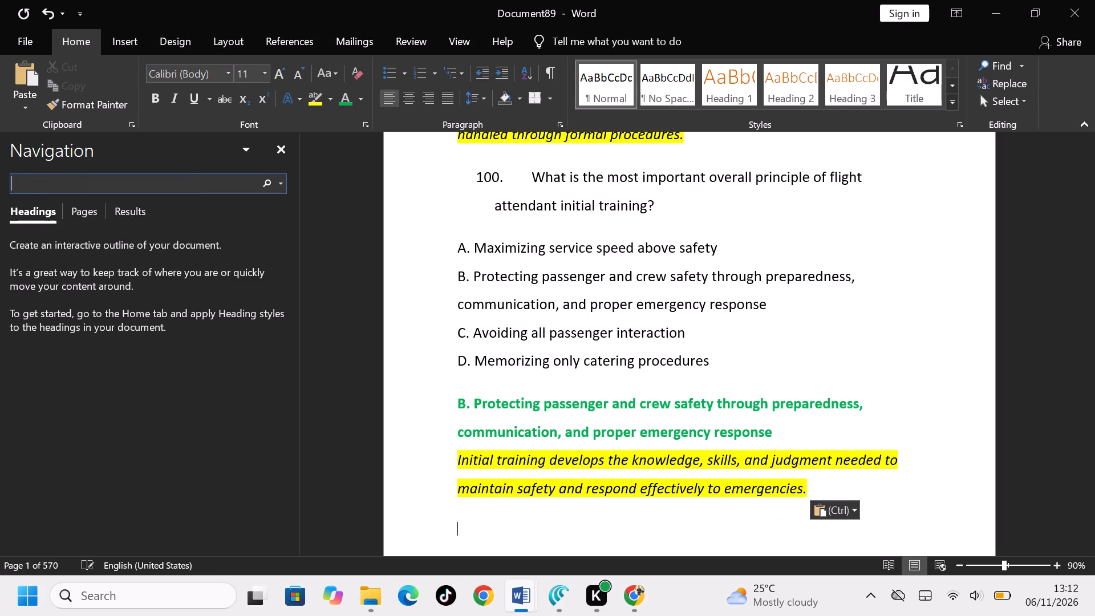
{"action": "left_click", "coordinate": [455, 202]}
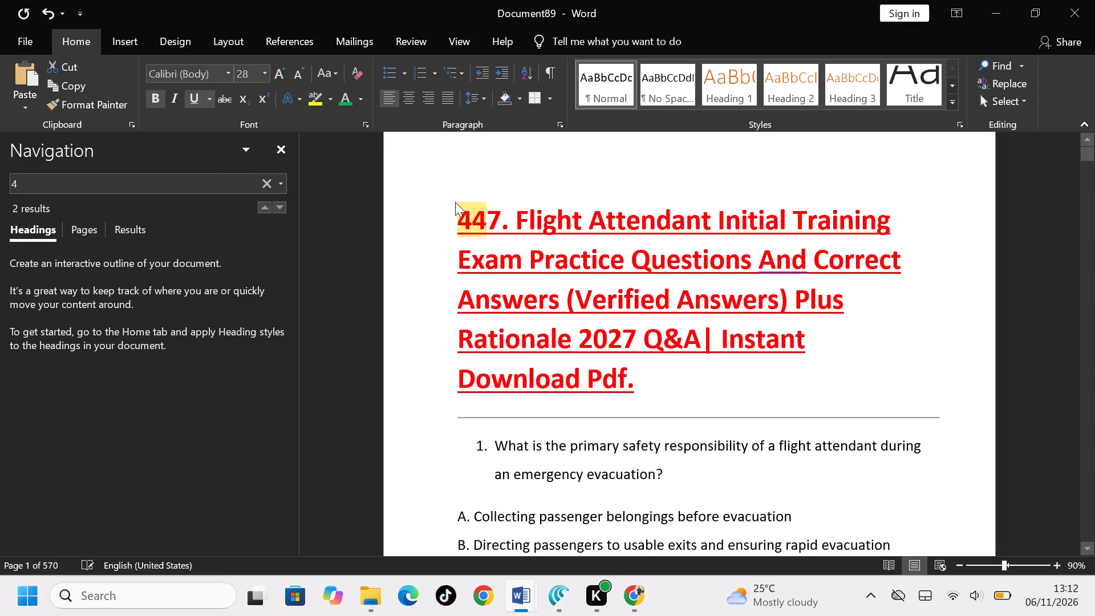
{"action": "left_click_drag", "start_coordinate": [455, 202], "coordinate": [512, 233]}
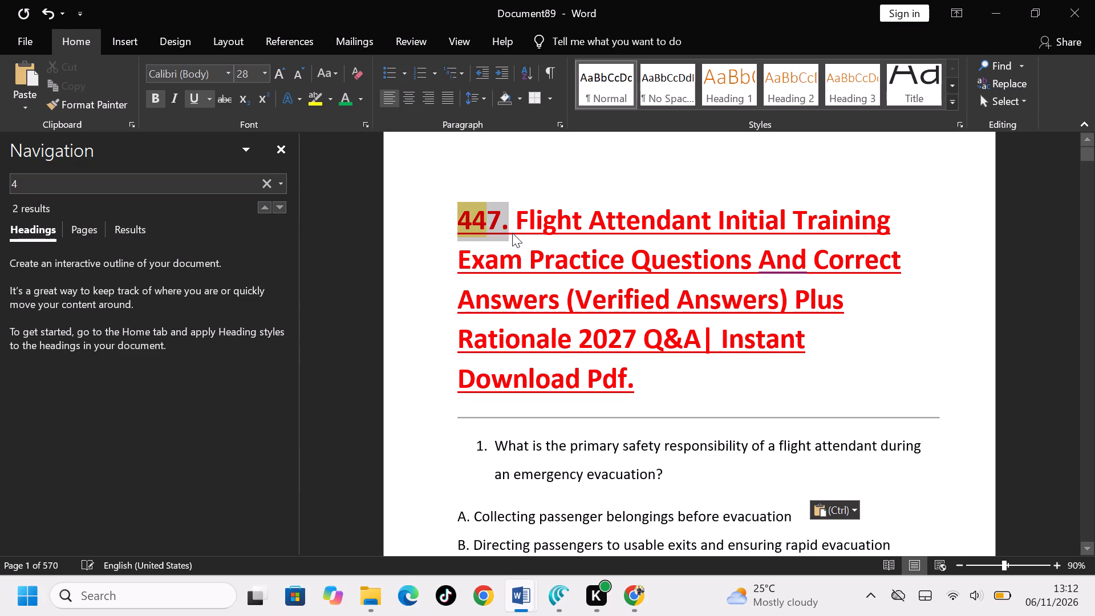
{"action": "left_click_drag", "start_coordinate": [512, 233], "coordinate": [513, 233]}
{"action": "key", "text": "ctrl+x"}
Save the document as a PDF in New folder (2), appending the cut "447." to the end of the suggested file name.
{"action": "key", "text": "ctrl+s"}
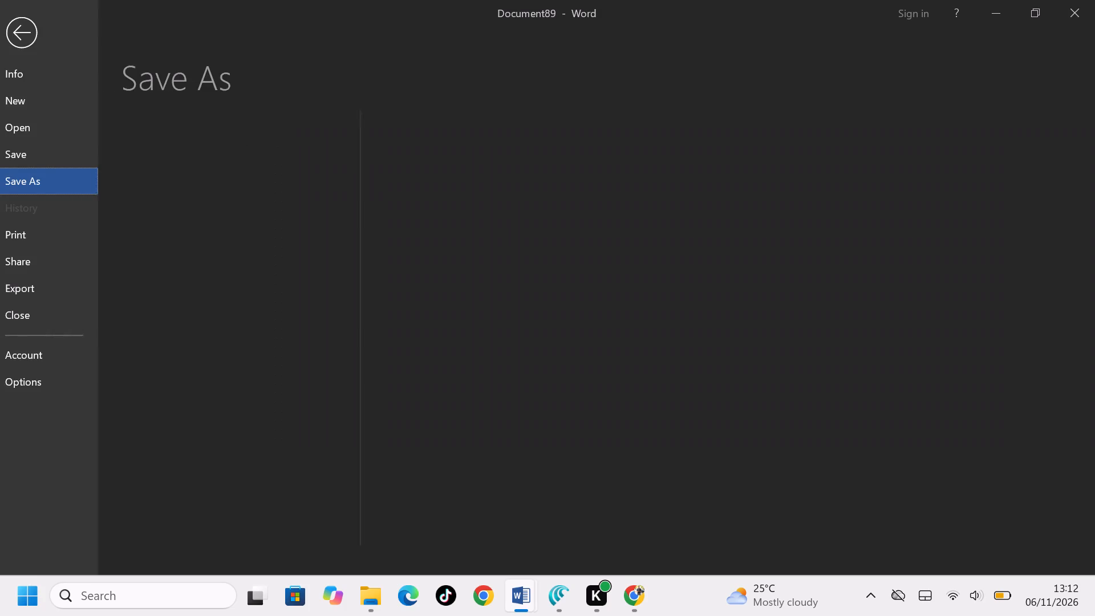
{"action": "double_click", "coordinate": [564, 151]}
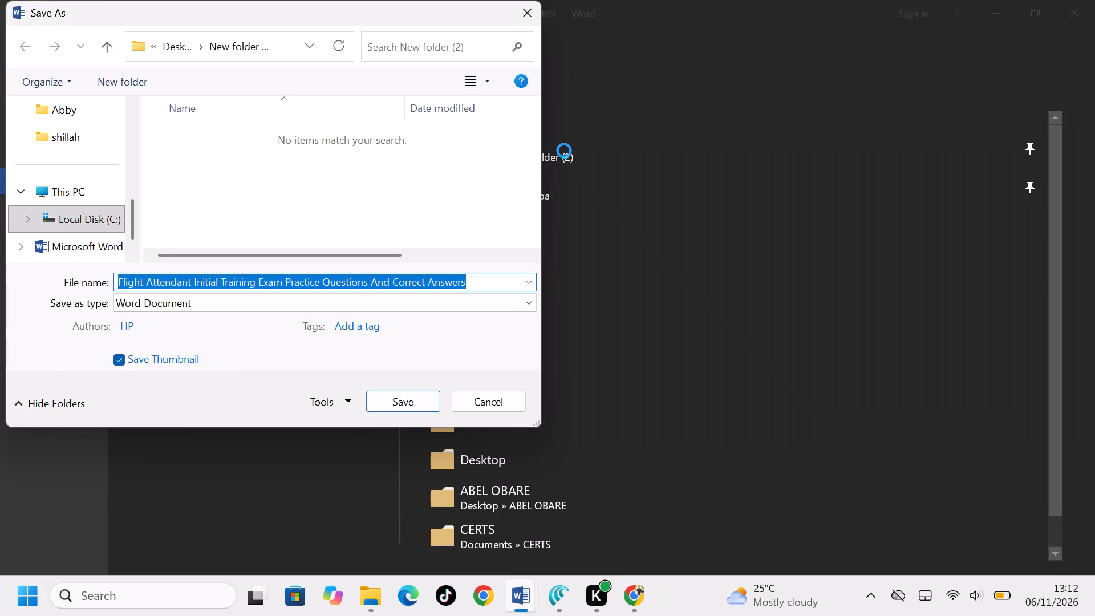
{"action": "key", "text": "Right"}
{"action": "key", "text": "ctrl+v"}
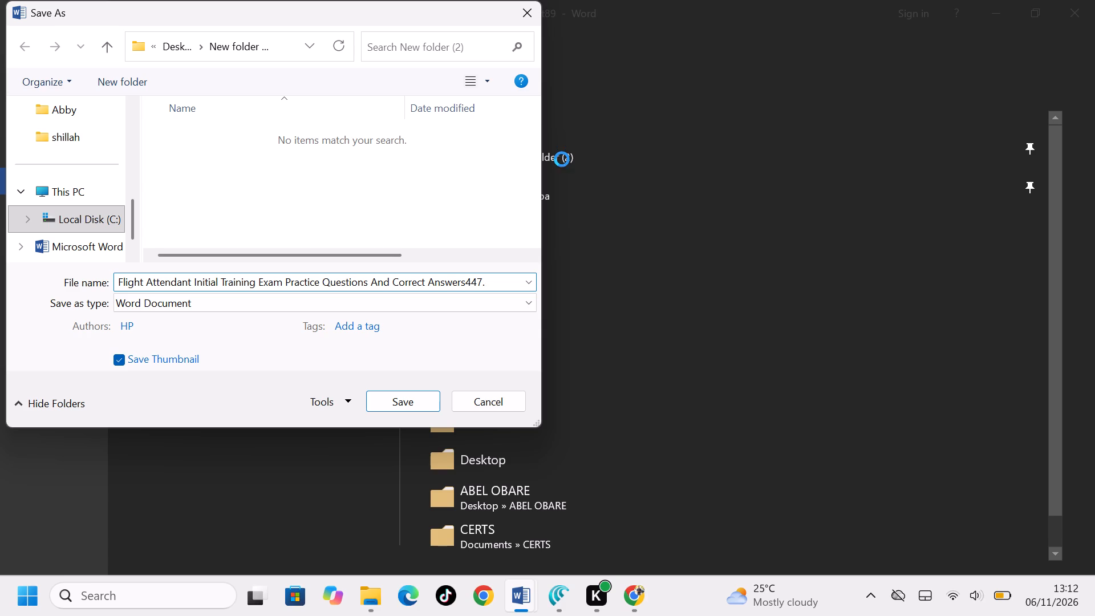
{"action": "left_click", "coordinate": [424, 294]}
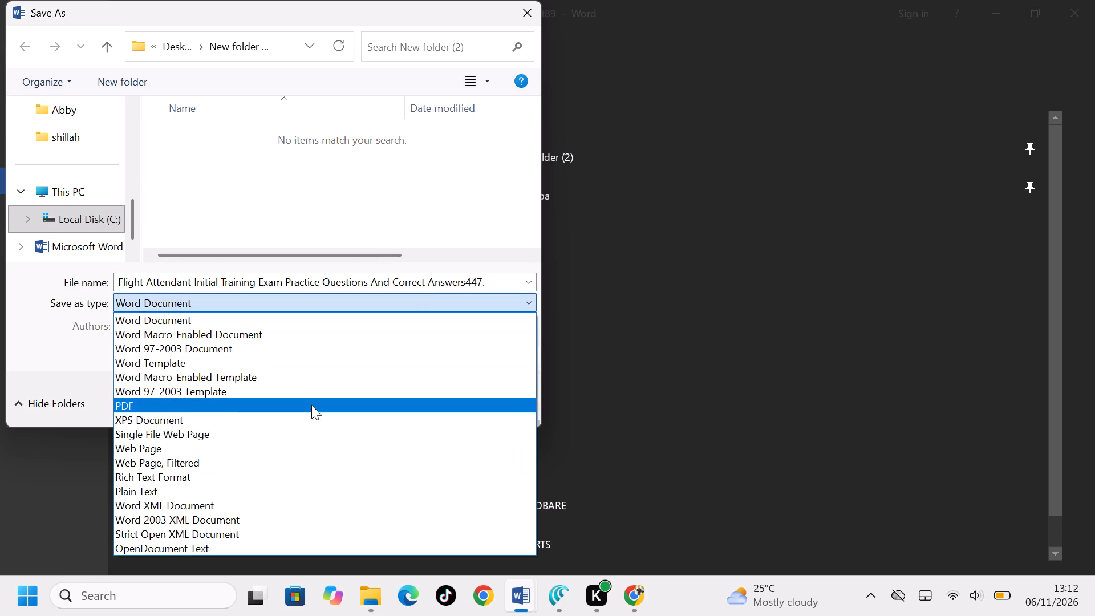
{"action": "left_click", "coordinate": [308, 408]}
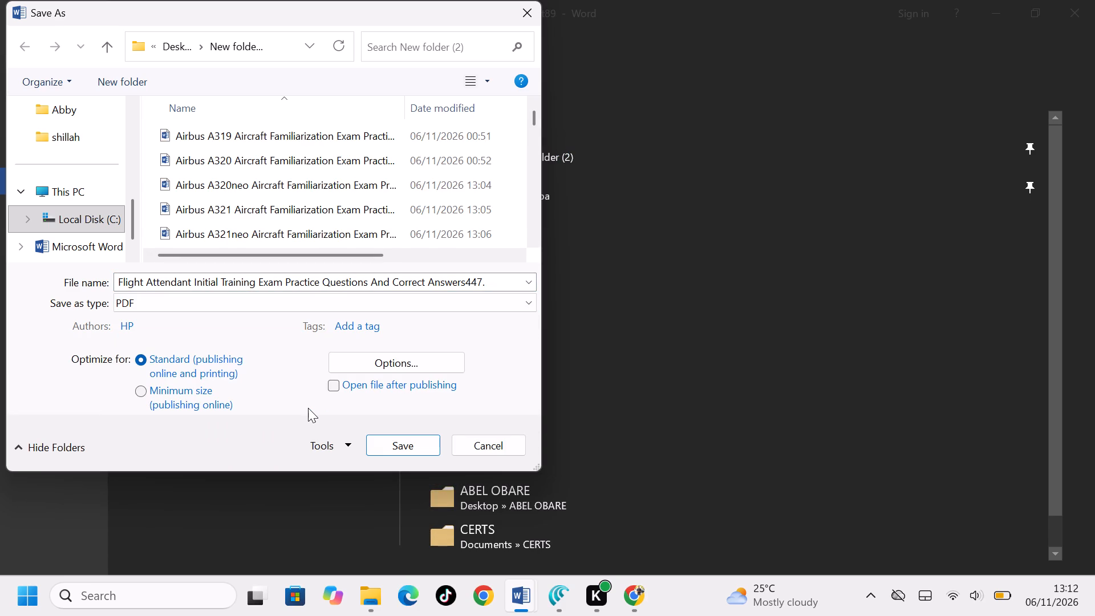
{"action": "left_click", "coordinate": [385, 449]}
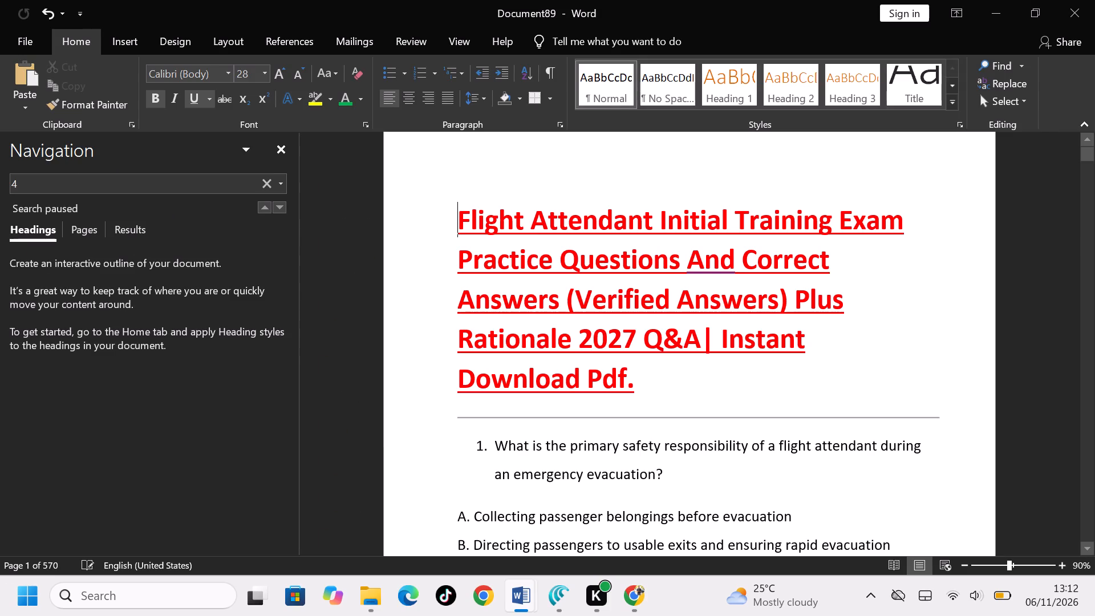
Close the 447 document without saving it, and delete the empty lines above the 448 title in the 441 to 460 document.
{"action": "left_click", "coordinate": [1094, 0]}
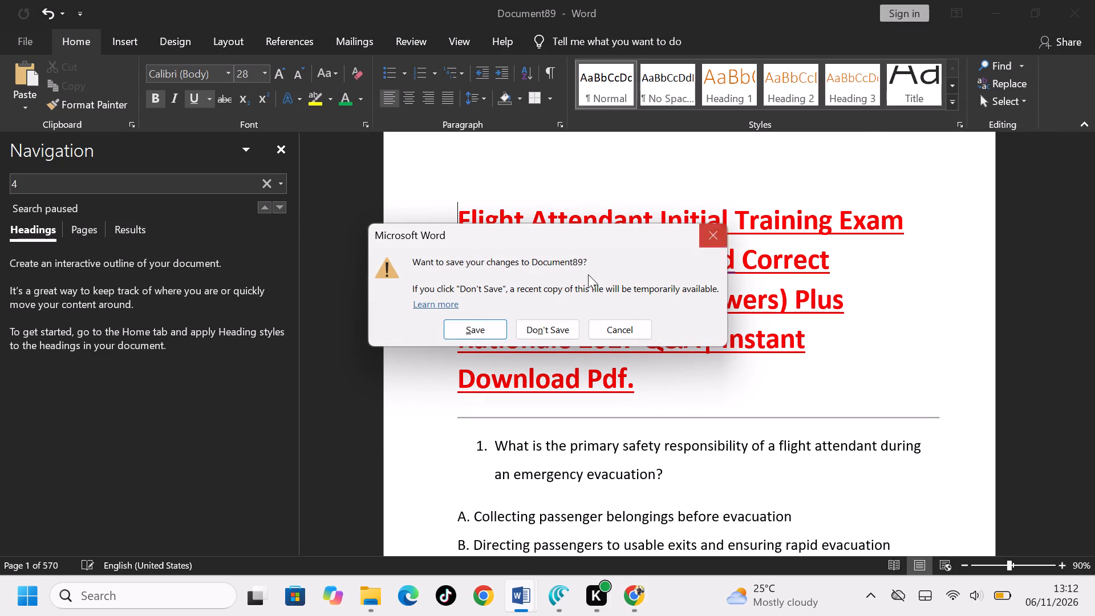
{"action": "left_click", "coordinate": [539, 320]}
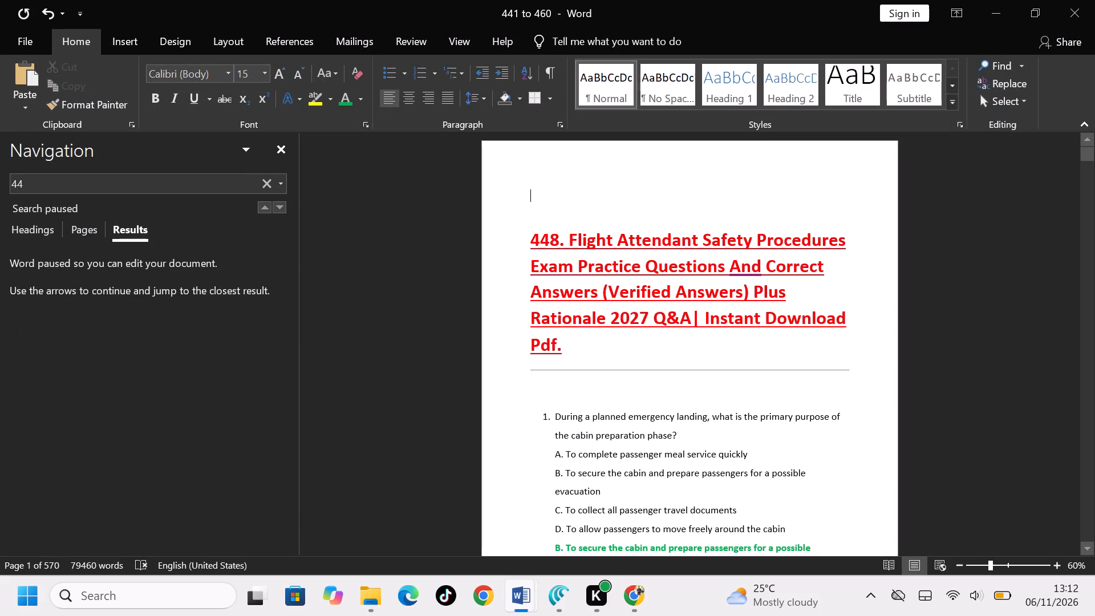
{"action": "key", "text": "Delete"}
{"action": "key", "text": "Delete"}
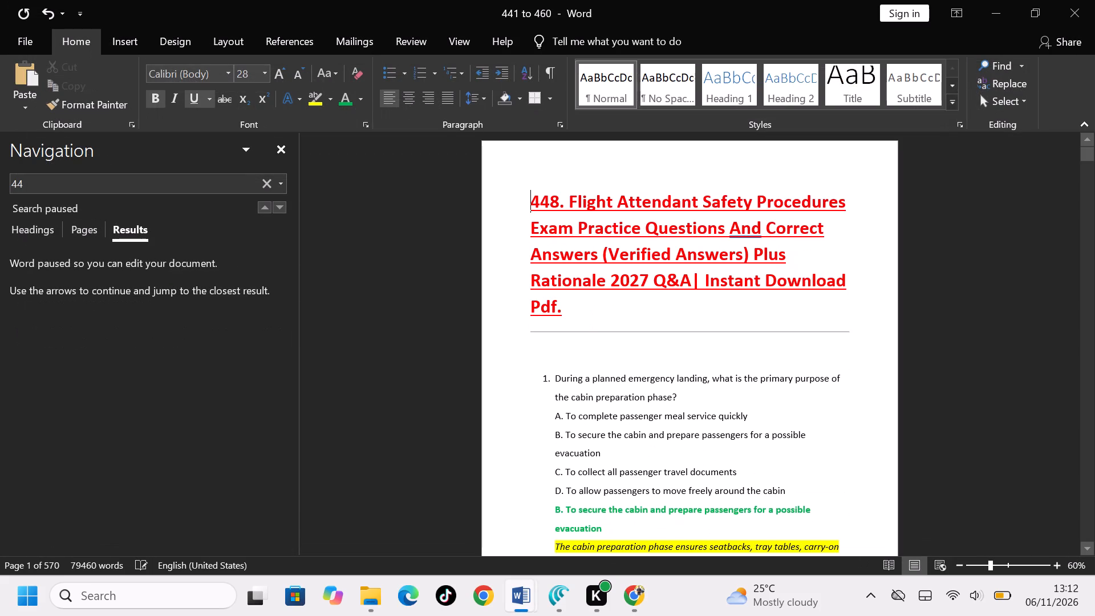
Cut the whole 448 Flight Attendant Safety Procedures set, ending just before the 449 title, and paste it into a new blank document.
{"action": "left_click", "coordinate": [284, 204]}
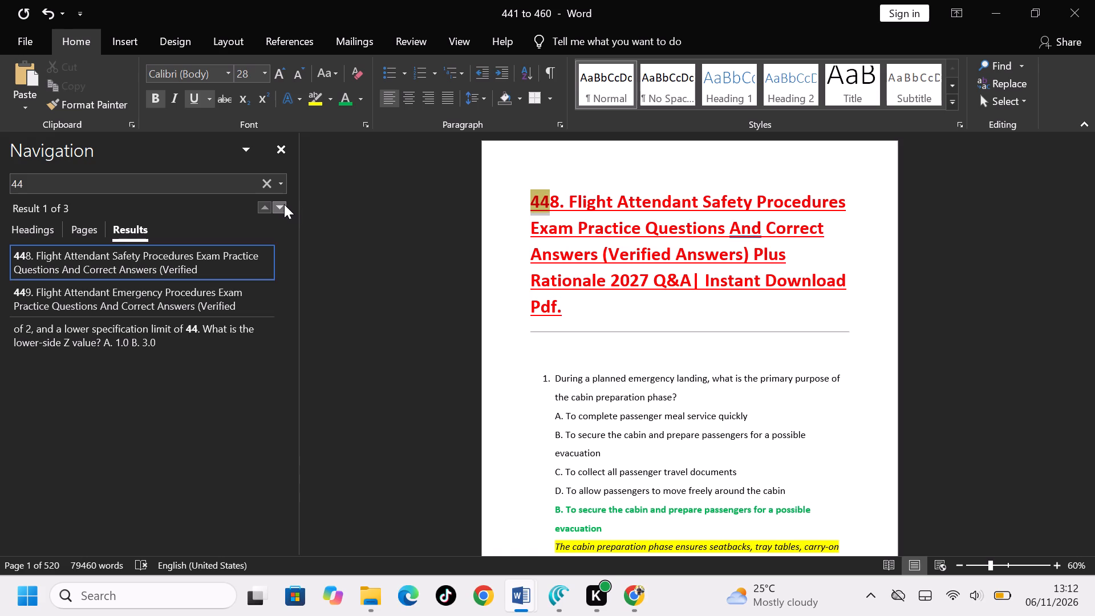
{"action": "left_click", "coordinate": [284, 204]}
{"action": "scroll", "coordinate": [617, 247], "scroll_direction": "up", "scroll_amount": 1}
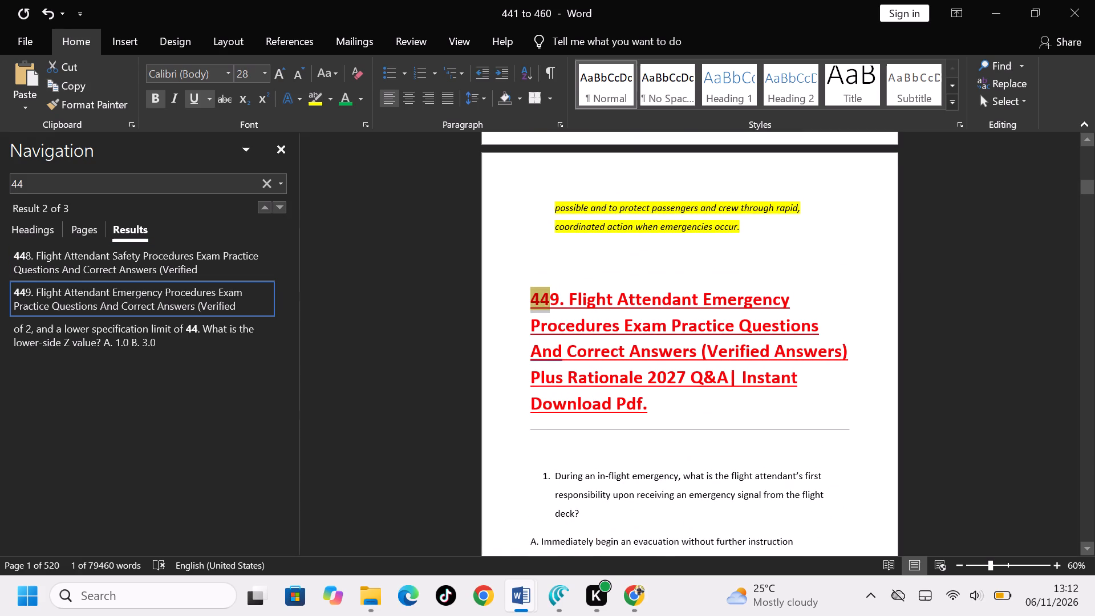
{"action": "left_click", "coordinate": [772, 261]}
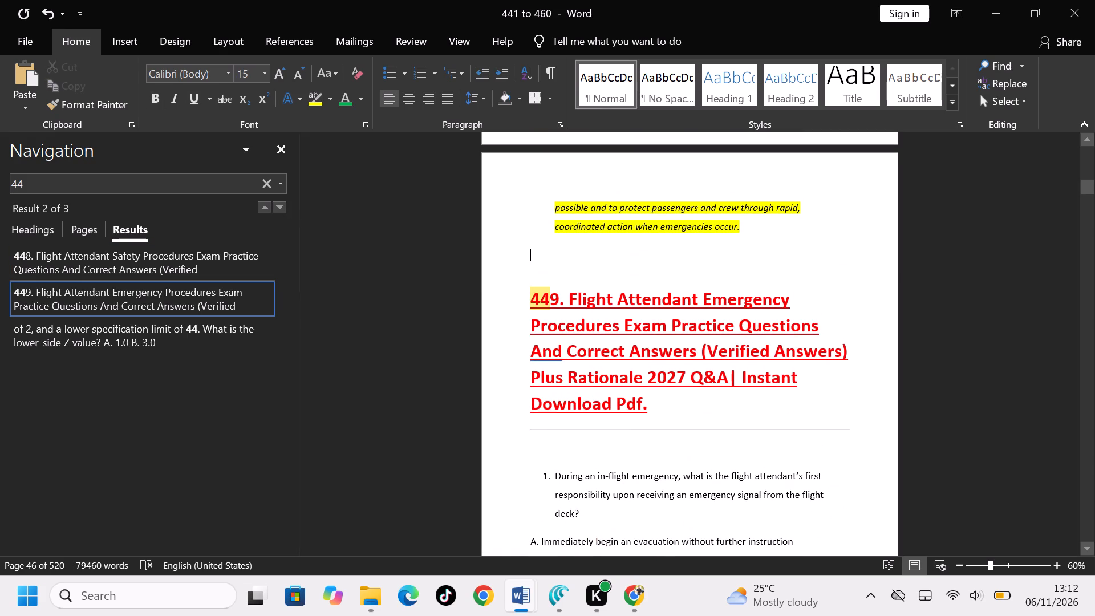
{"action": "left_click", "coordinate": [769, 223]}
{"action": "left_click_drag", "start_coordinate": [769, 224], "coordinate": [688, 0]}
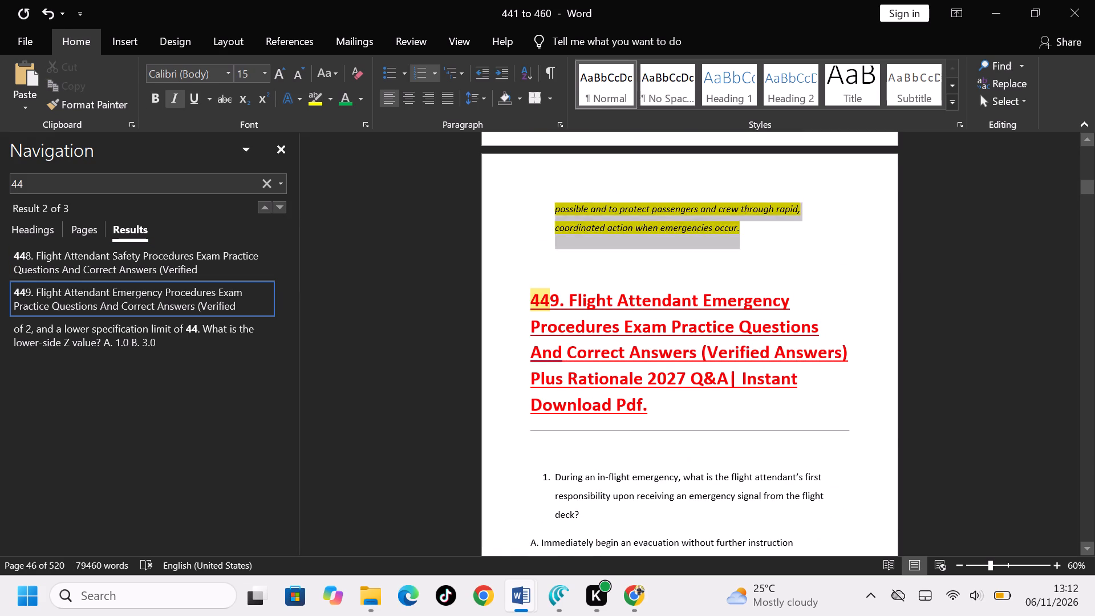
{"action": "left_click_drag", "start_coordinate": [688, 0], "coordinate": [663, 0]}
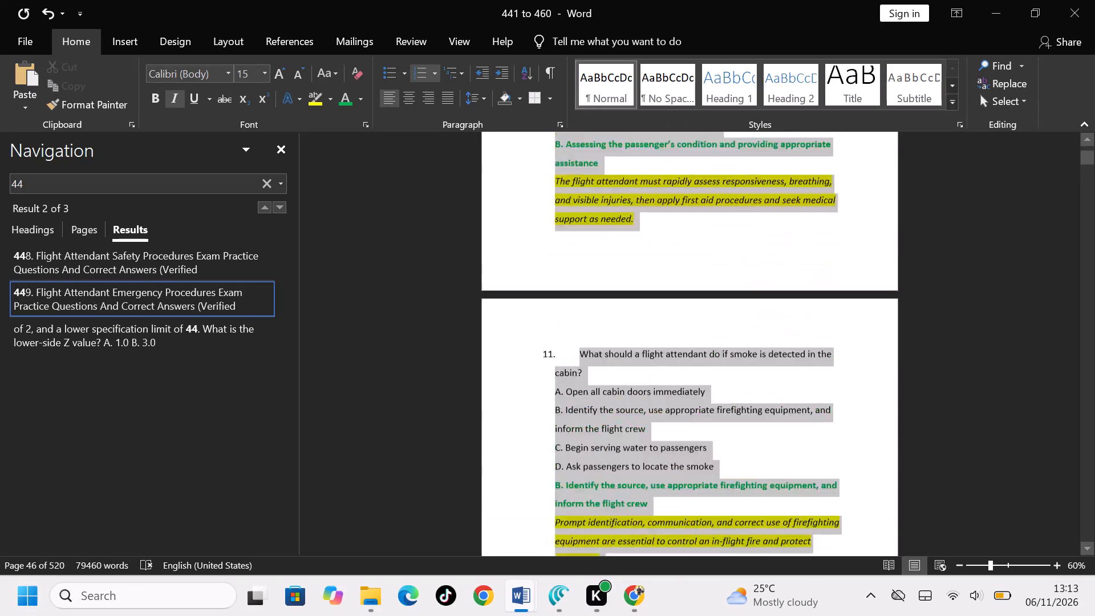
{"action": "left_click_drag", "start_coordinate": [663, 0], "coordinate": [509, 0]}
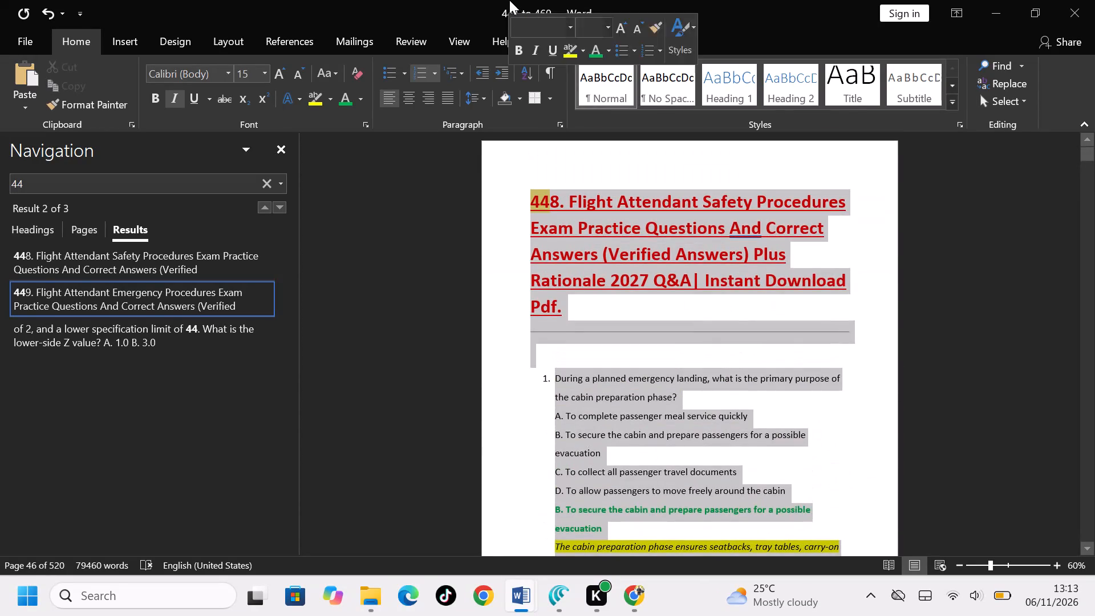
{"action": "key", "text": "ctrl+x"}
{"action": "key", "text": "ctrl+n"}
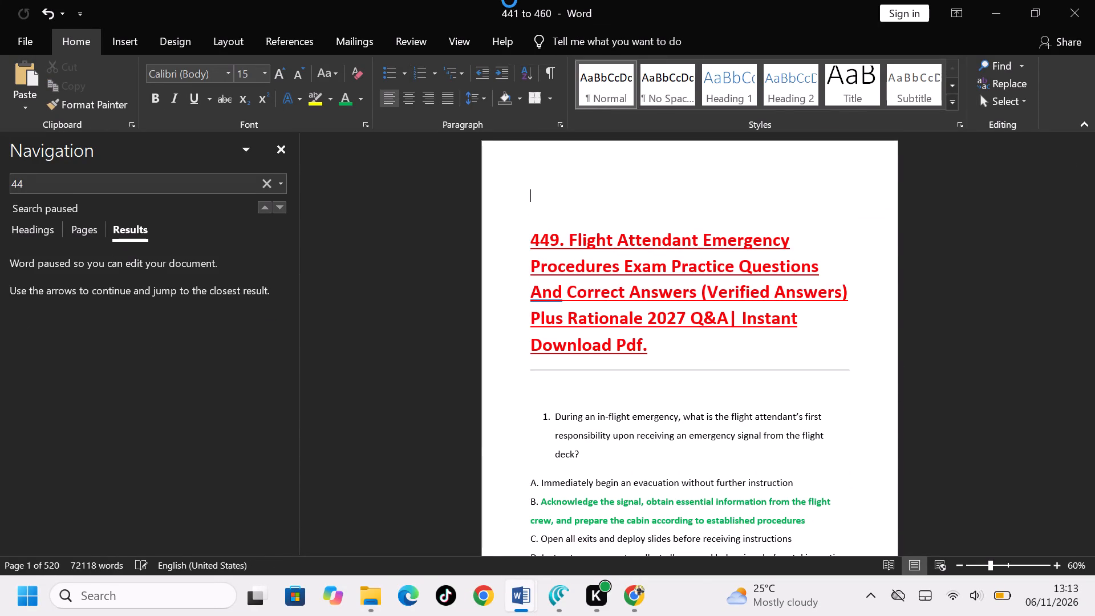
{"action": "key", "text": "ctrl+v"}
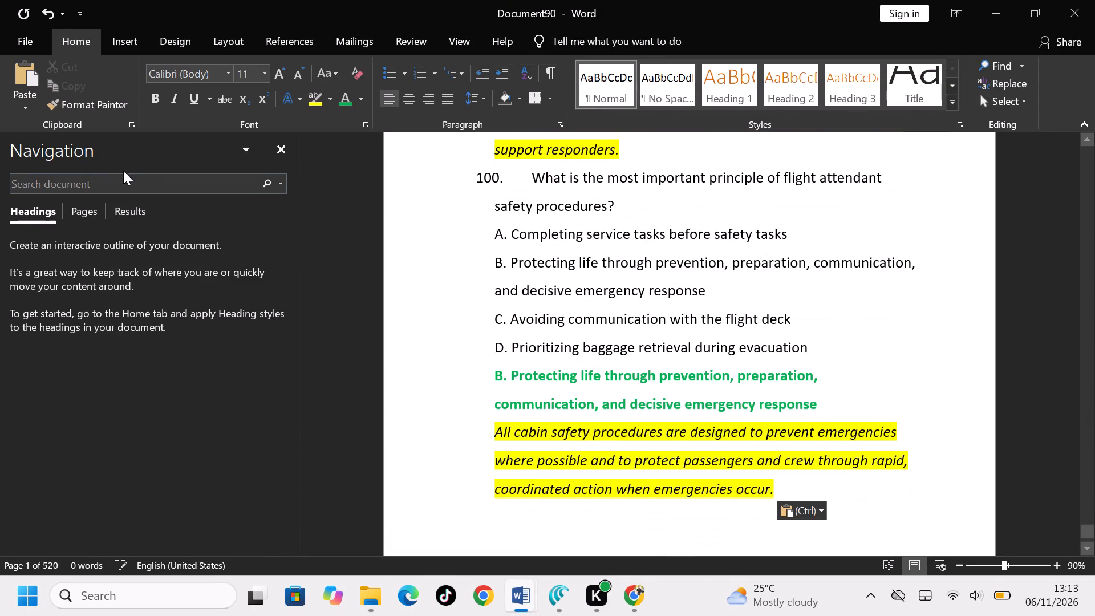
Search the new document for 4 to reach its title, and cut the leading "448." from the Flight Attendant Safety Procedures title.
{"action": "left_click", "coordinate": [103, 184]}
{"action": "key", "text": "4"}
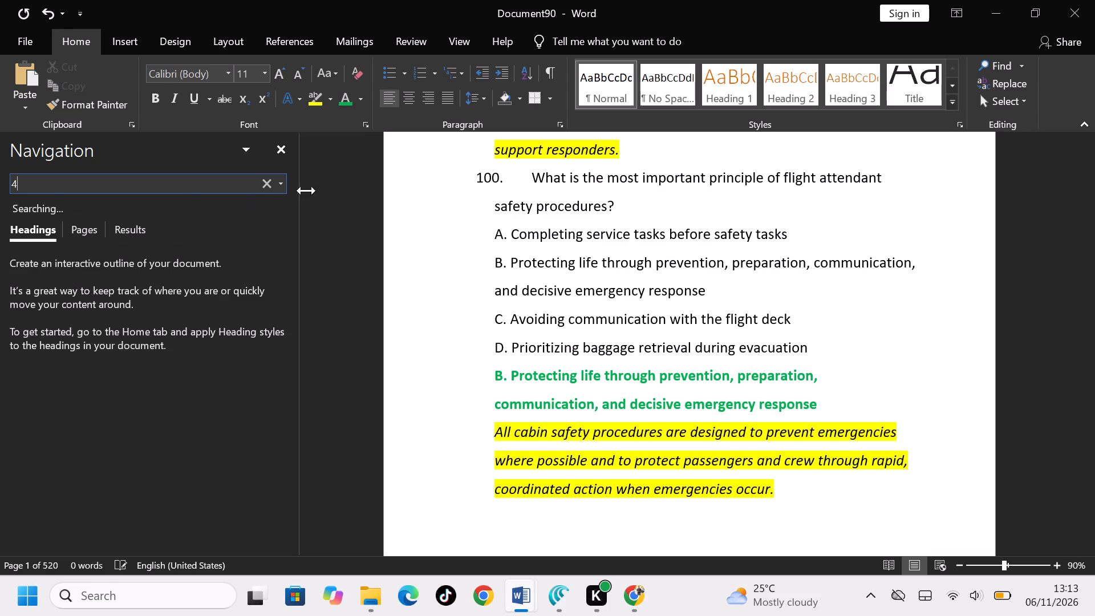
{"action": "left_click", "coordinate": [457, 217]}
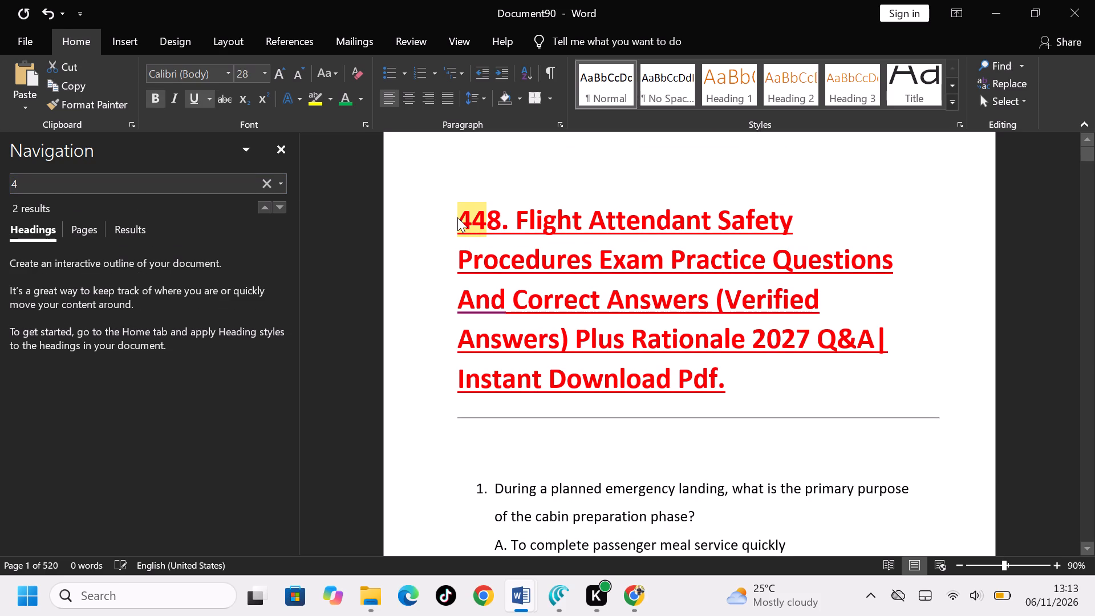
{"action": "left_click_drag", "start_coordinate": [457, 217], "coordinate": [510, 232]}
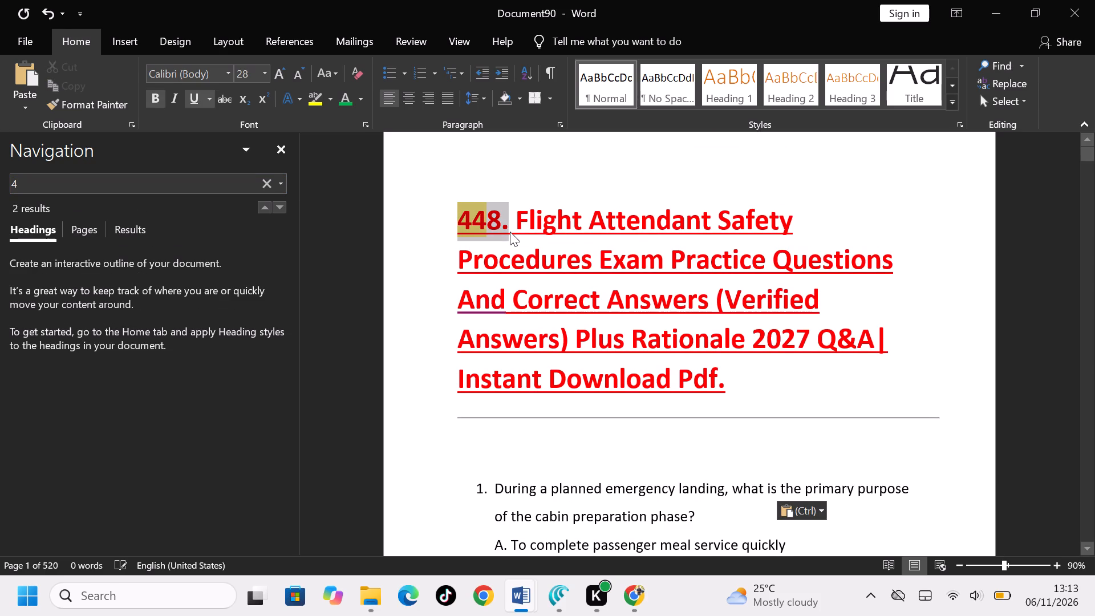
{"action": "key", "text": "ctrl+x"}
Save the document as a PDF in New folder (2), appending the cut "448." to the end of the suggested file name.
{"action": "key", "text": "ctrl+s"}
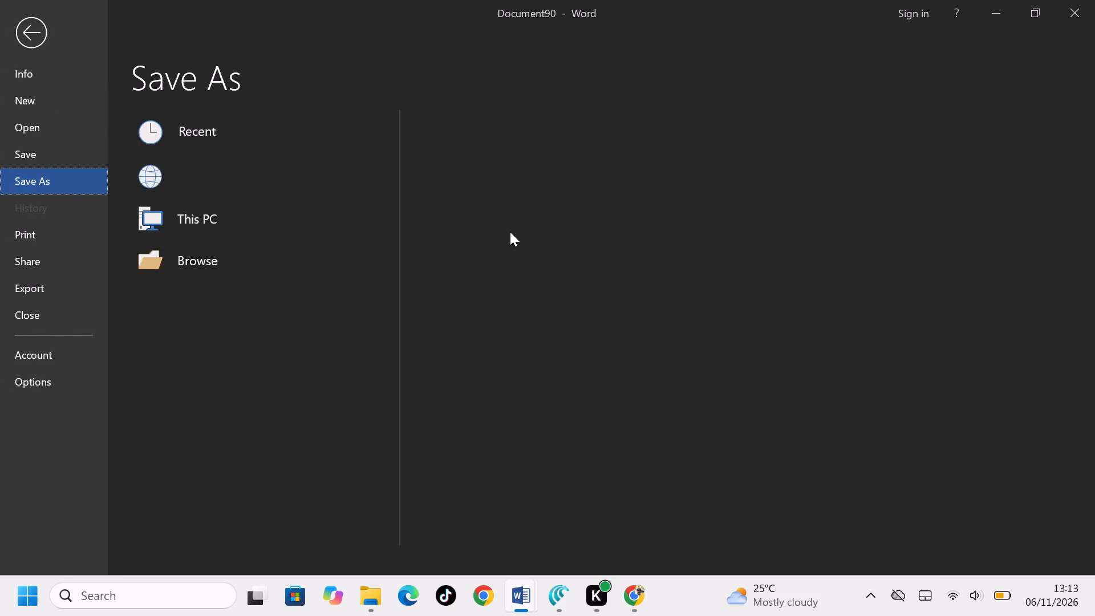
{"action": "double_click", "coordinate": [570, 152]}
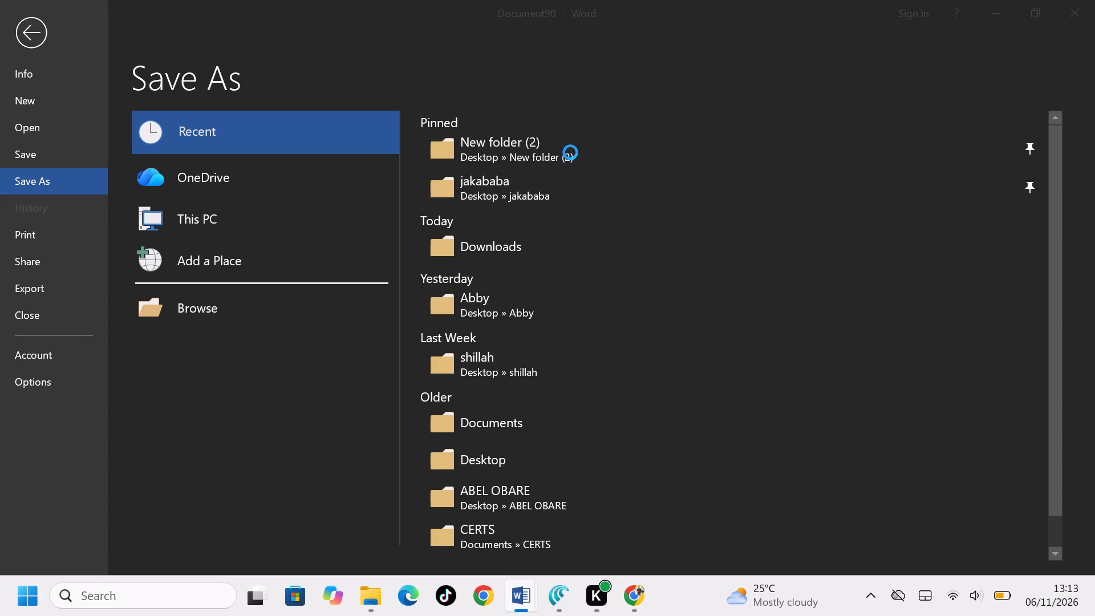
{"action": "key", "text": "Right"}
{"action": "key", "text": "ctrl+v"}
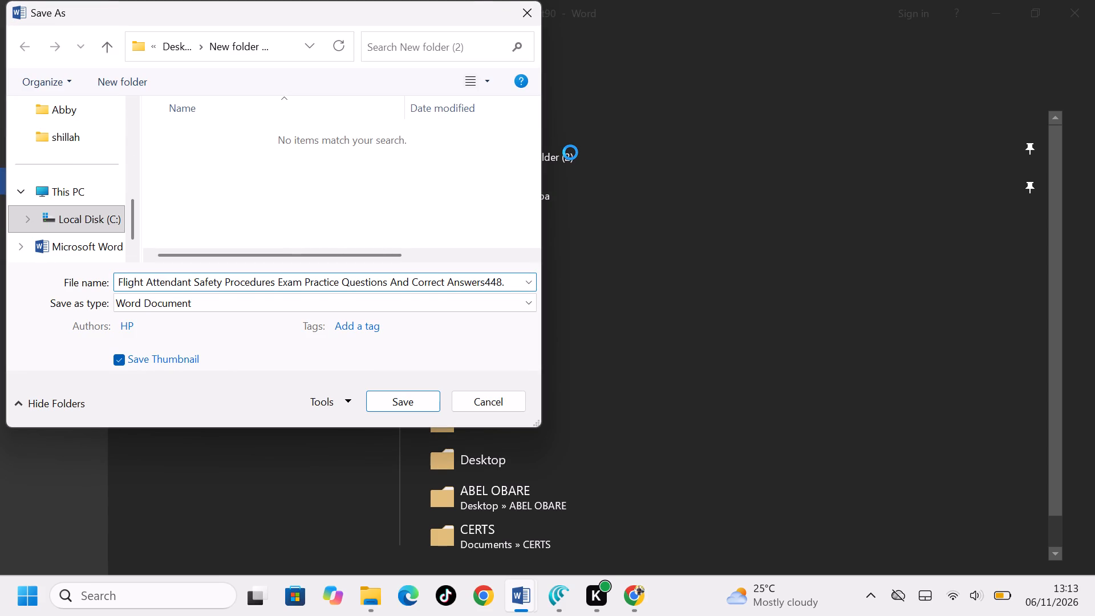
{"action": "left_click", "coordinate": [415, 303]}
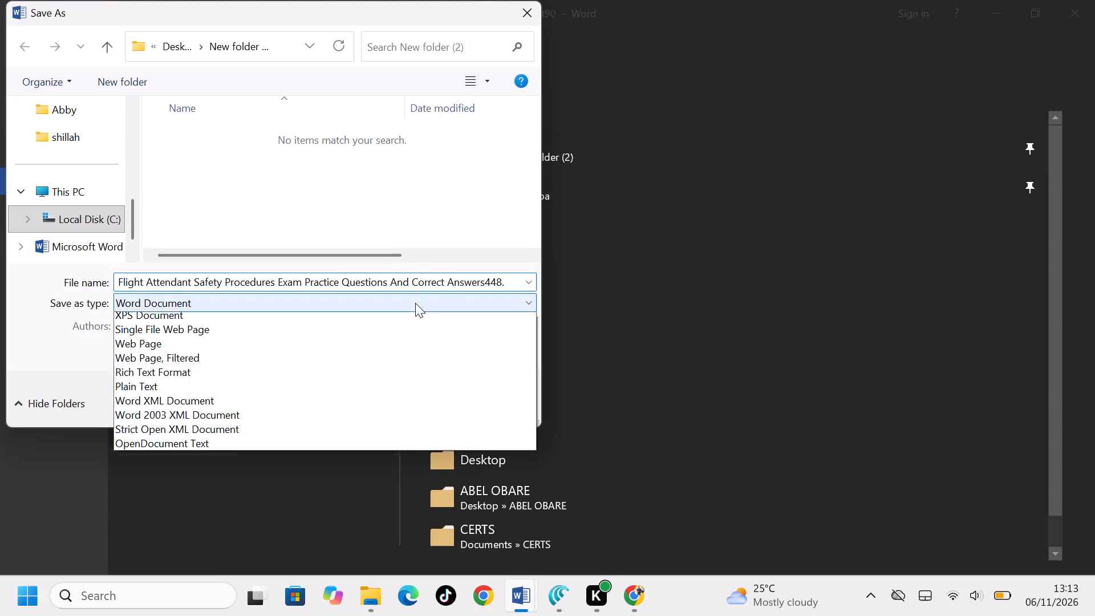
{"action": "left_click", "coordinate": [444, 400]}
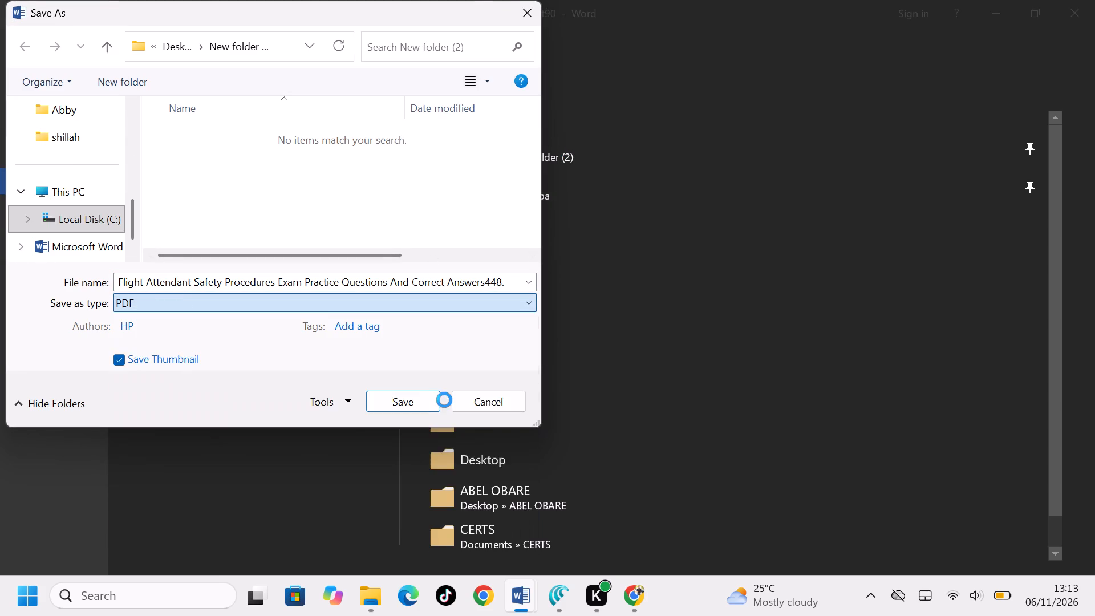
{"action": "left_click", "coordinate": [416, 445]}
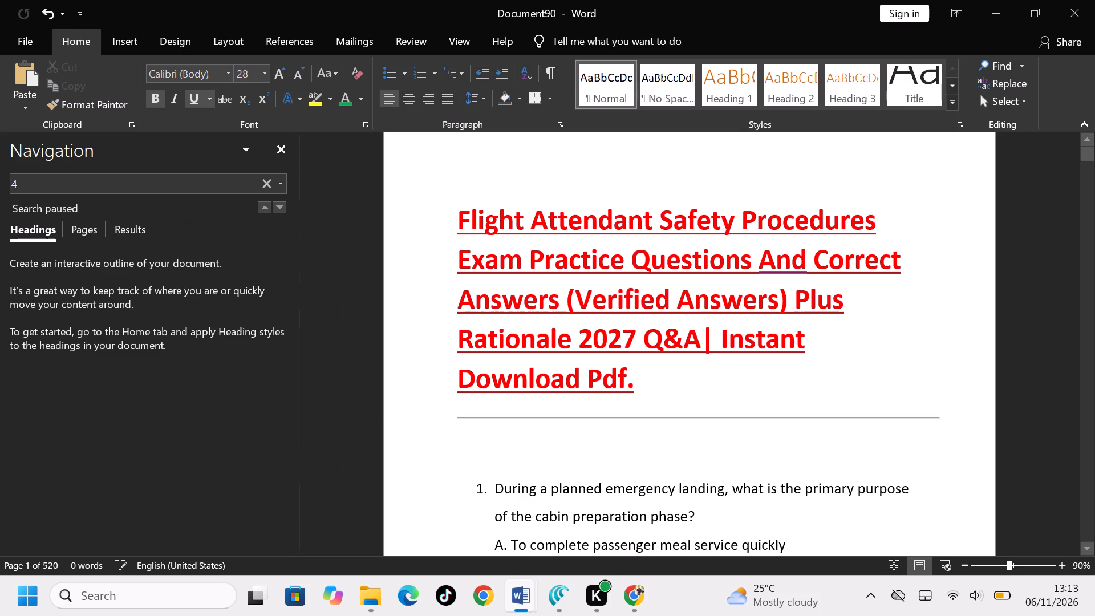
Close the 448 document without saving it, and delete the empty lines above the 449 title in the 441 to 460 document.
{"action": "left_click", "coordinate": [1094, 0]}
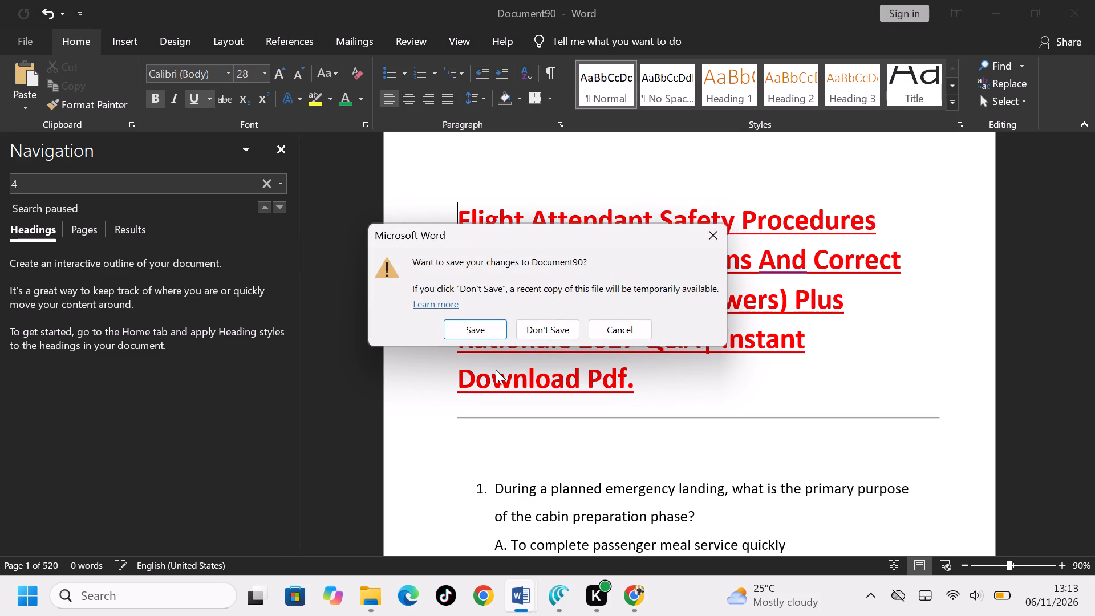
{"action": "left_click", "coordinate": [548, 330]}
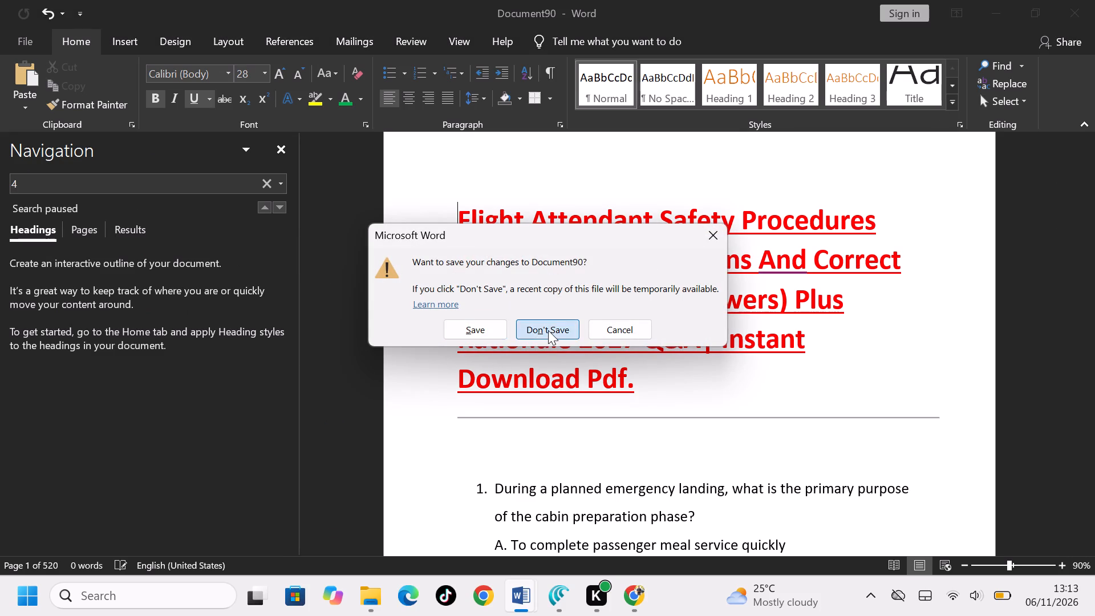
{"action": "key", "text": "BackSpace"}
{"action": "key", "text": "BackSpace"}
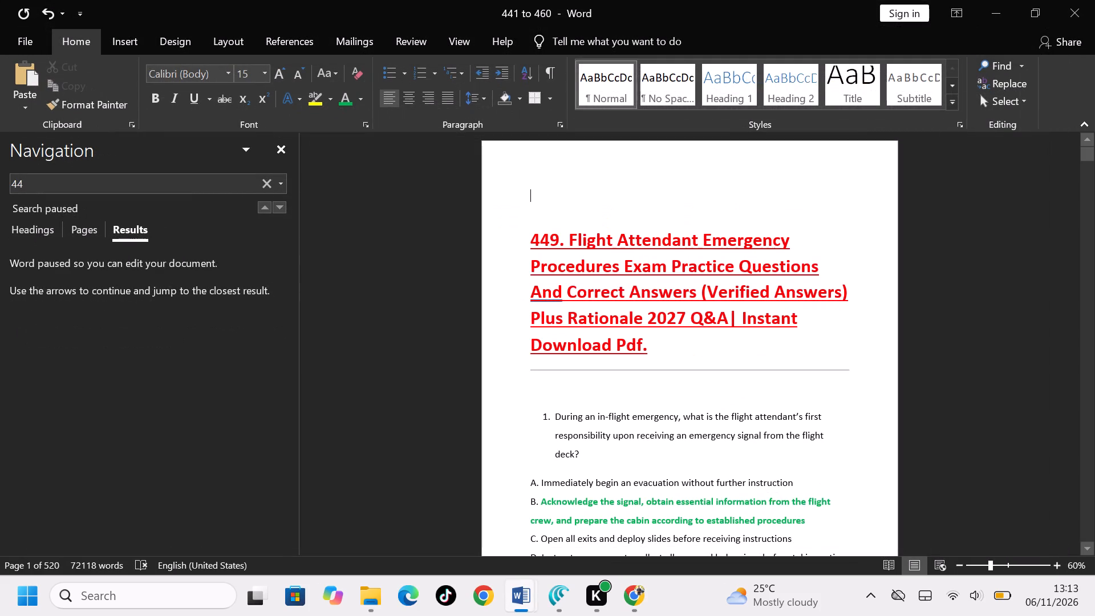
{"action": "key", "text": "Delete"}
{"action": "key", "text": "Delete"}
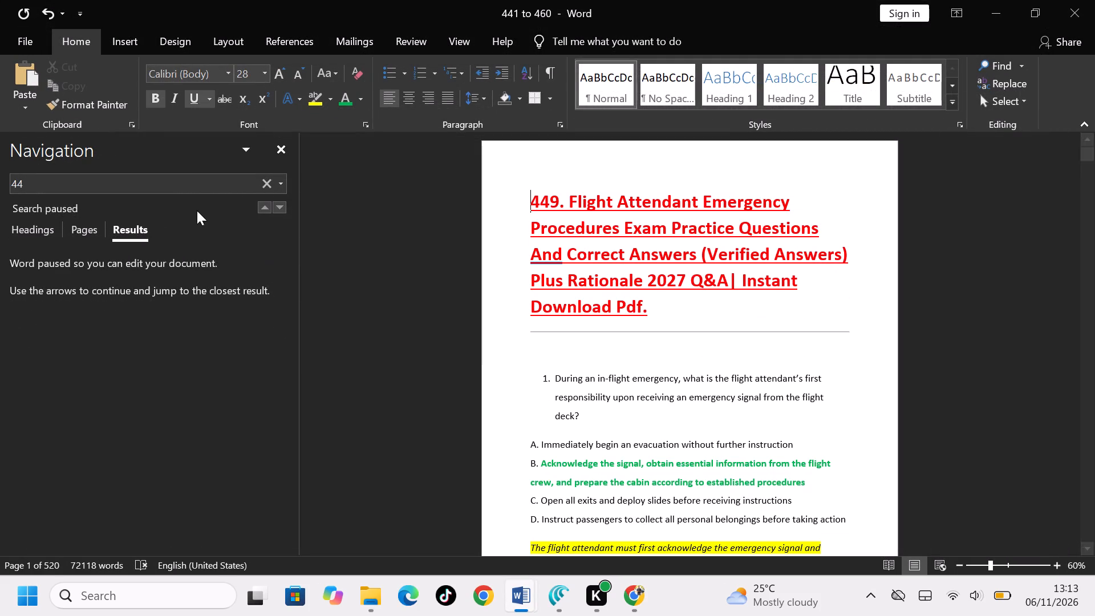
Search for 45 to find the 450 title, cut the whole 449 Flight Attendant Emergency Procedures set before it, and paste it into a new blank document.
{"action": "left_click", "coordinate": [185, 185]}
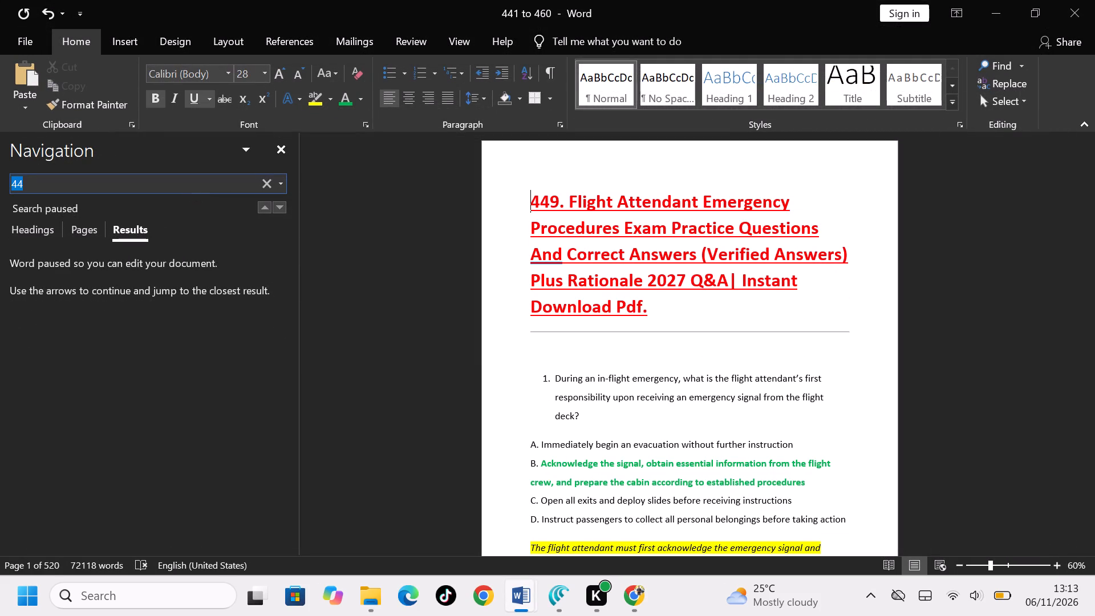
{"action": "type", "text": "45"}
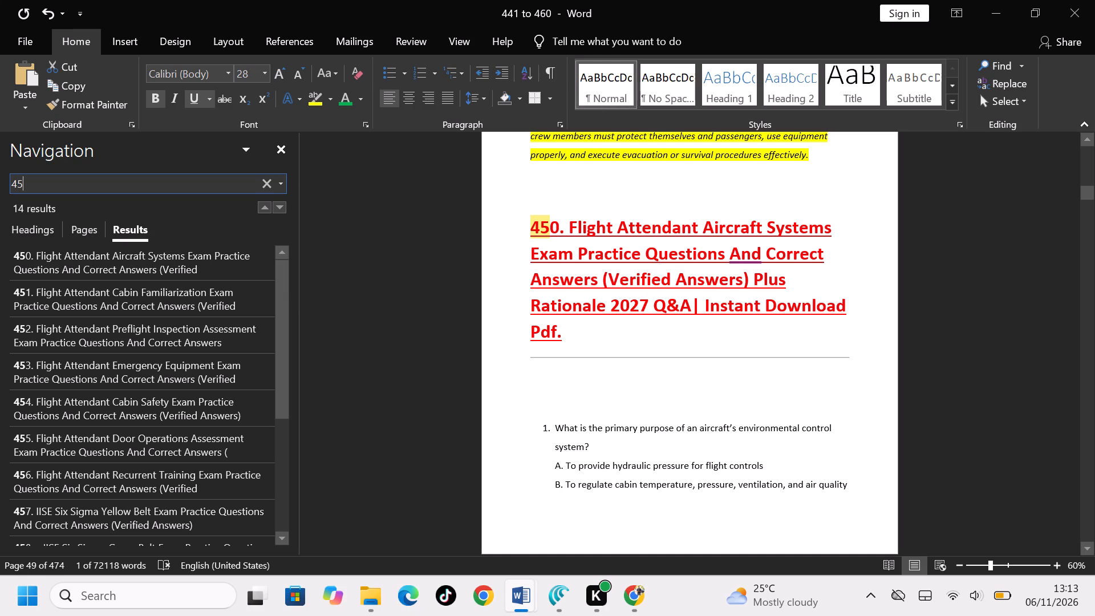
{"action": "scroll", "coordinate": [701, 185], "scroll_direction": "up", "scroll_amount": 1}
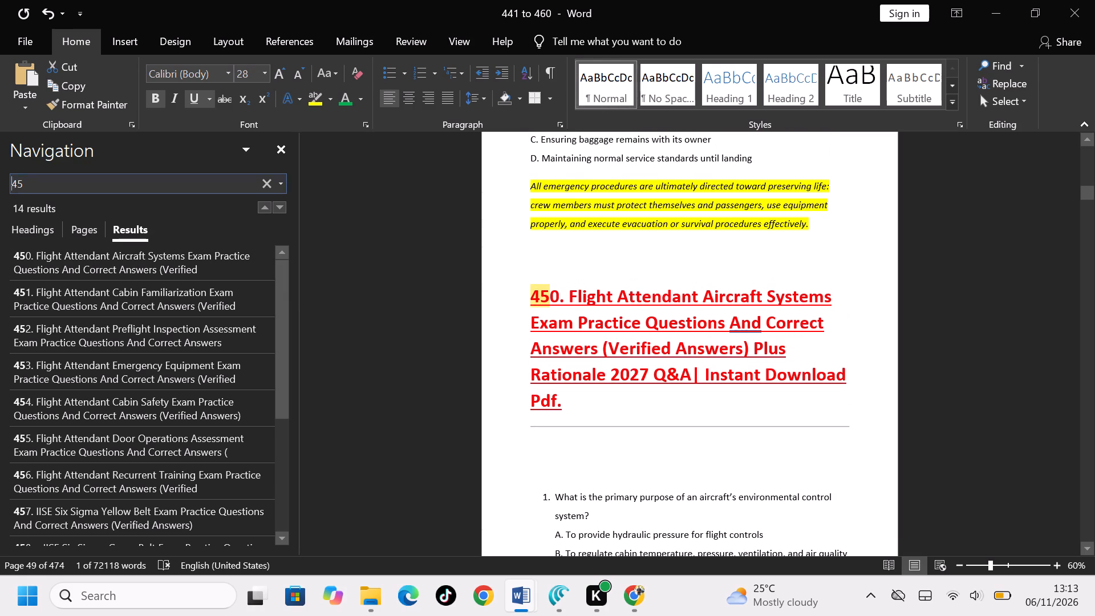
{"action": "left_click", "coordinate": [829, 234]}
{"action": "left_click_drag", "start_coordinate": [829, 234], "coordinate": [552, 0]}
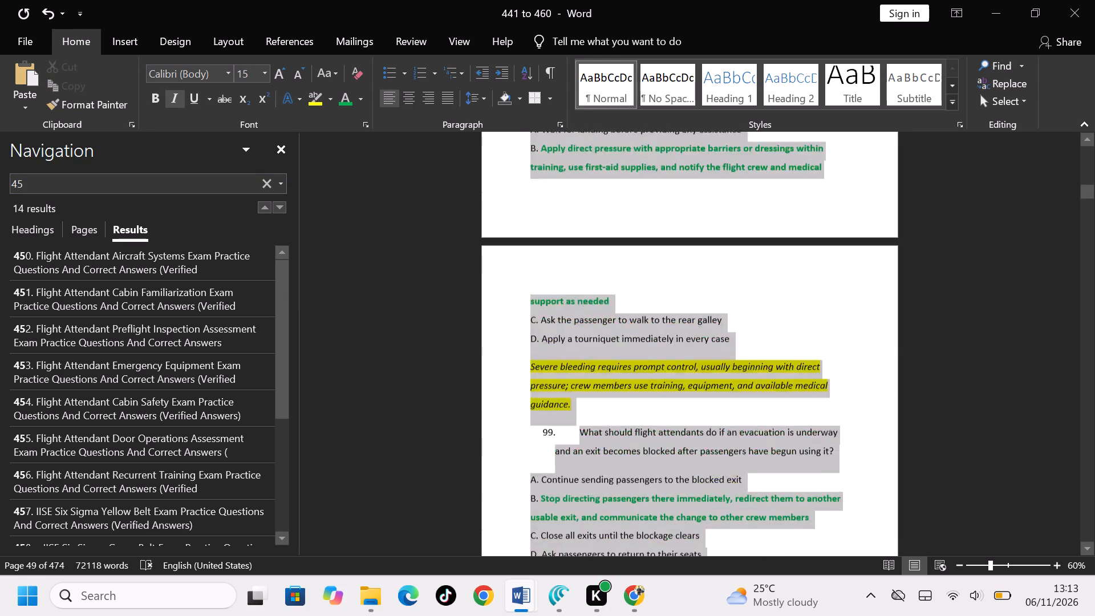
{"action": "left_click_drag", "start_coordinate": [552, 0], "coordinate": [422, 0]}
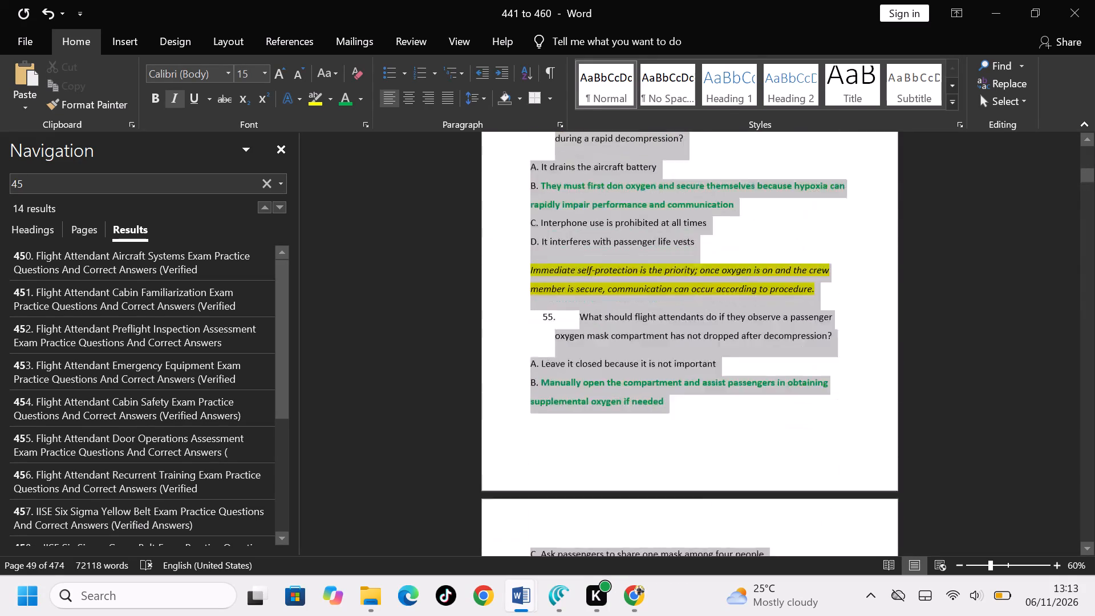
{"action": "left_click_drag", "start_coordinate": [422, 0], "coordinate": [468, 0]}
{"action": "key", "text": "ctrl+x"}
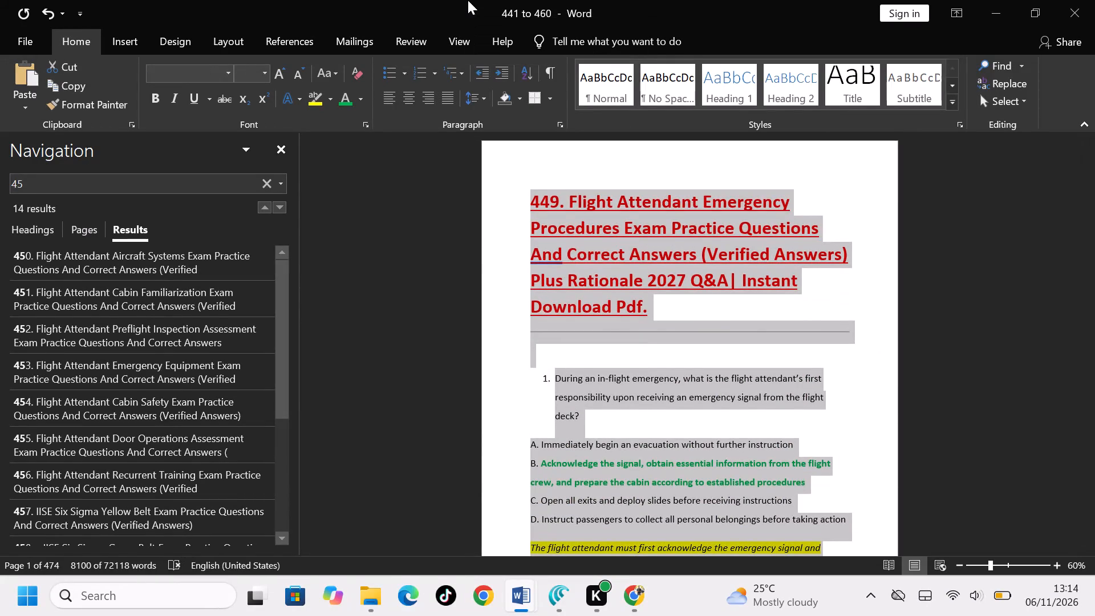
{"action": "key", "text": "ctrl+n"}
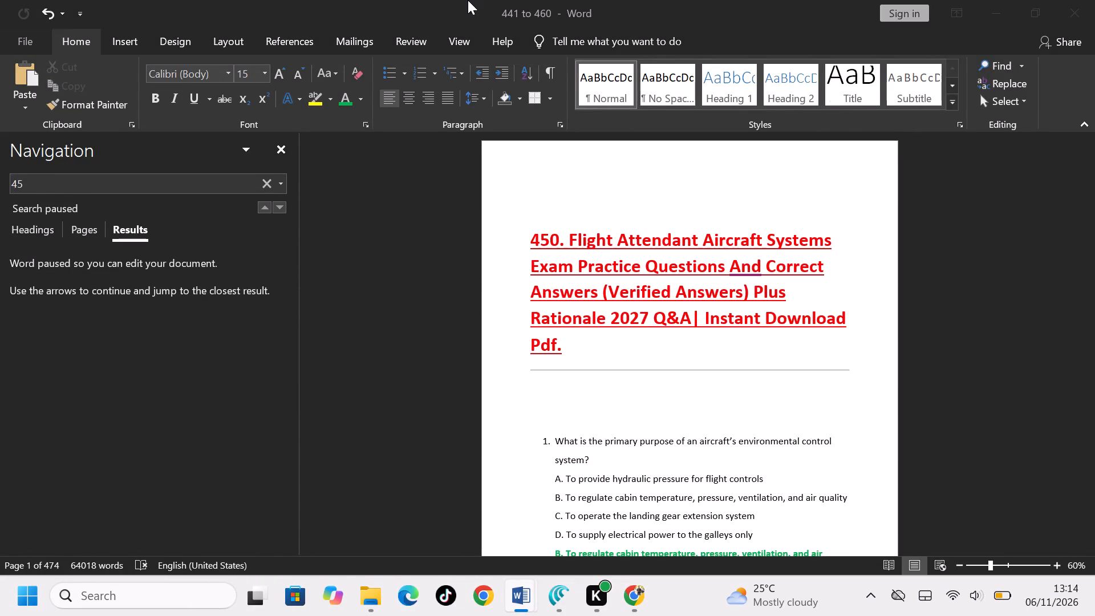
{"action": "key", "text": "ctrl+v"}
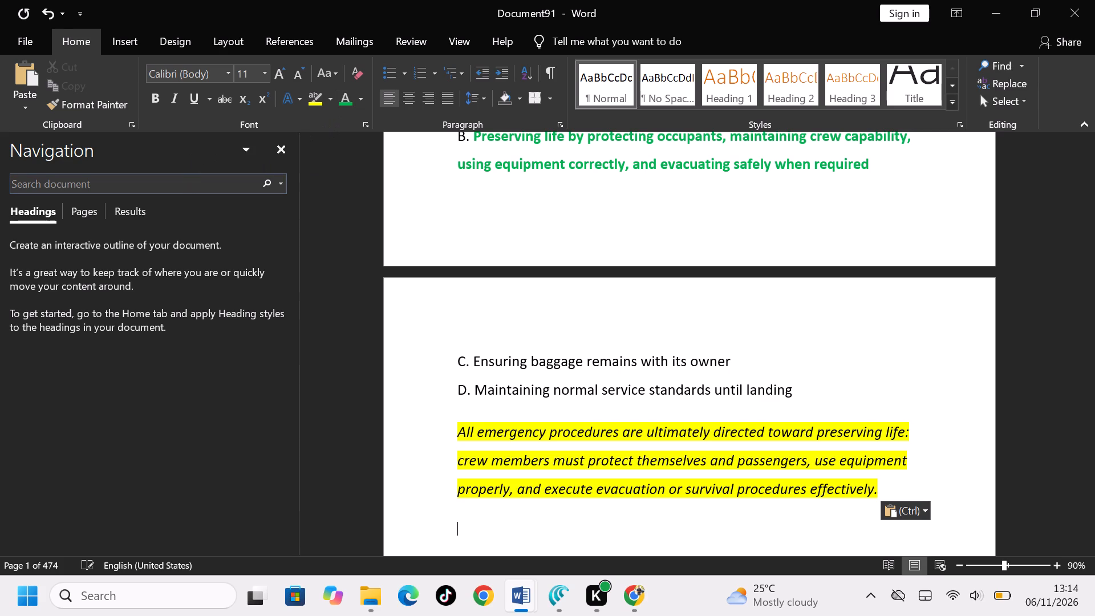
Search the new document for 4 to reach its title, and cut the leading "449." from the Flight Attendant Emergency Procedures title.
{"action": "scroll", "coordinate": [620, 190], "scroll_direction": "up", "scroll_amount": 4}
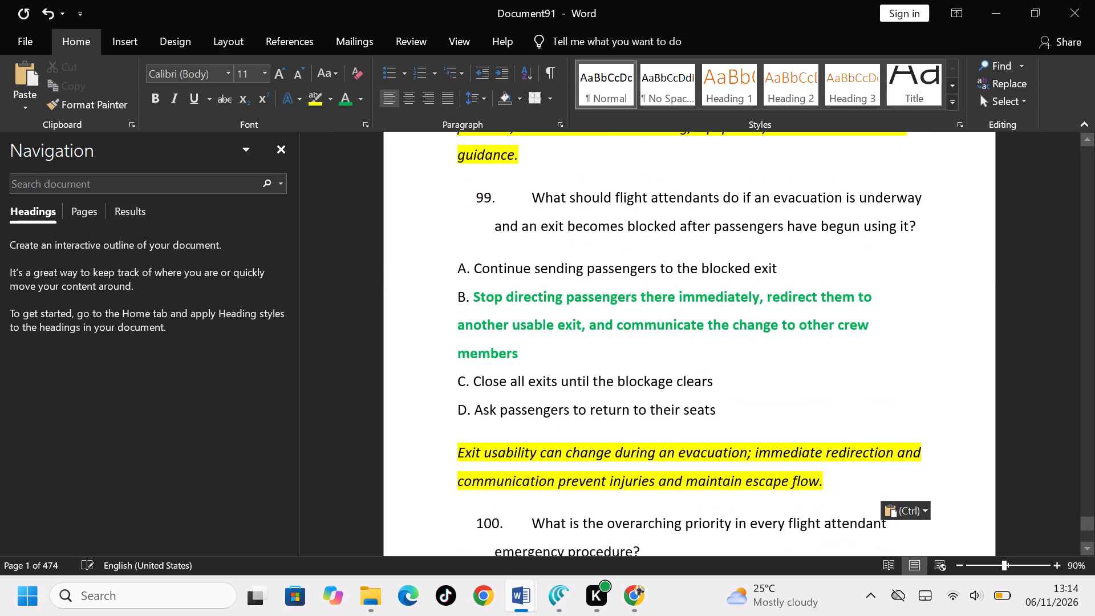
{"action": "left_click", "coordinate": [193, 189]}
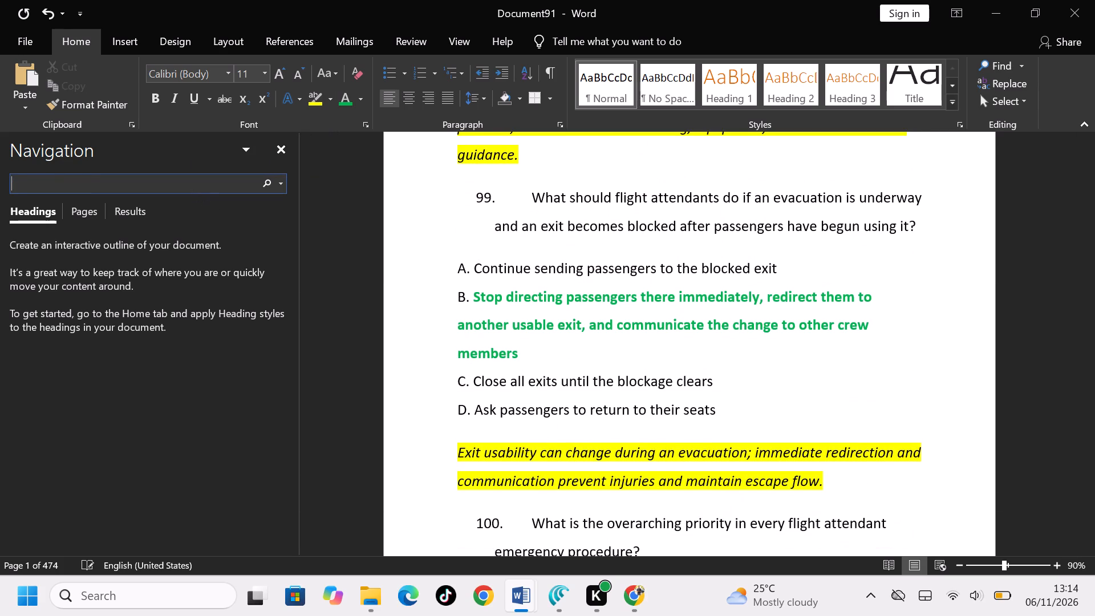
{"action": "key", "text": "4"}
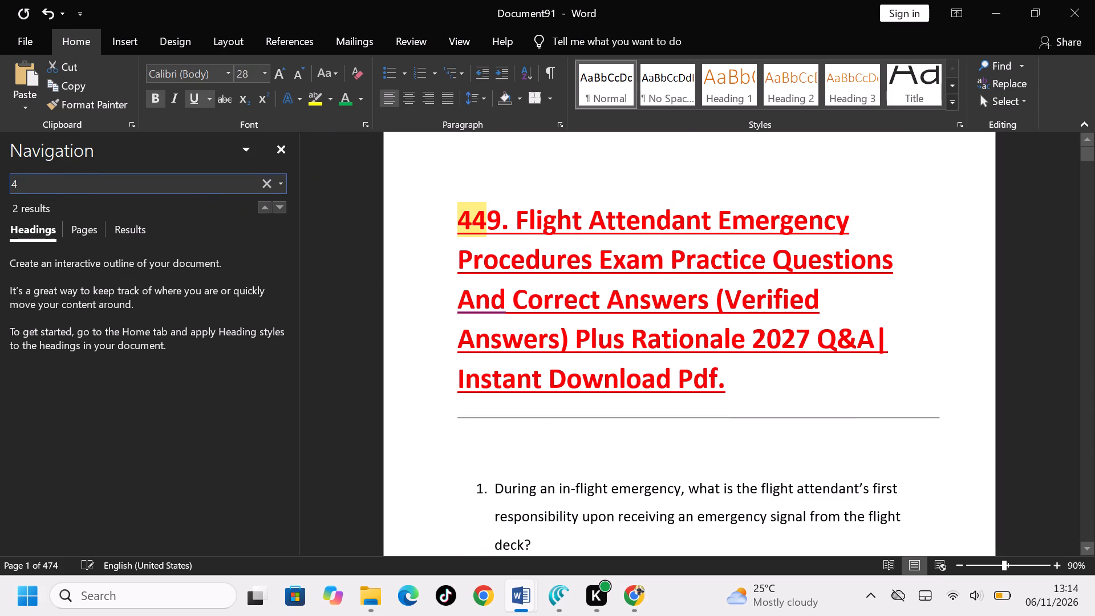
{"action": "left_click", "coordinate": [458, 225]}
{"action": "left_click_drag", "start_coordinate": [458, 225], "coordinate": [508, 224]}
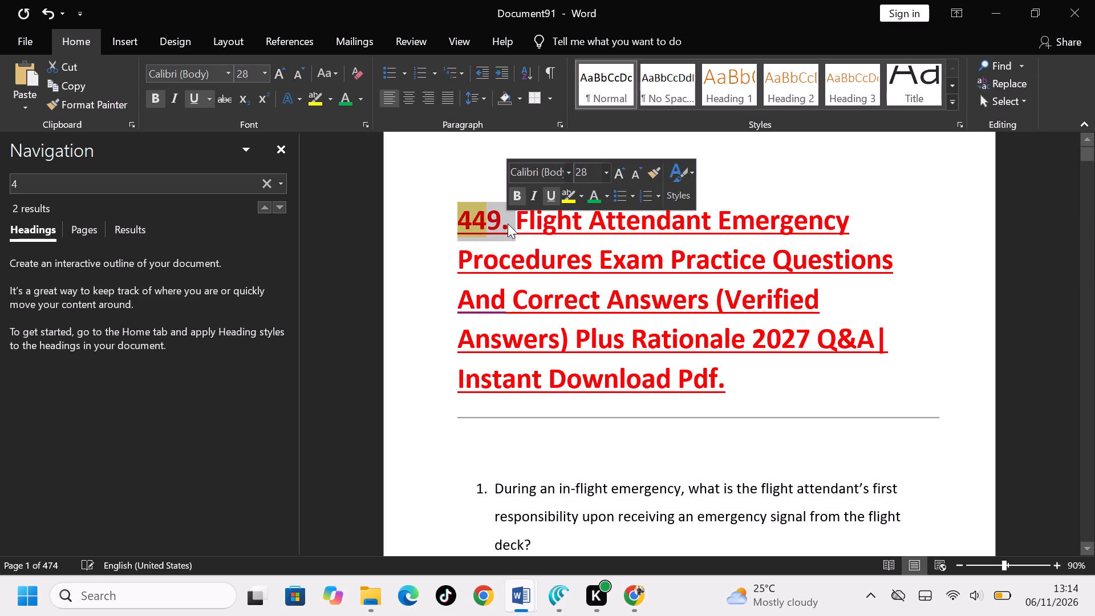
{"action": "key", "text": "ctrl+x"}
Save the document as a PDF in New folder (2), appending the cut "449." to the end of the suggested file name.
{"action": "key", "text": "ctrl+s"}
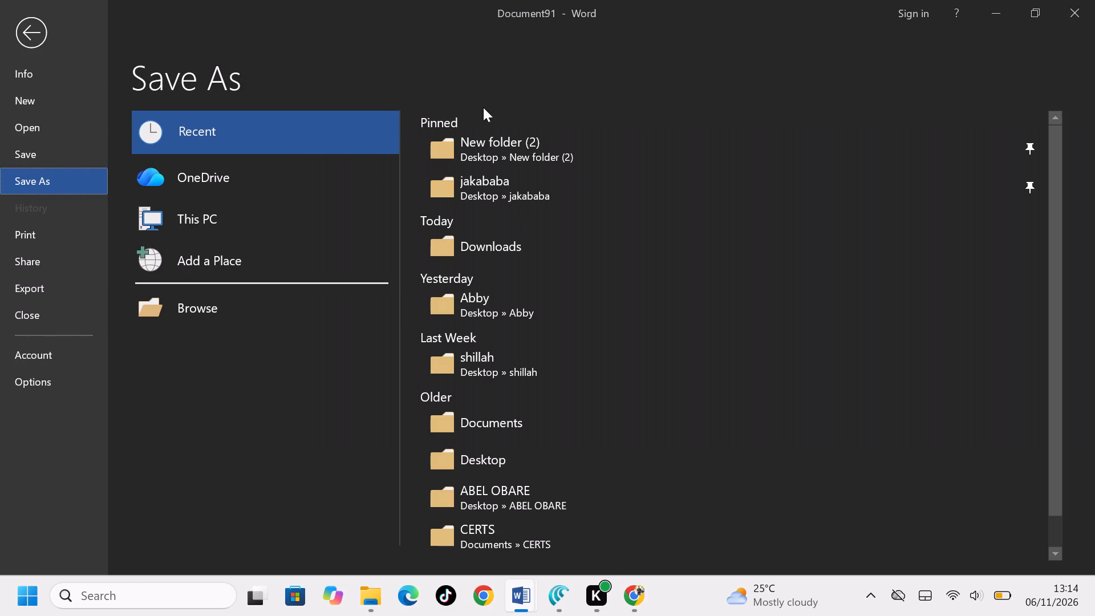
{"action": "double_click", "coordinate": [492, 149]}
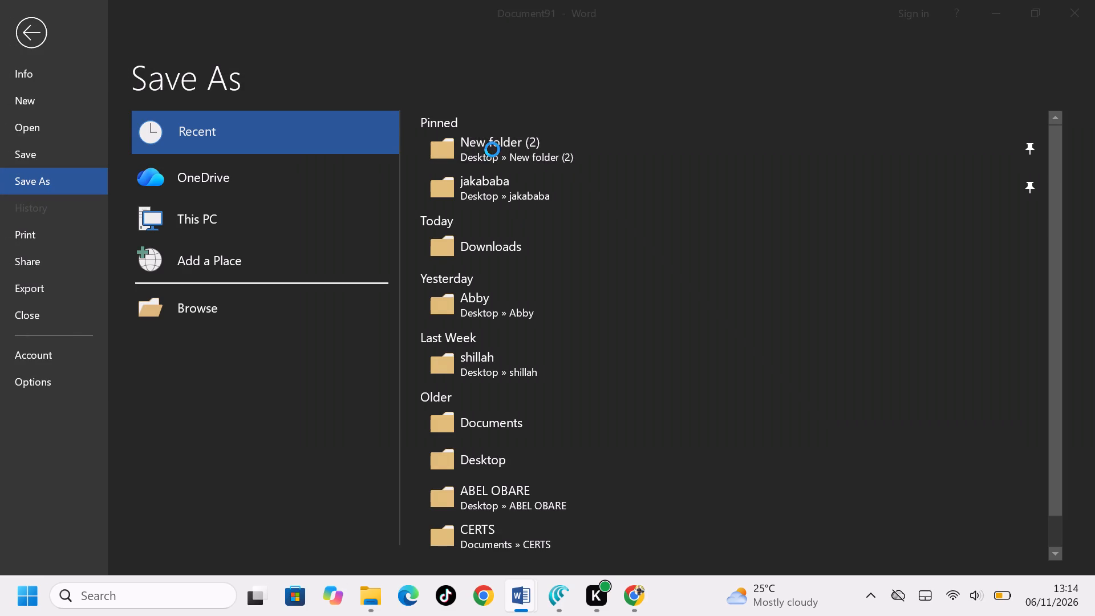
{"action": "key", "text": "Right"}
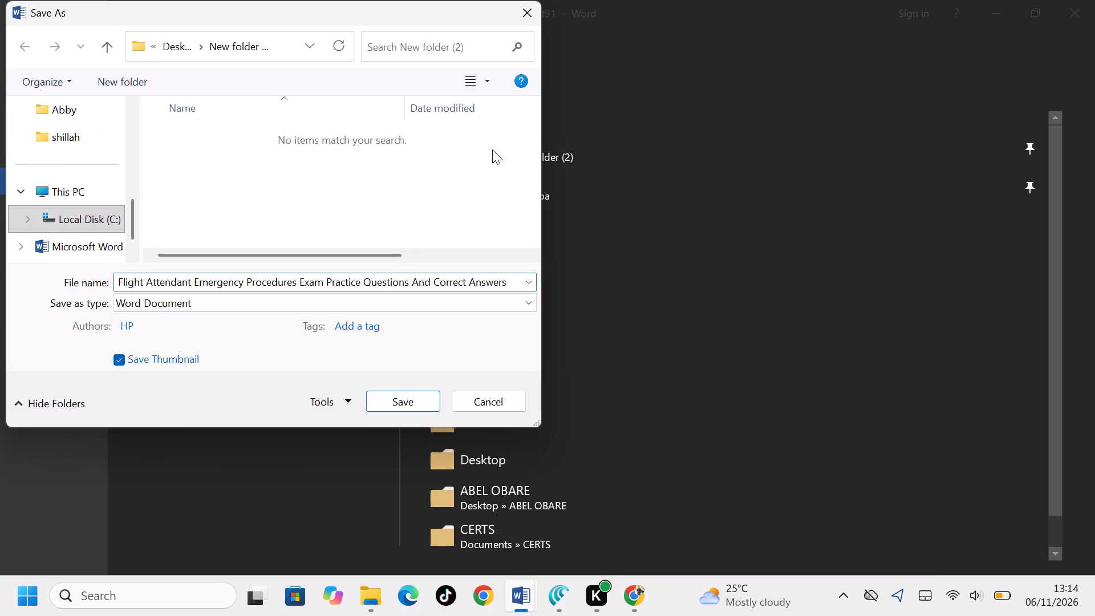
{"action": "key", "text": "ctrl+v"}
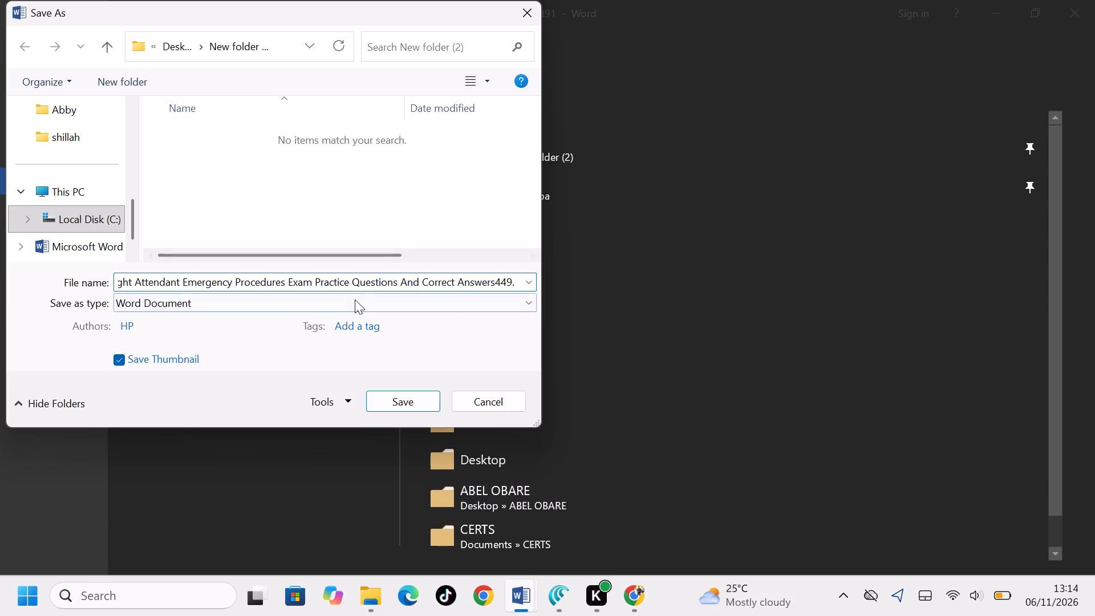
{"action": "left_click", "coordinate": [355, 299]}
{"action": "left_click", "coordinate": [331, 401]}
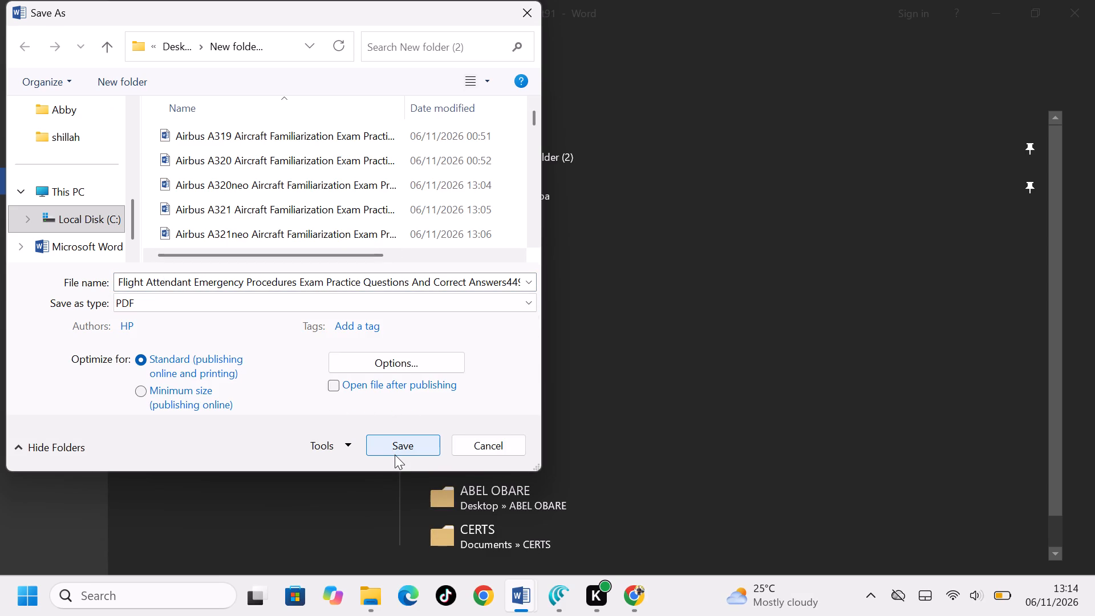
{"action": "left_click", "coordinate": [408, 438]}
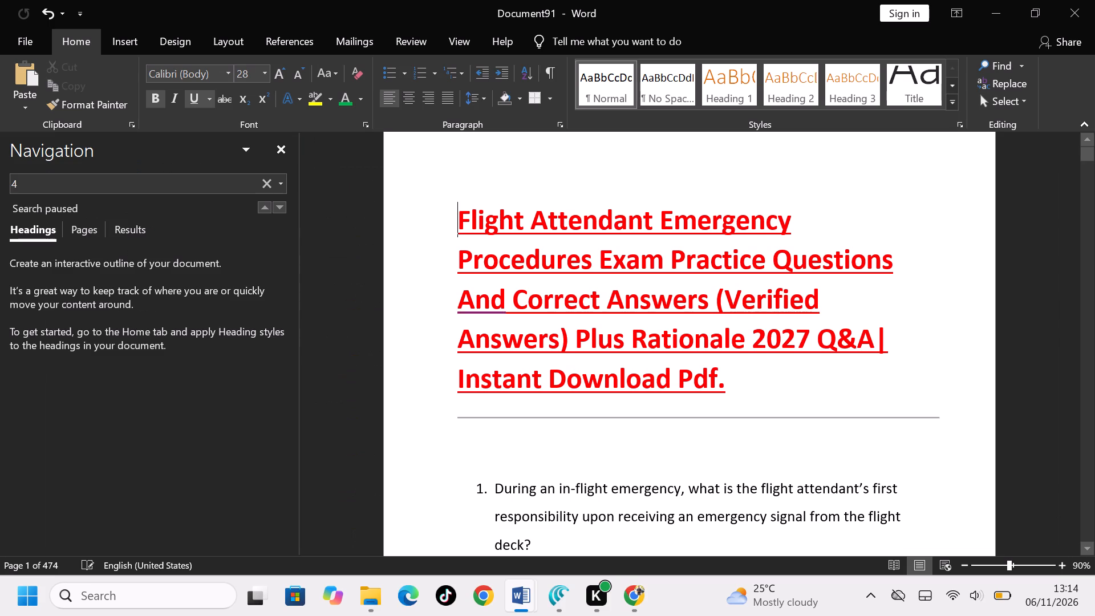
Close the 449 document without saving it, and delete the empty lines above the 450 title in the 441 to 460 document.
{"action": "left_click", "coordinate": [1094, 0]}
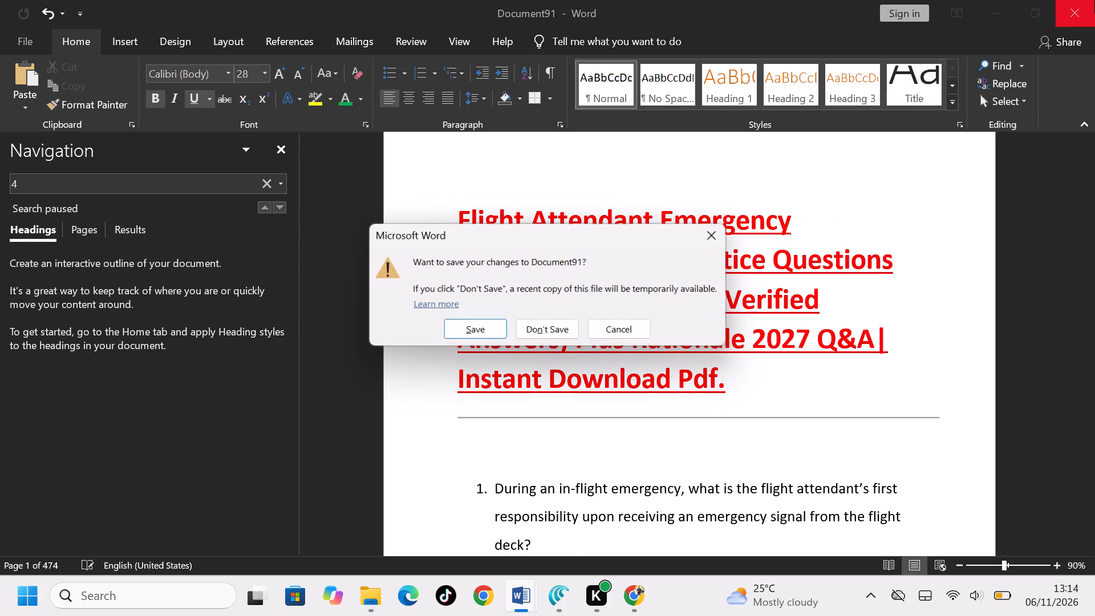
{"action": "left_click", "coordinate": [545, 334]}
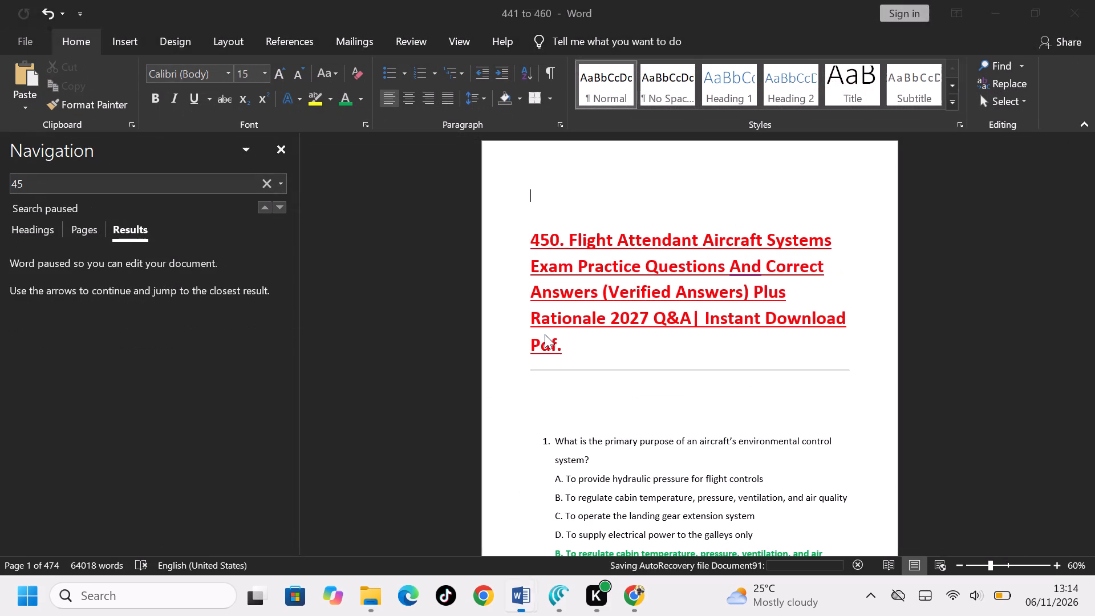
{"action": "key", "text": "BackSpace"}
{"action": "key", "text": "BackSpace"}
{"action": "key", "text": "Delete"}
{"action": "key", "text": "Delete"}
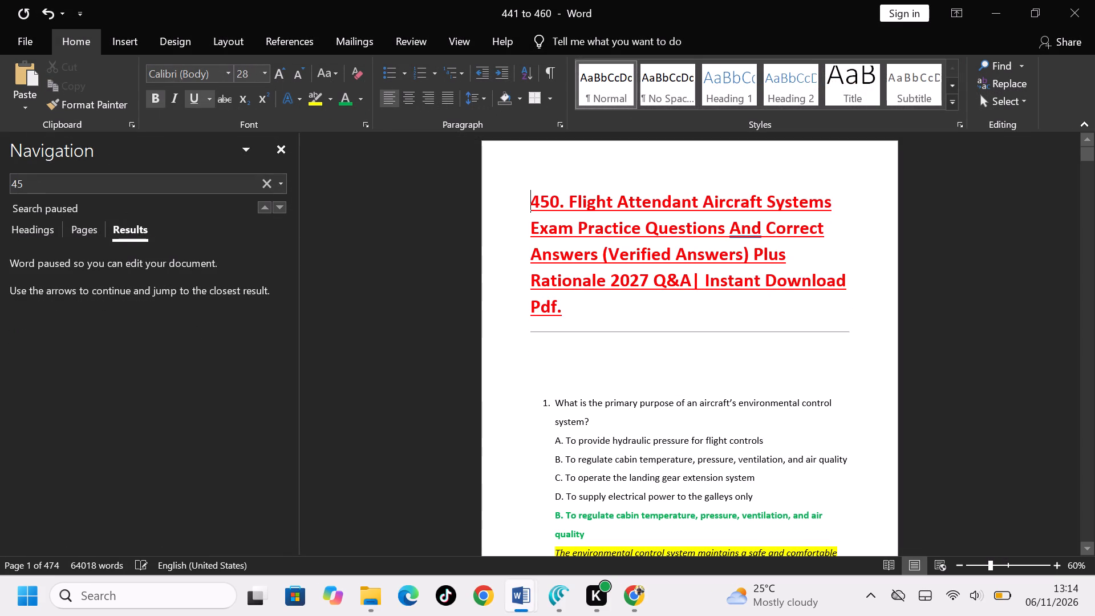
Go to the 451 title among the search results and place the cursor at the end of the 450 Flight Attendant Aircraft Systems set.
{"action": "left_click", "coordinate": [279, 205]}
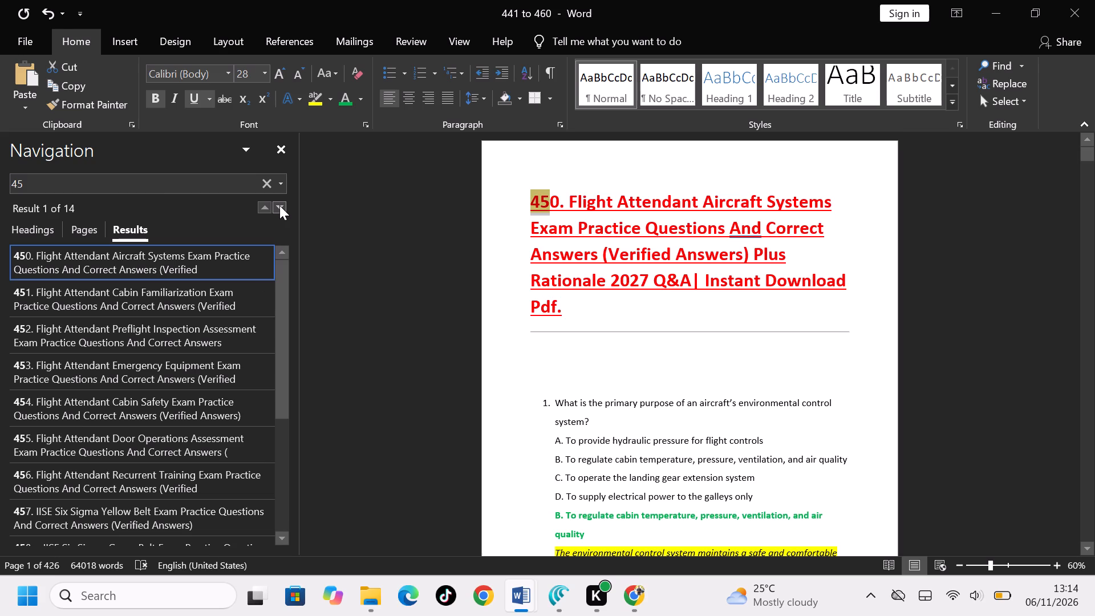
{"action": "left_click", "coordinate": [279, 205]}
{"action": "scroll", "coordinate": [586, 335], "scroll_direction": "up", "scroll_amount": 2}
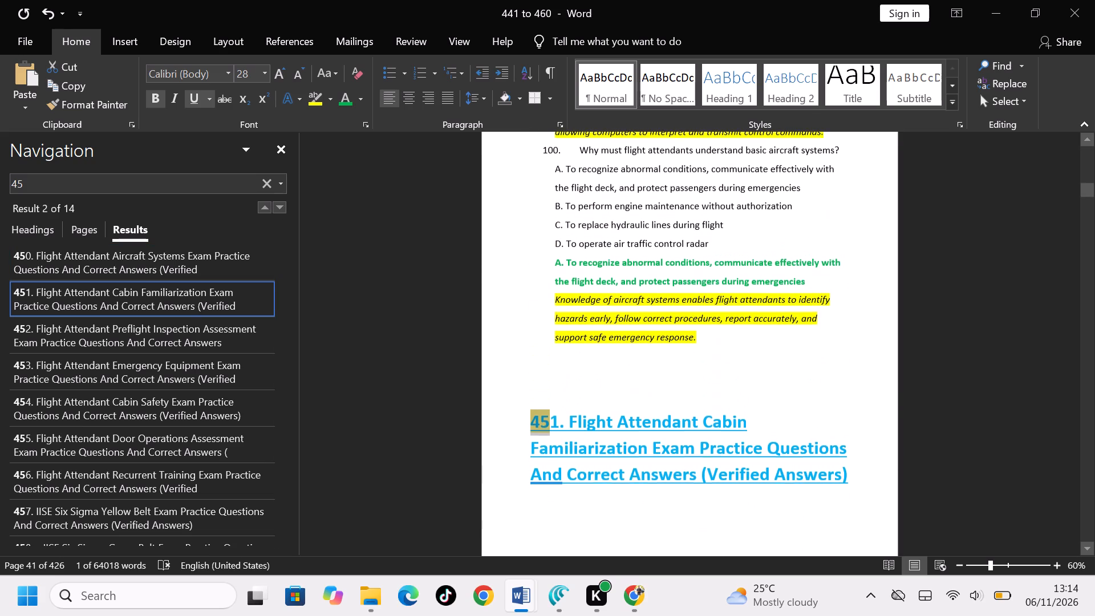
{"action": "left_click", "coordinate": [731, 349]}
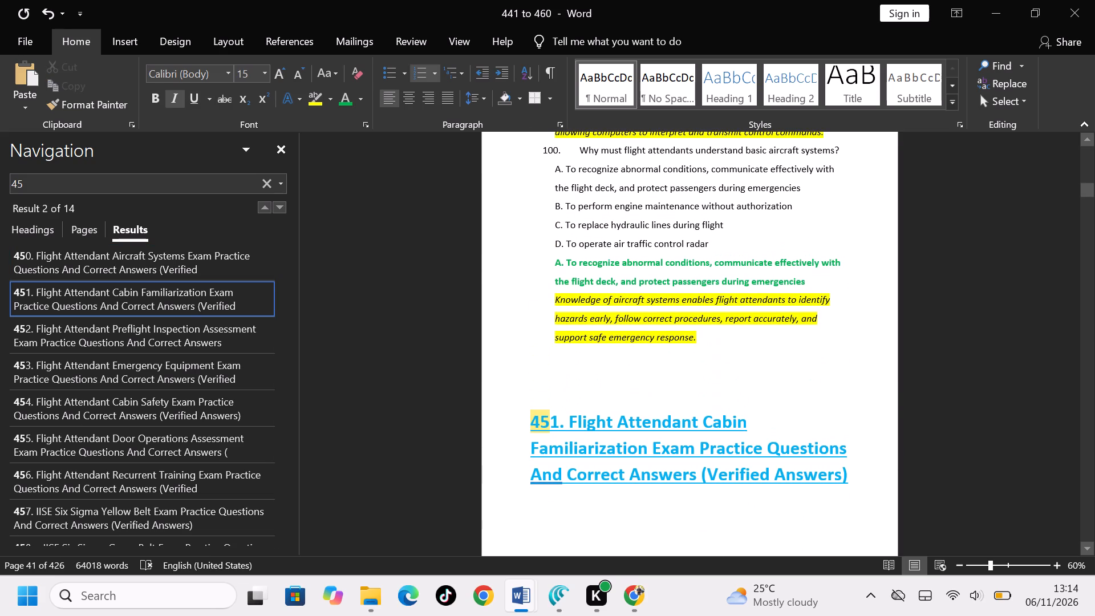
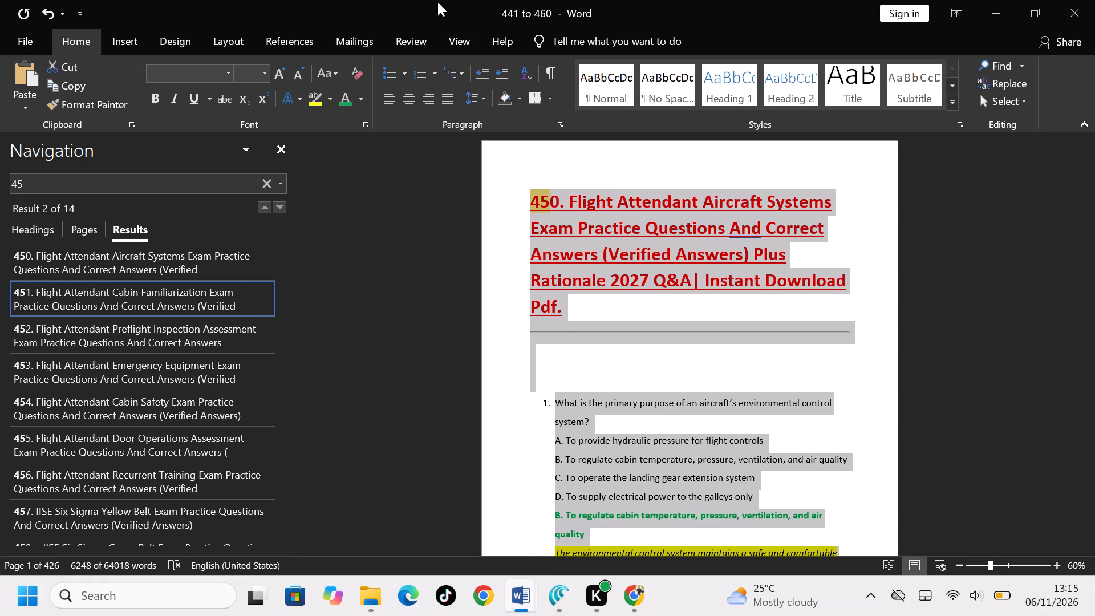
Cut the selected 450 Flight Attendant Aircraft Systems set from the 441 to 460 document and paste it into a new blank document.
{"action": "key", "text": "ctrl+x"}
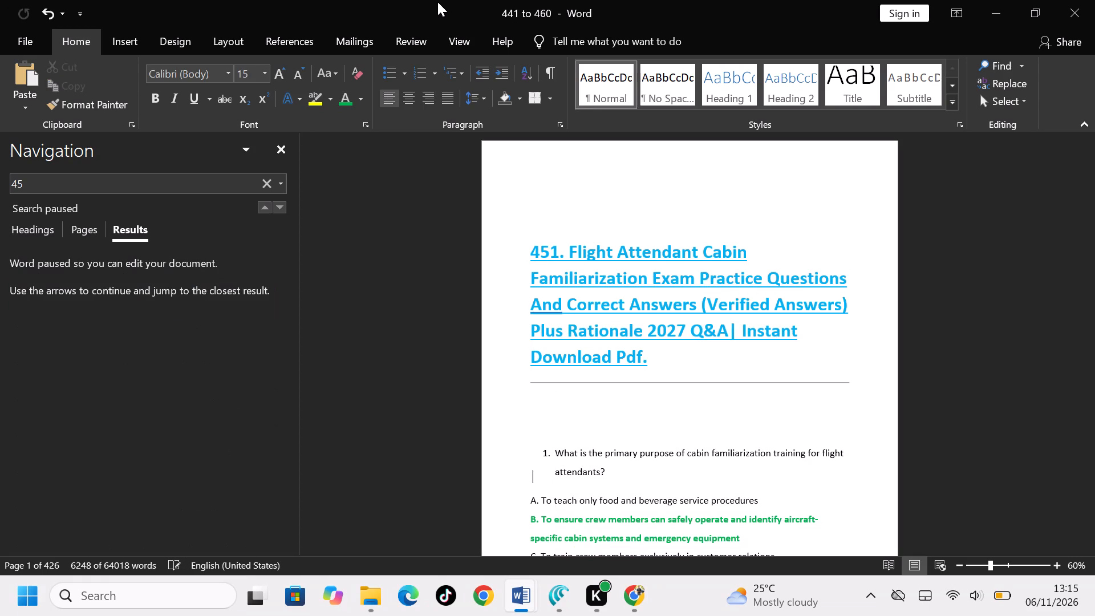
{"action": "key", "text": "ctrl+n"}
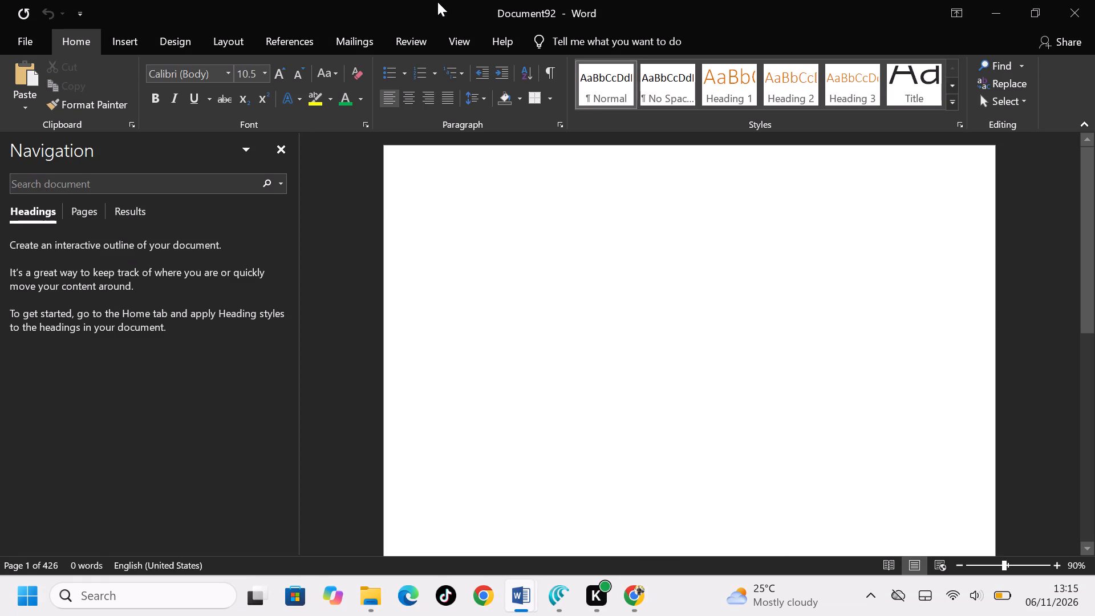
{"action": "key", "text": "ctrl+v"}
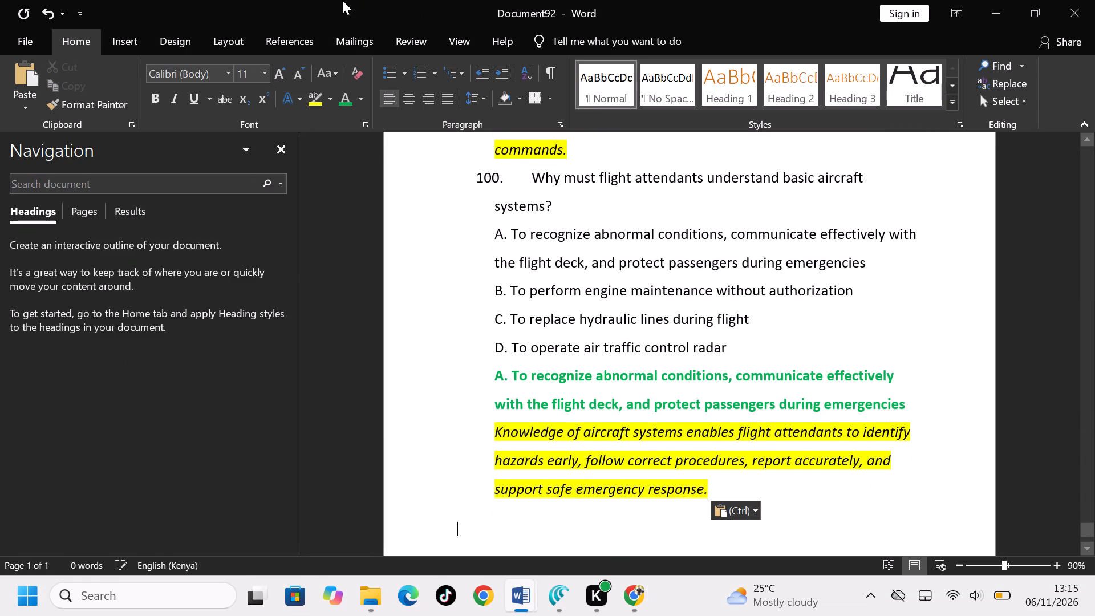
Search the new document for 4 to reach its title, and cut the leading "450." from the Flight Attendant Aircraft Systems title.
{"action": "left_click", "coordinate": [153, 190]}
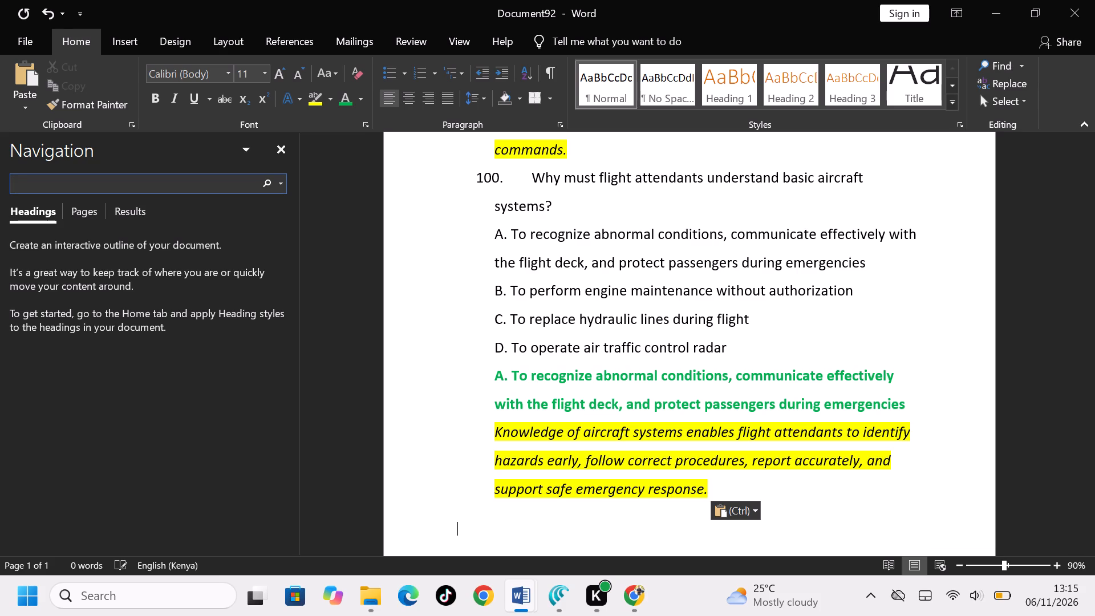
{"action": "key", "text": "4"}
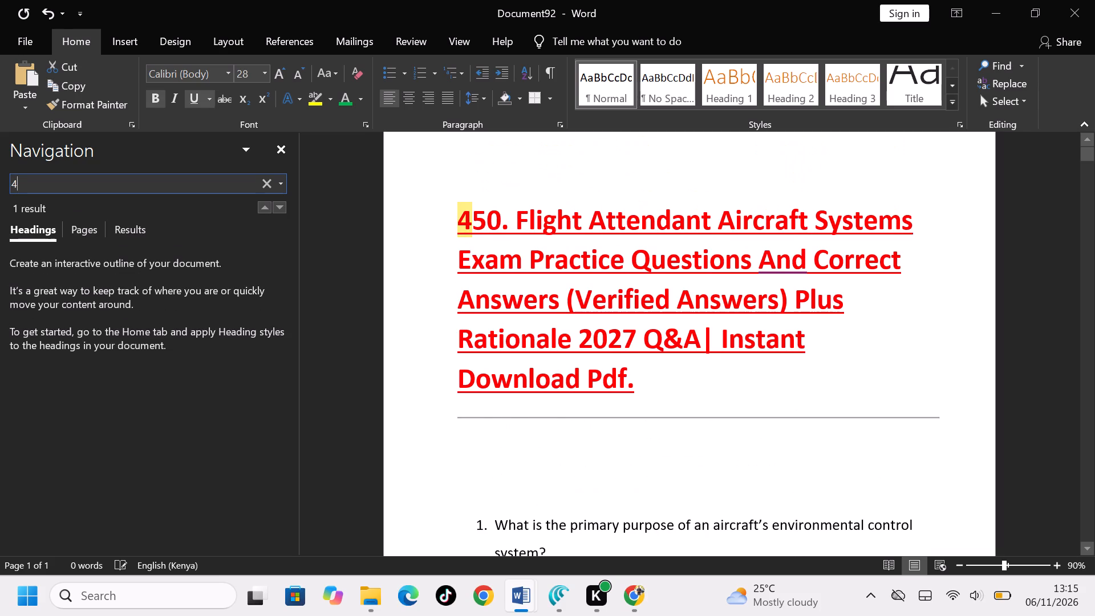
{"action": "left_click", "coordinate": [456, 218]}
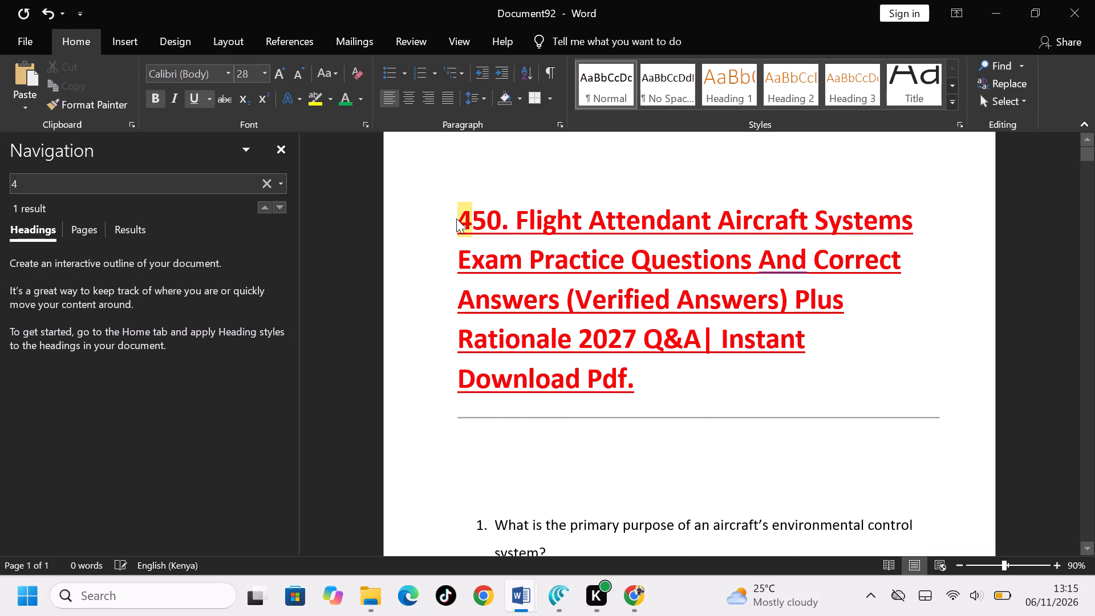
{"action": "left_click", "coordinate": [456, 218]}
{"action": "left_click_drag", "start_coordinate": [456, 218], "coordinate": [513, 221]}
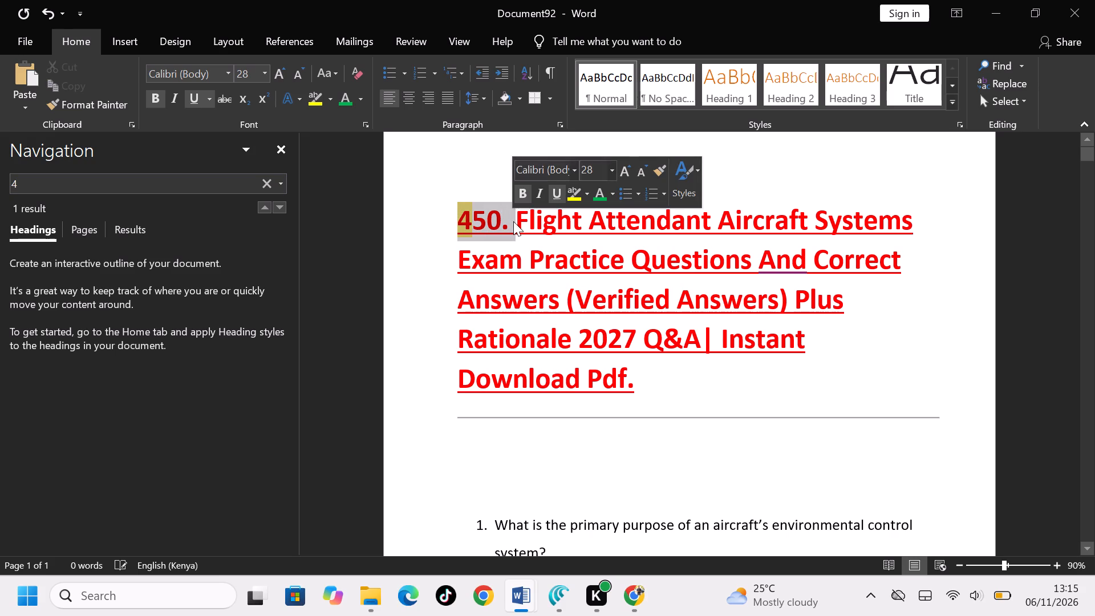
{"action": "key", "text": "ctrl+x"}
Save the document as a PDF in New folder (2), appending the cut "450." to the end of the suggested file name.
{"action": "key", "text": "ctrl+s"}
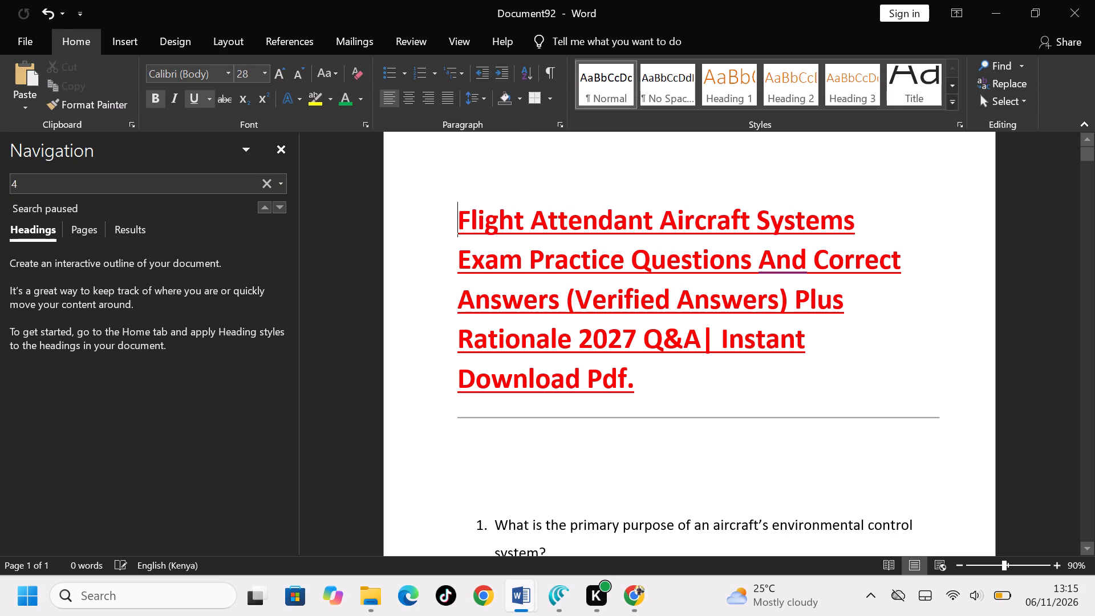
{"action": "double_click", "coordinate": [562, 157]}
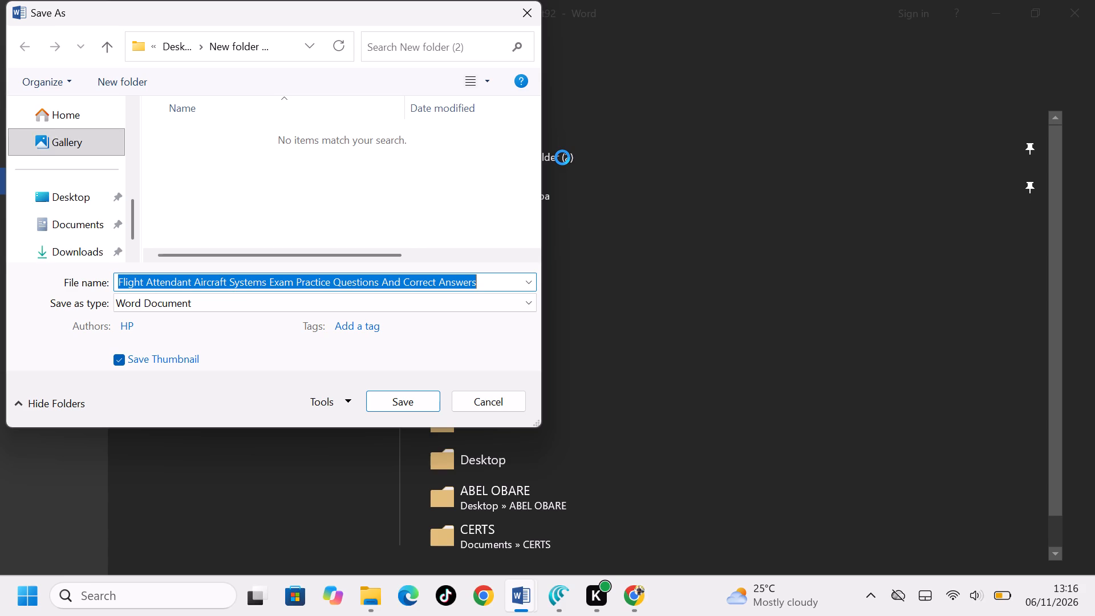
{"action": "key", "text": "Right"}
{"action": "key", "text": "ctrl+v"}
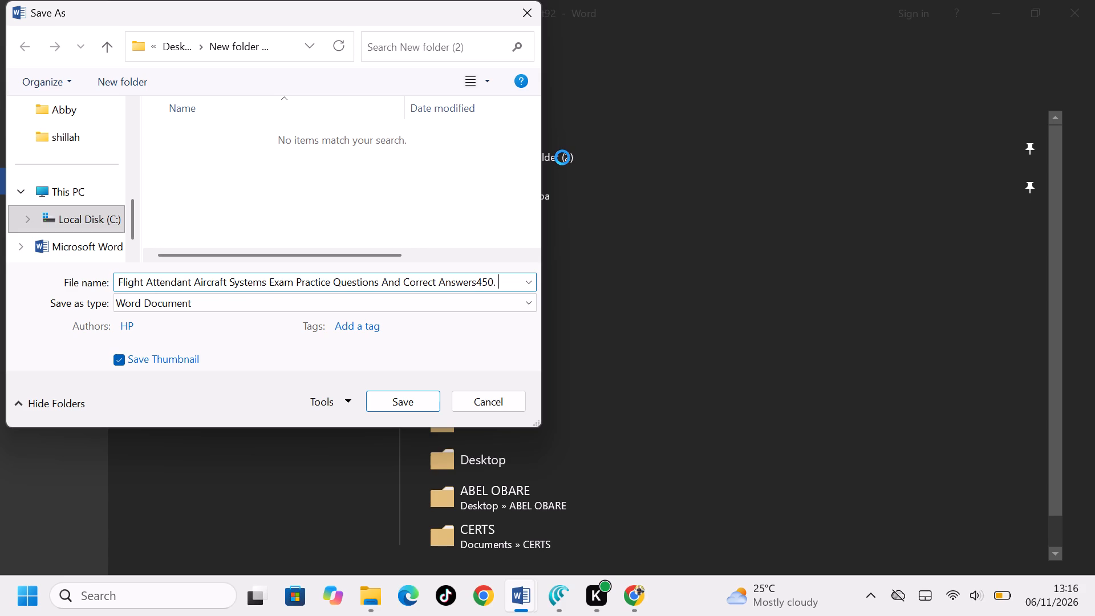
{"action": "left_click", "coordinate": [412, 298]}
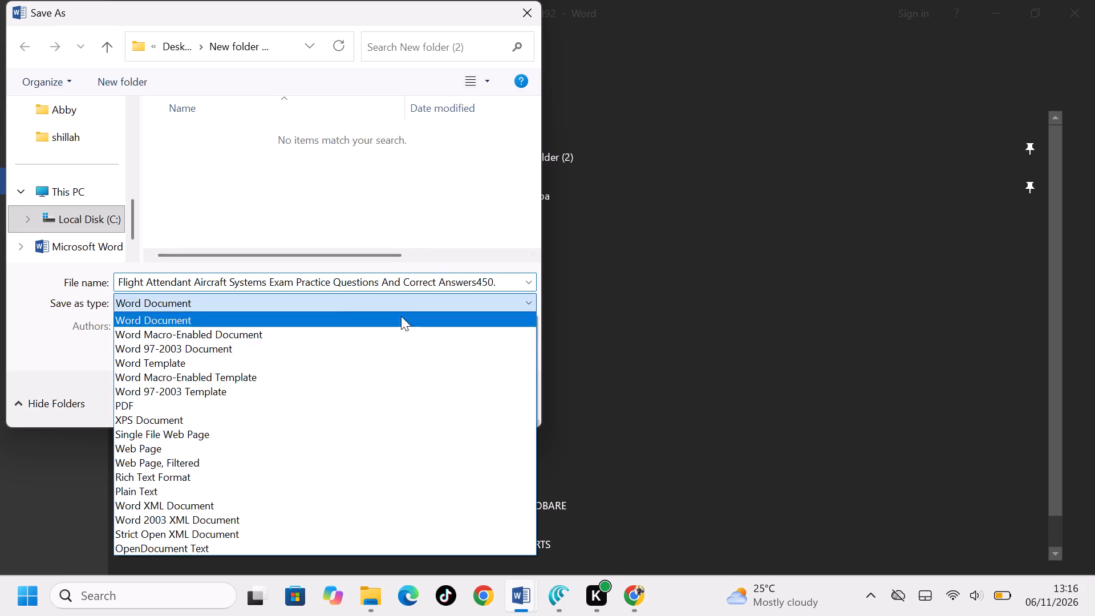
{"action": "left_click", "coordinate": [326, 408]}
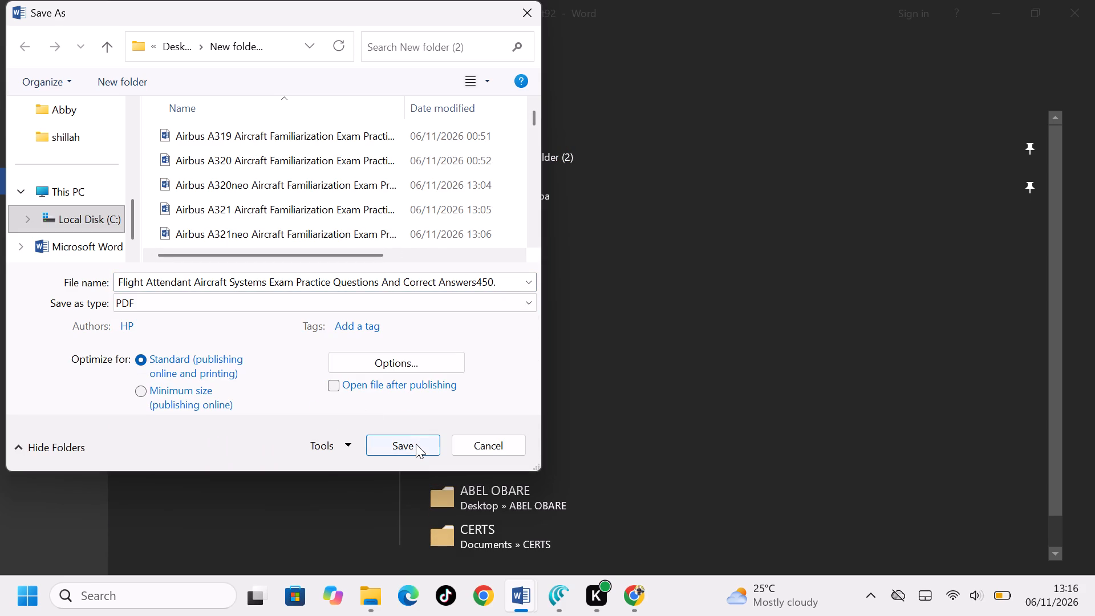
{"action": "left_click", "coordinate": [415, 444]}
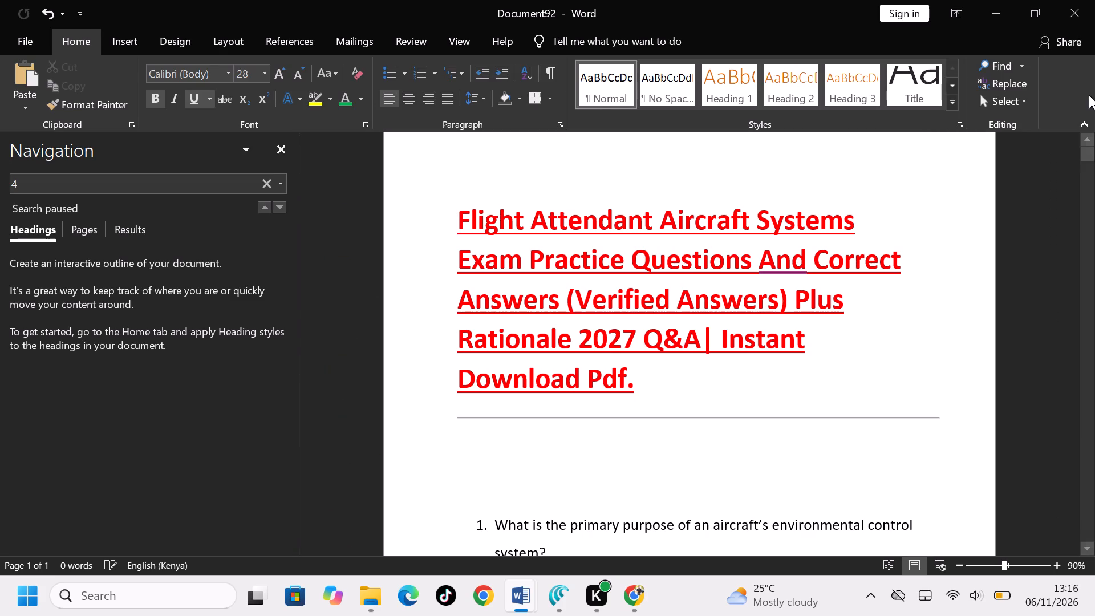
Close the 450 document without saving it, and delete the empty lines above the 451 title in the 441 to 460 document.
{"action": "left_click", "coordinate": [1068, 3]}
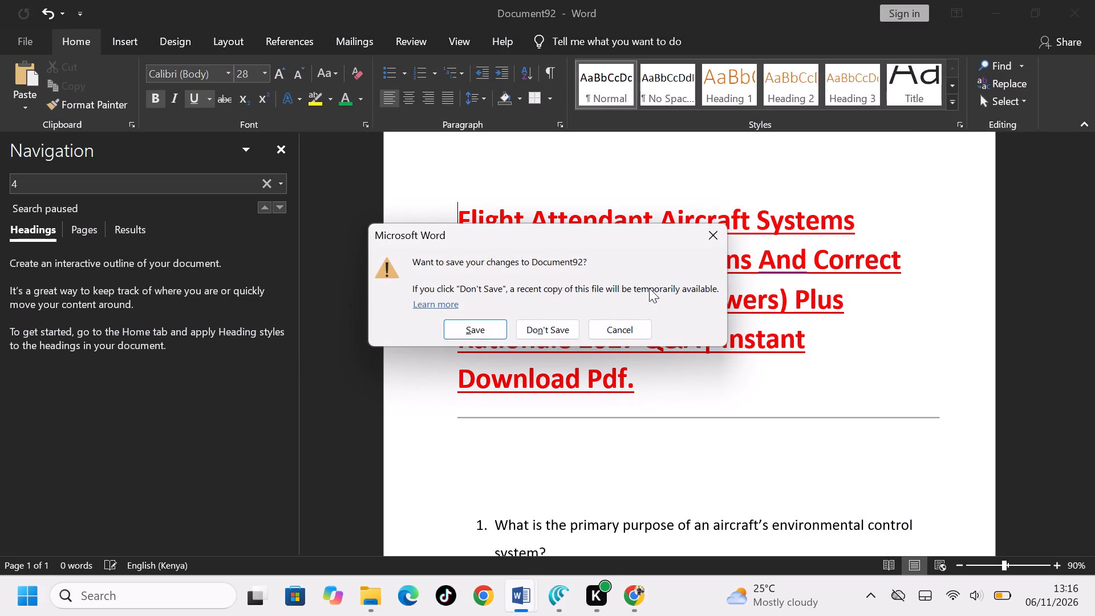
{"action": "left_click", "coordinate": [557, 335]}
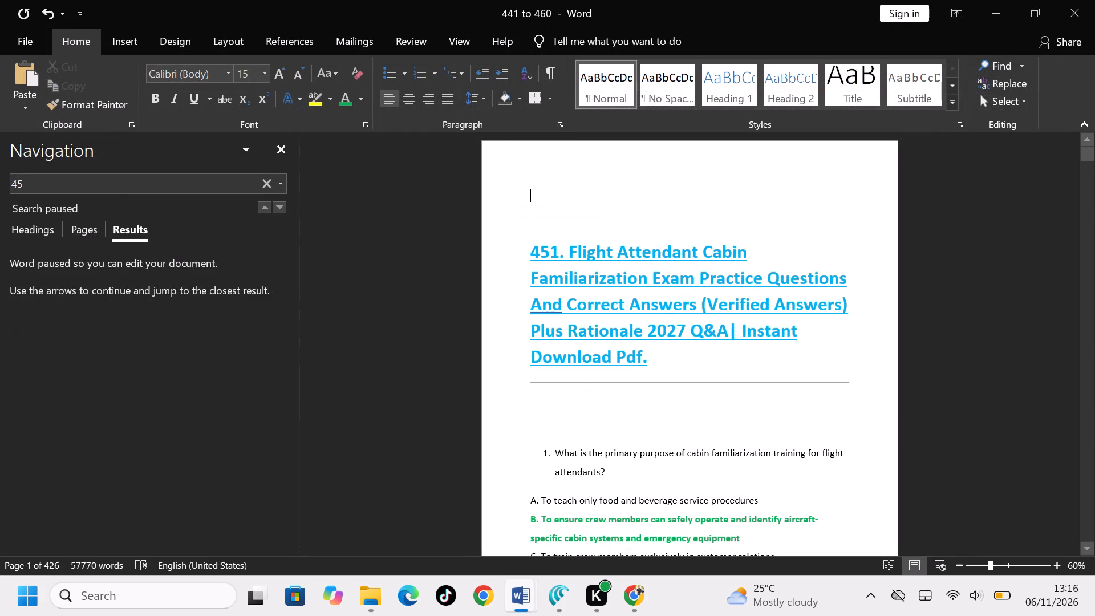
{"action": "key", "text": "BackSpace"}
{"action": "key", "text": "BackSpace"}
{"action": "key", "text": "Delete"}
{"action": "key", "text": "Delete"}
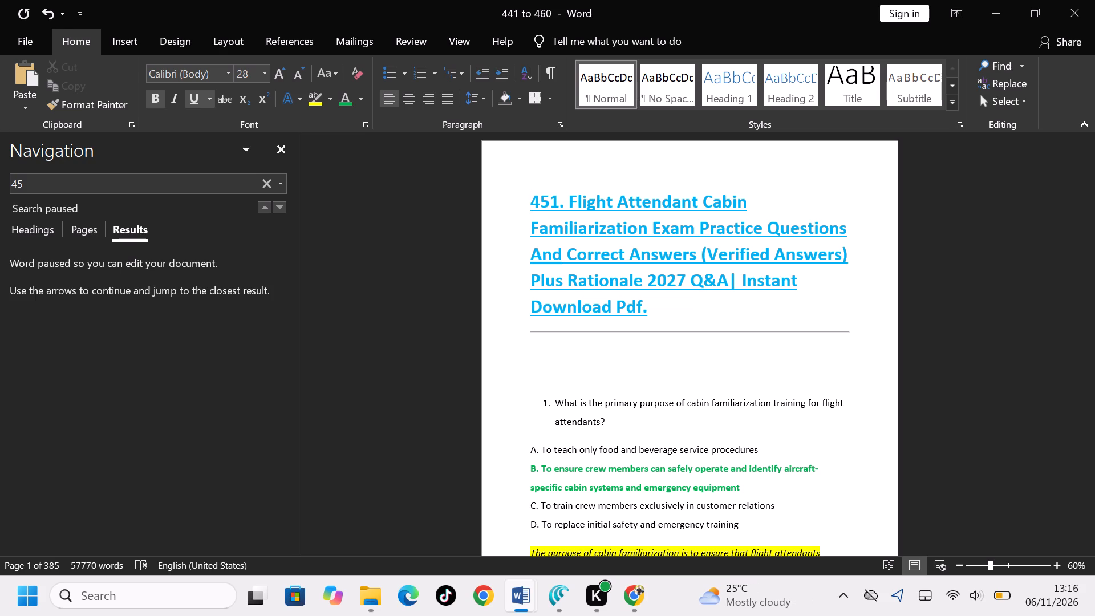
Cut the whole 451 Flight Attendant Cabin Familiarization set, ending just above the 452 title, and paste it into a new blank document.
{"action": "left_click", "coordinate": [283, 205]}
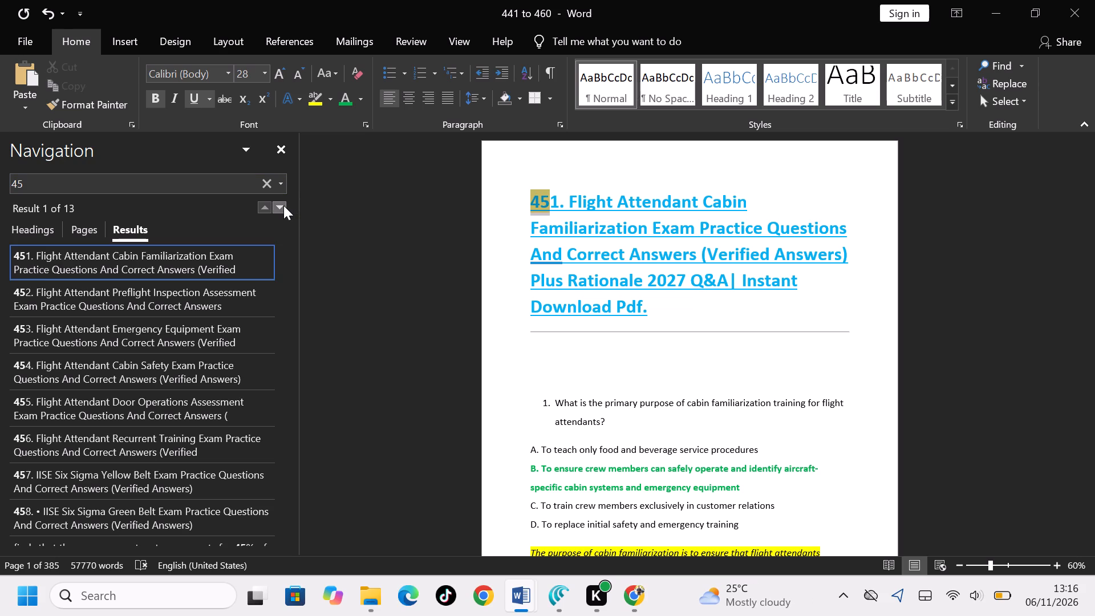
{"action": "left_click", "coordinate": [283, 205]}
{"action": "scroll", "coordinate": [563, 243], "scroll_direction": "up", "scroll_amount": 1}
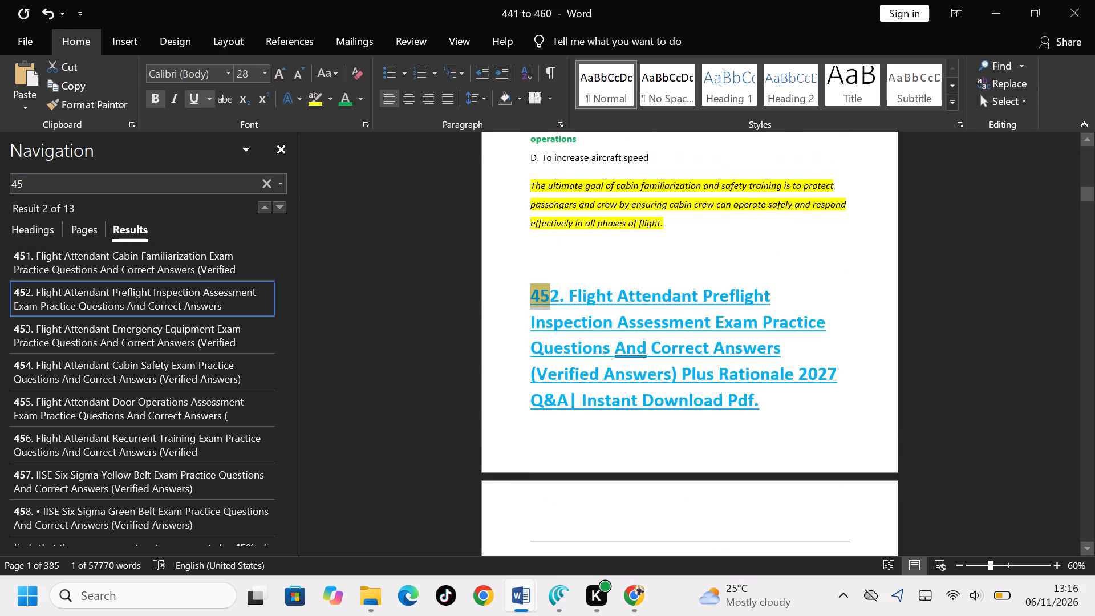
{"action": "left_click", "coordinate": [696, 239]}
{"action": "left_click", "coordinate": [696, 239]}
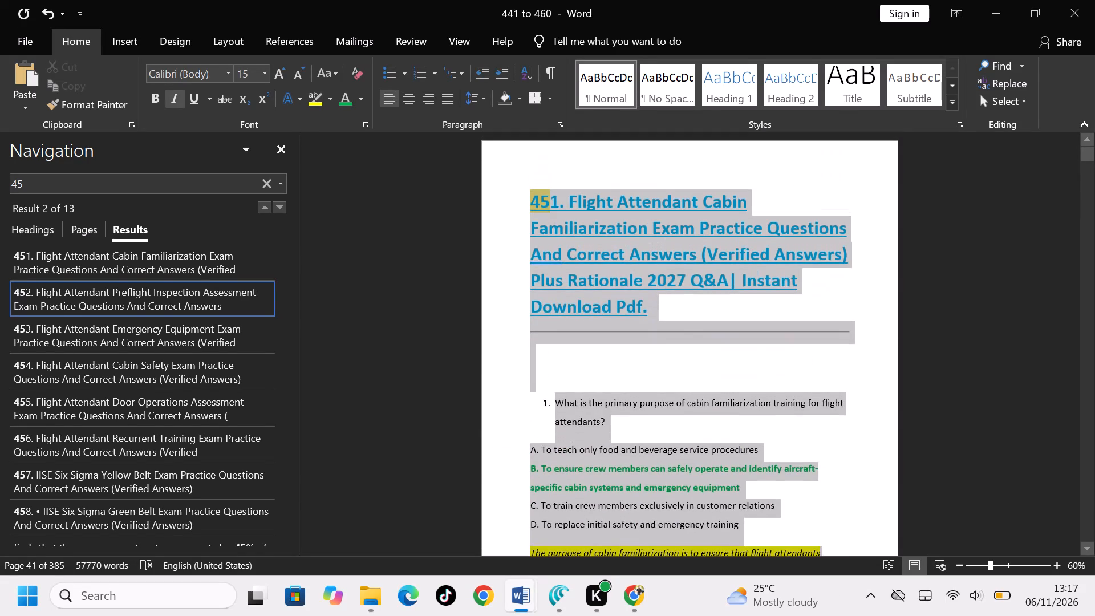
{"action": "key", "text": "ctrl+x"}
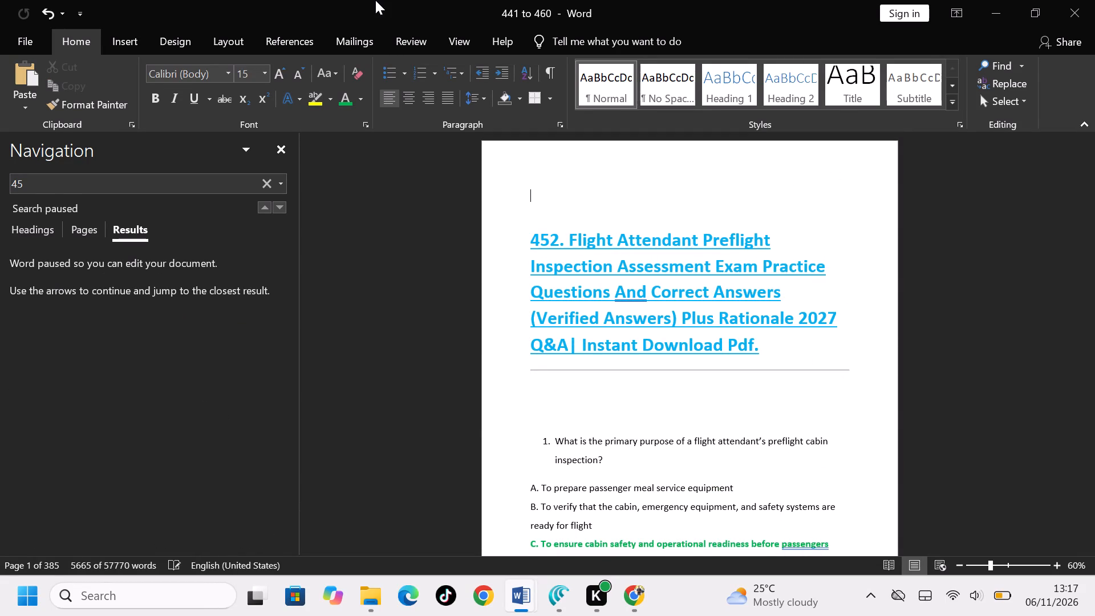
{"action": "key", "text": "ctrl+n"}
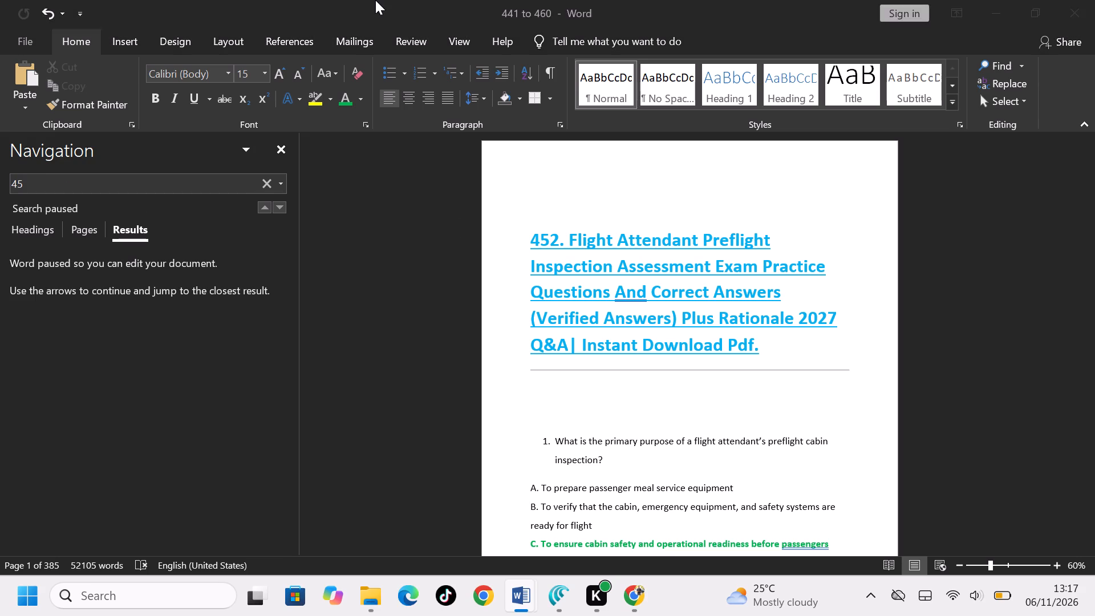
{"action": "key", "text": "ctrl+v"}
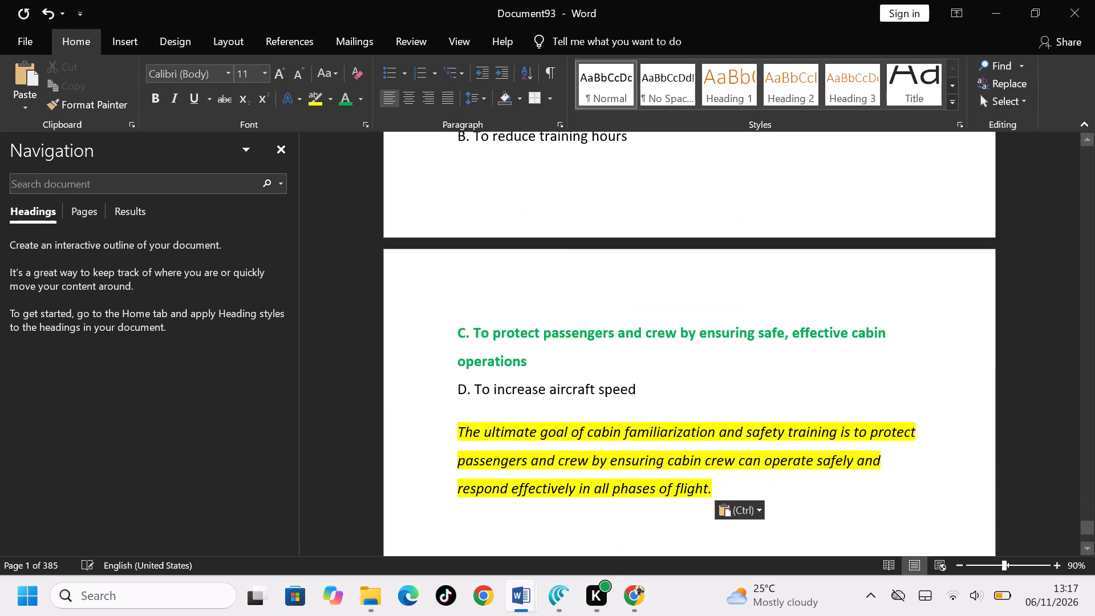
Search the new document for 4 to reach its title, and cut the leading "451." from the Flight Attendant Cabin Familiarization title.
{"action": "scroll", "coordinate": [472, 317], "scroll_direction": "right", "scroll_amount": 1}
{"action": "scroll", "coordinate": [472, 317], "scroll_direction": "up", "scroll_amount": 3}
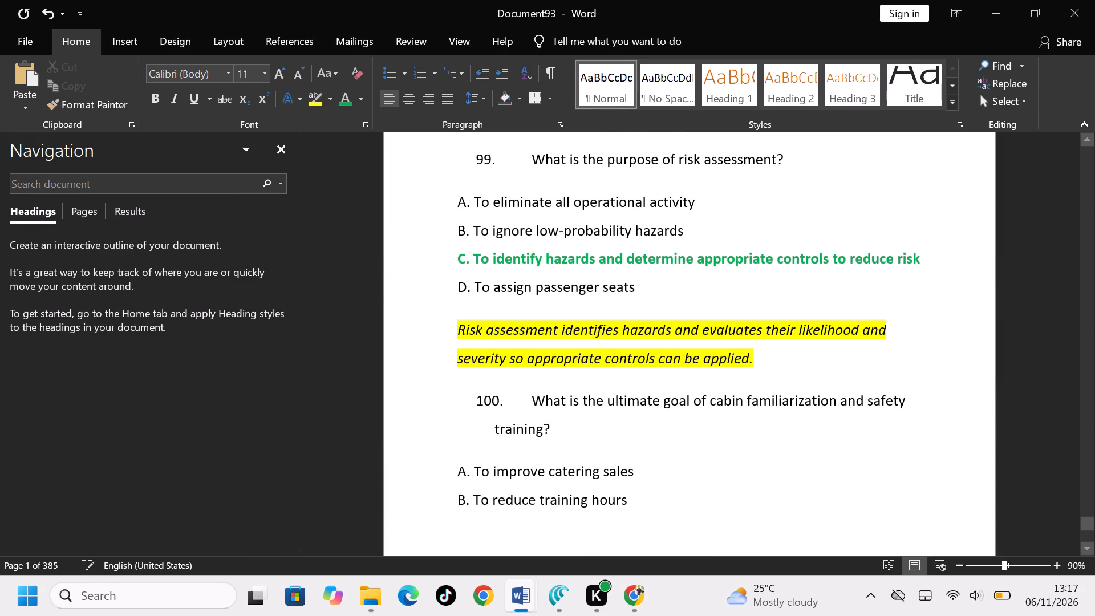
{"action": "left_click", "coordinate": [180, 177]}
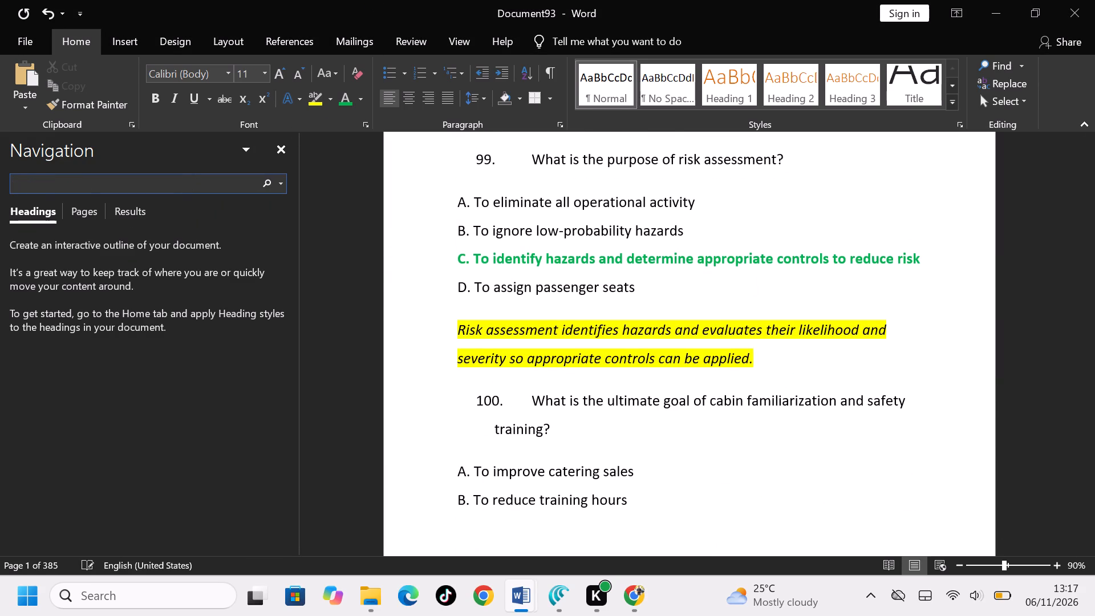
{"action": "key", "text": "4"}
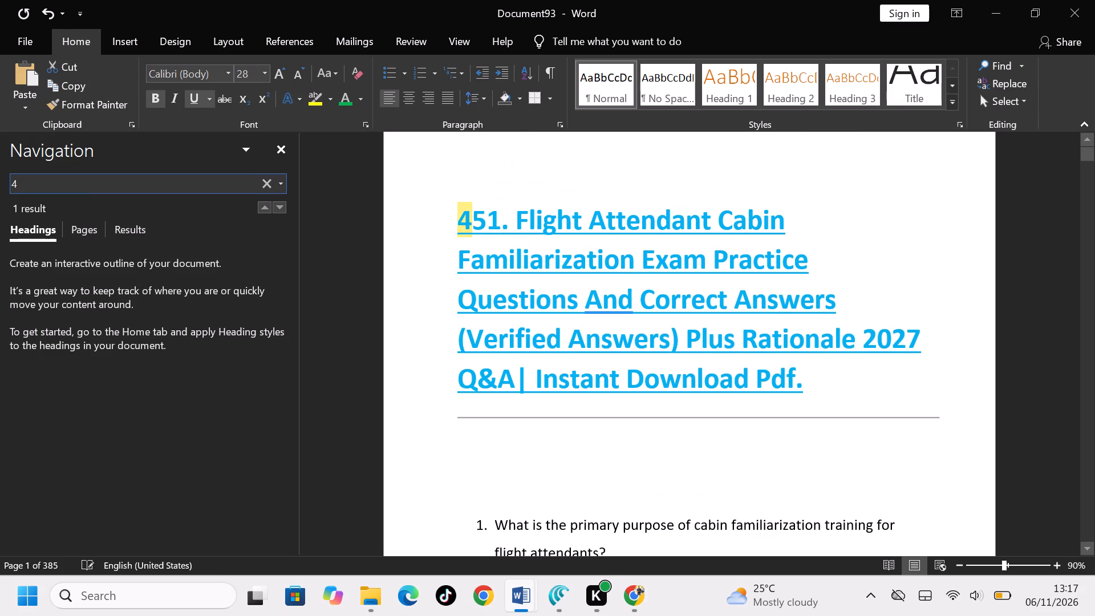
{"action": "left_click", "coordinate": [455, 211]}
{"action": "left_click_drag", "start_coordinate": [455, 211], "coordinate": [501, 229]}
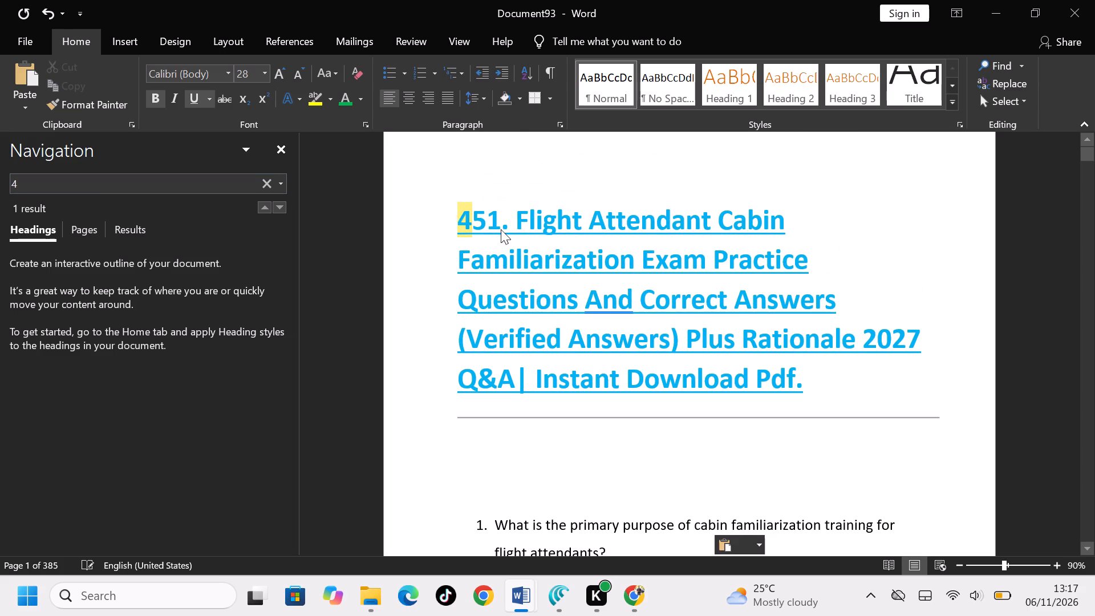
{"action": "left_click_drag", "start_coordinate": [501, 229], "coordinate": [518, 236]}
{"action": "key", "text": "ctrl+x"}
Save the document as a PDF in New folder (2), appending the cut "451." to the end of the suggested file name.
{"action": "key", "text": "ctrl+s"}
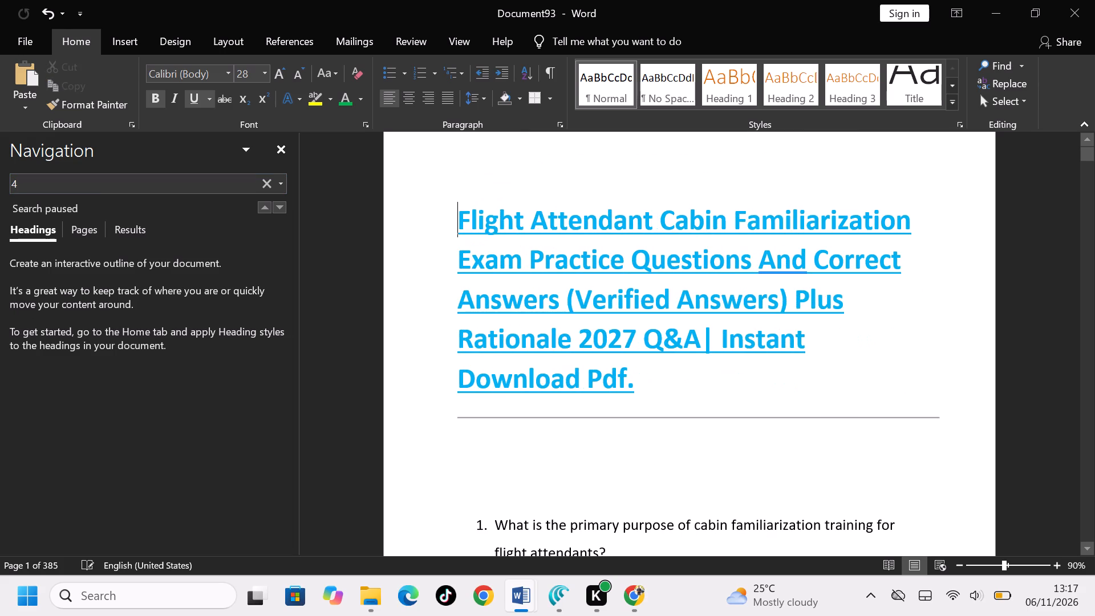
{"action": "double_click", "coordinate": [591, 137]}
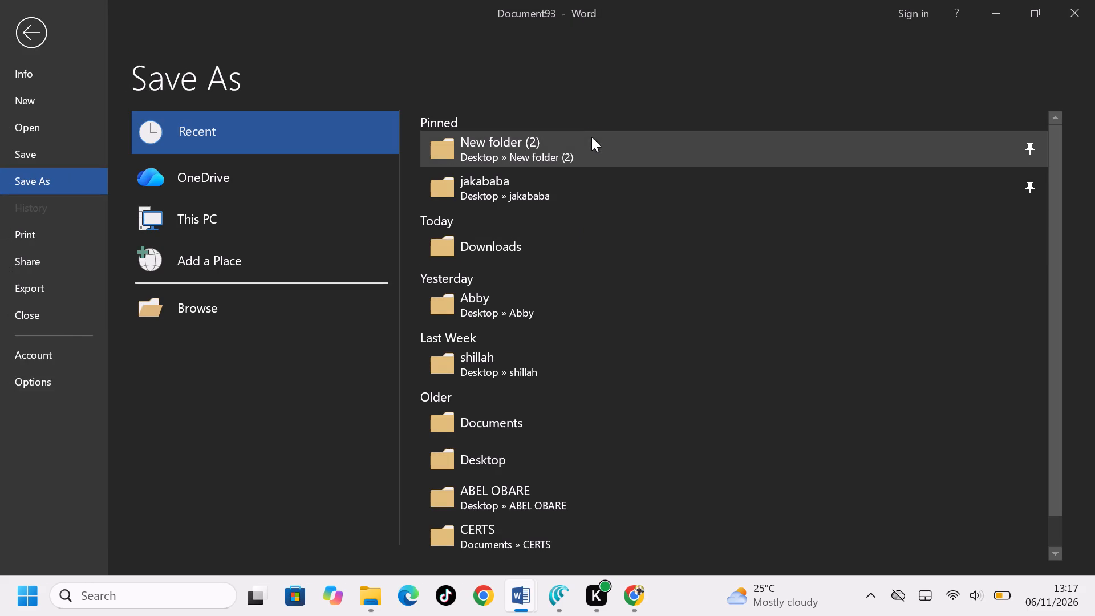
{"action": "key", "text": "Right"}
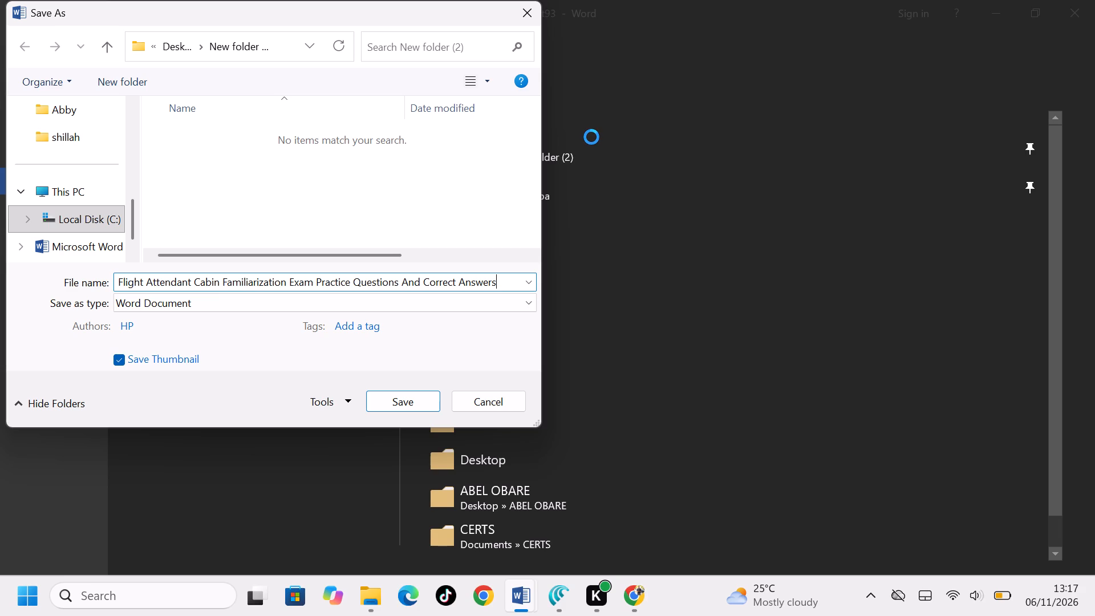
{"action": "key", "text": "ctrl+v"}
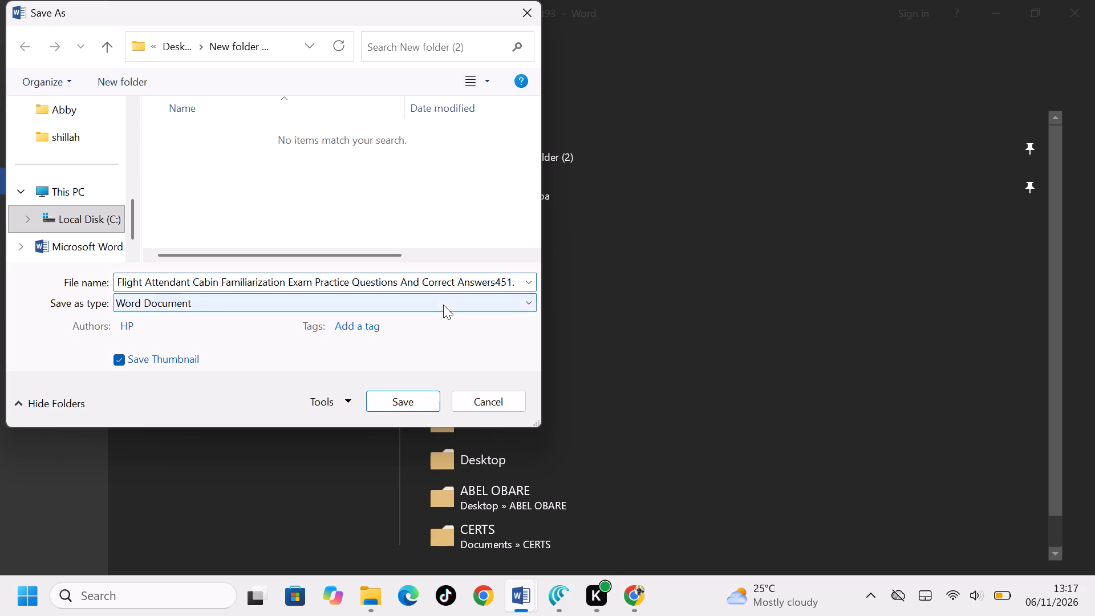
{"action": "left_click", "coordinate": [443, 305]}
{"action": "left_click", "coordinate": [290, 410]}
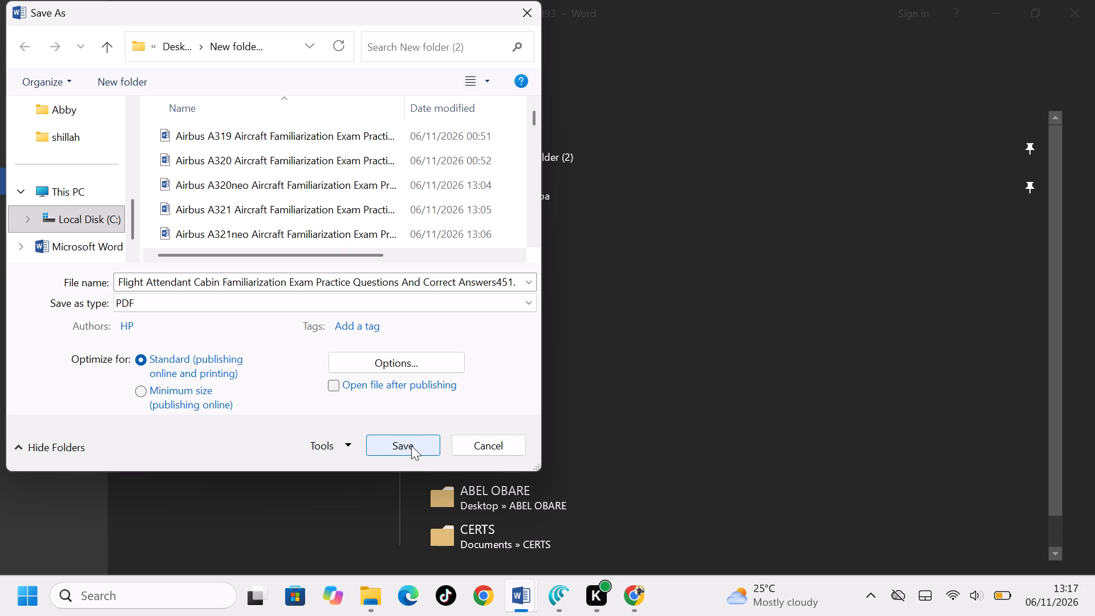
{"action": "left_click", "coordinate": [411, 445]}
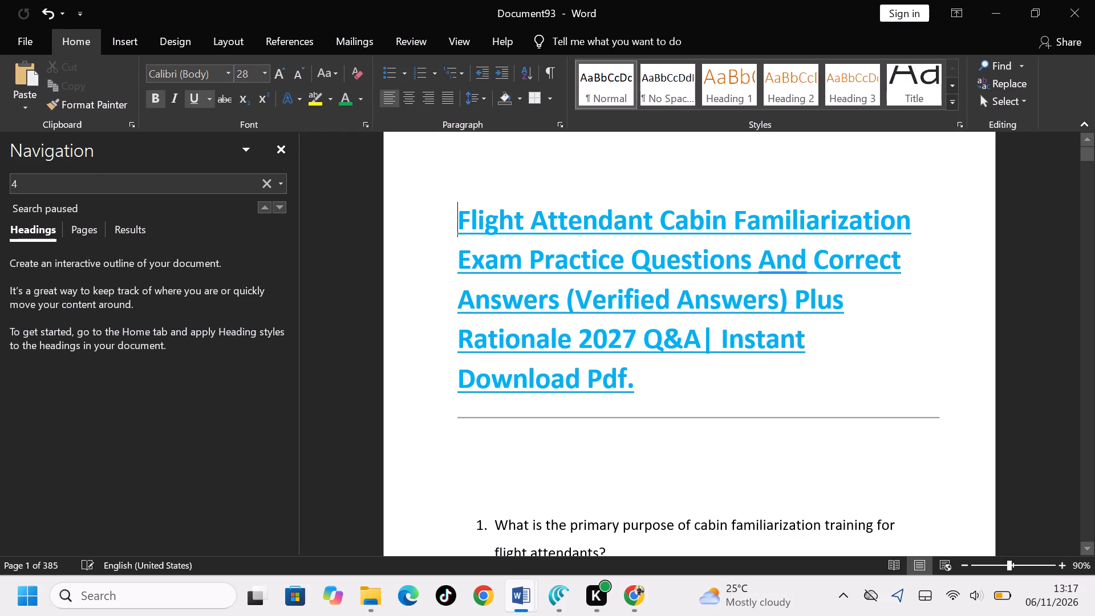
Close the 451 document without saving it, and delete the empty lines above the 452 title in the 441 to 460 document.
{"action": "left_click", "coordinate": [1094, 0]}
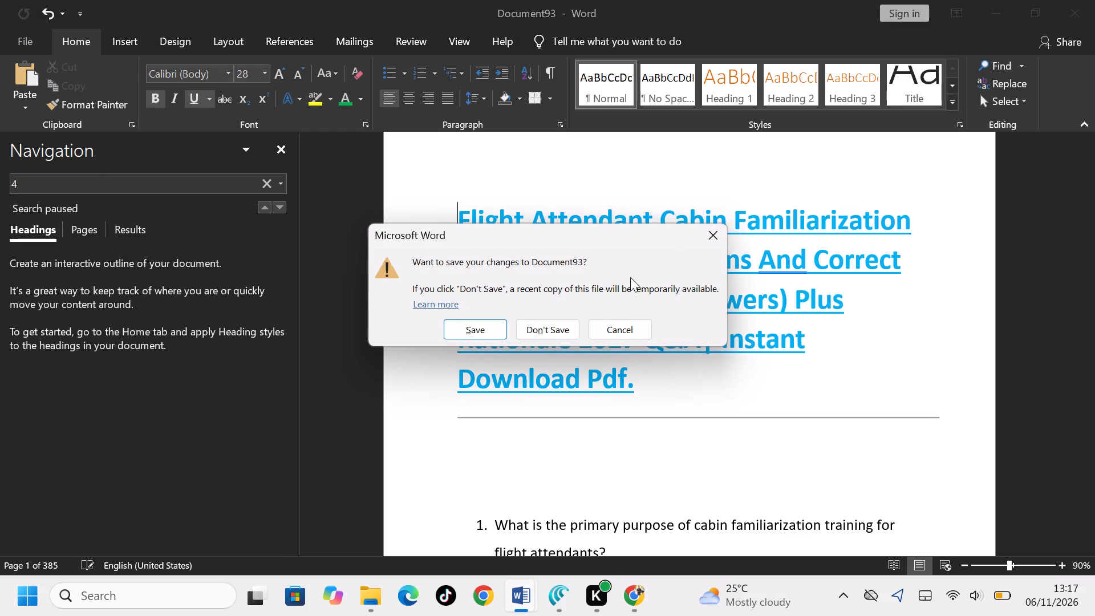
{"action": "left_click", "coordinate": [557, 331]}
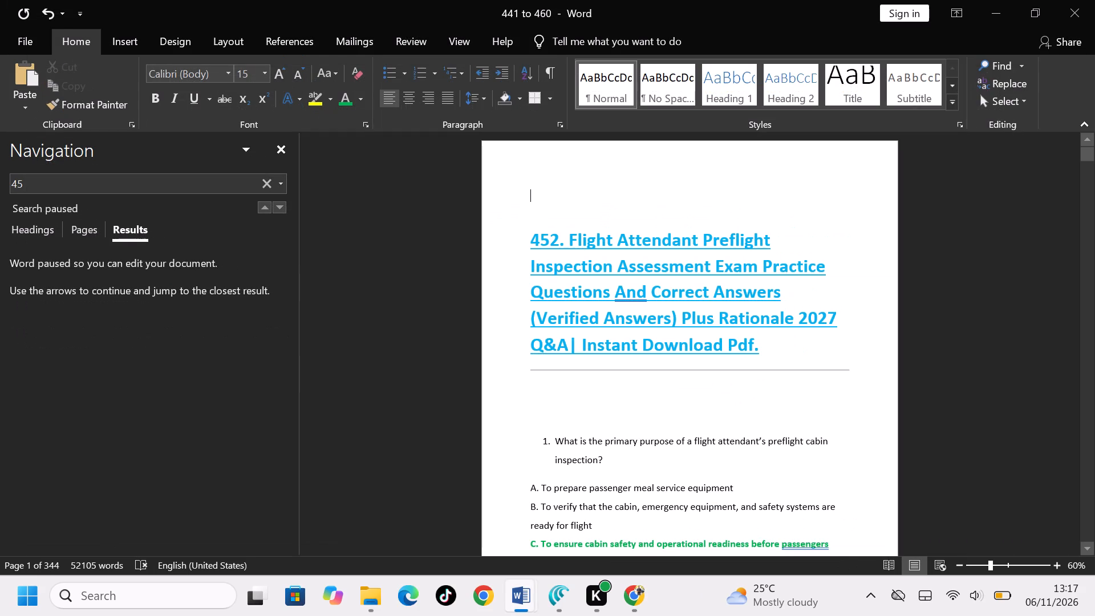
{"action": "key", "text": "BackSpace"}
{"action": "key", "text": "BackSpace"}
{"action": "key", "text": "BackSpace"}
{"action": "key", "text": "Delete"}
{"action": "key", "text": "Delete"}
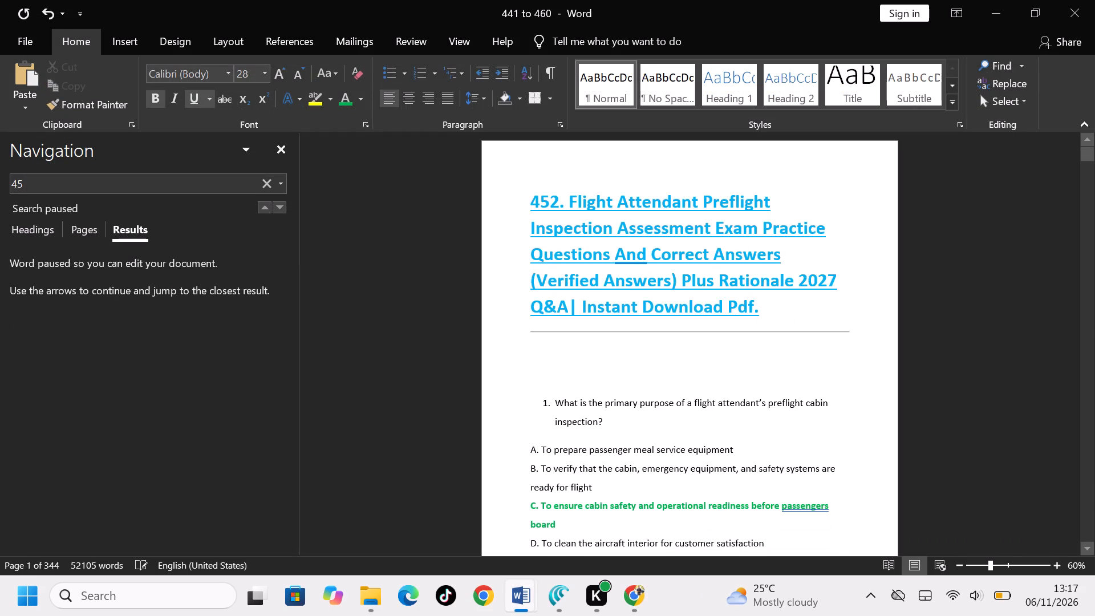
Cut the whole 452 Flight Attendant Preflight Inspection Assessment set, ending just above the 453 title, and paste it into a new blank document.
{"action": "left_click", "coordinate": [287, 207]}
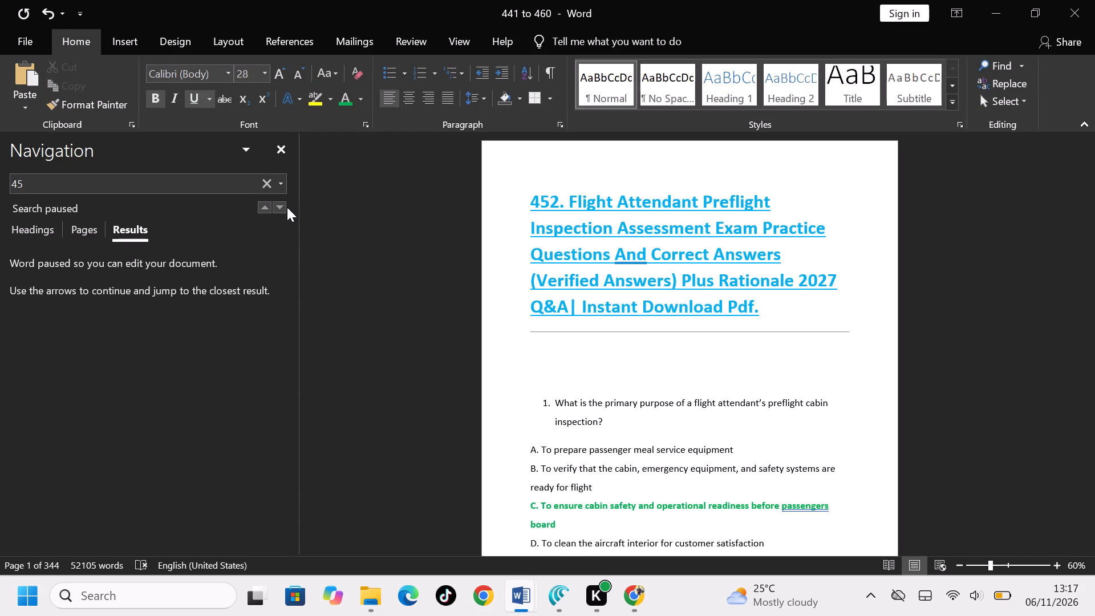
{"action": "left_click", "coordinate": [275, 204]}
{"action": "left_click", "coordinate": [275, 204]}
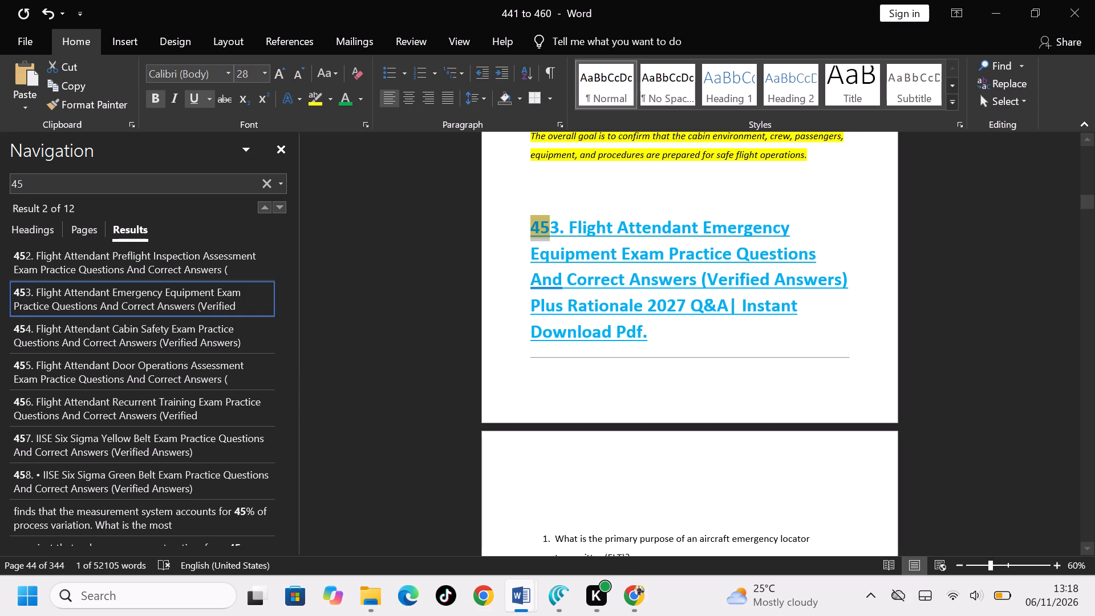
{"action": "scroll", "coordinate": [782, 240], "scroll_direction": "up", "scroll_amount": 1}
{"action": "left_click", "coordinate": [818, 277]}
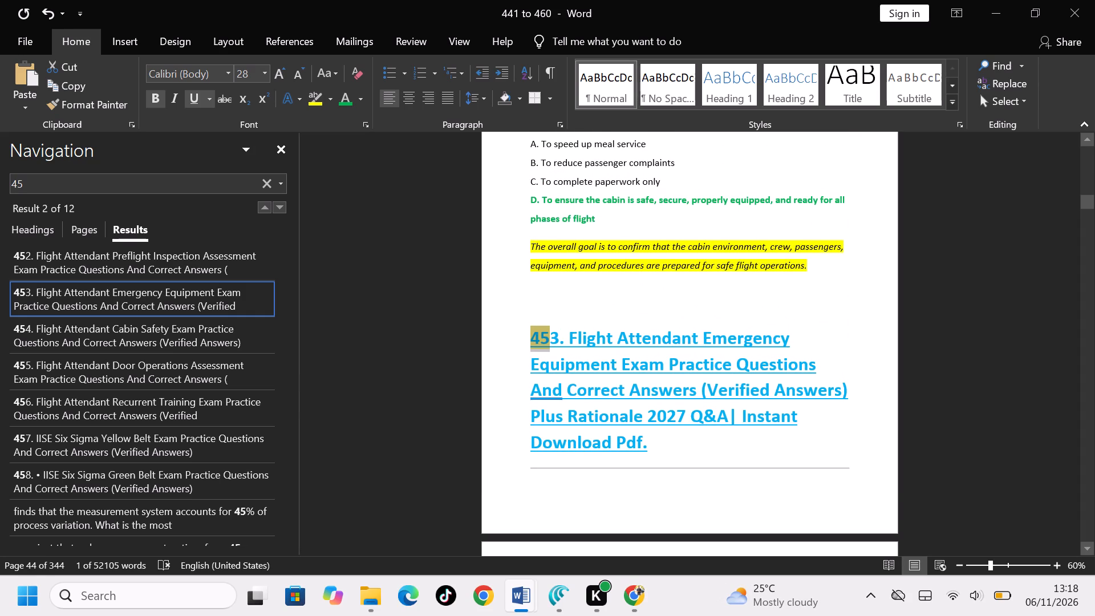
{"action": "left_click_drag", "start_coordinate": [818, 277], "coordinate": [420, 0]}
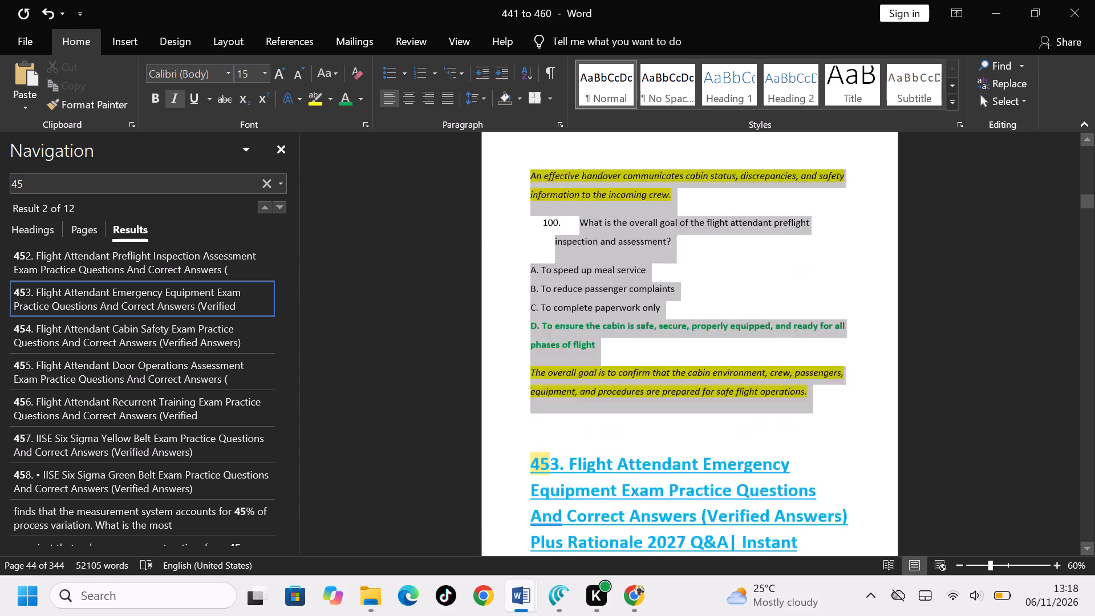
{"action": "left_click_drag", "start_coordinate": [420, 0], "coordinate": [390, 0]}
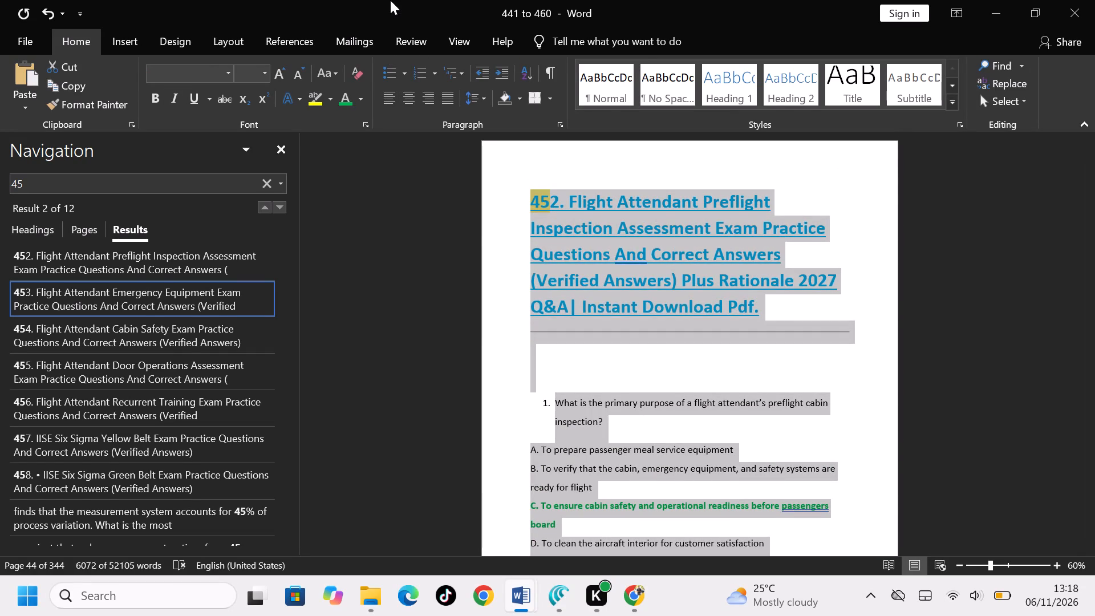
{"action": "key", "text": "ctrl+x"}
{"action": "key", "text": "ctrl+n"}
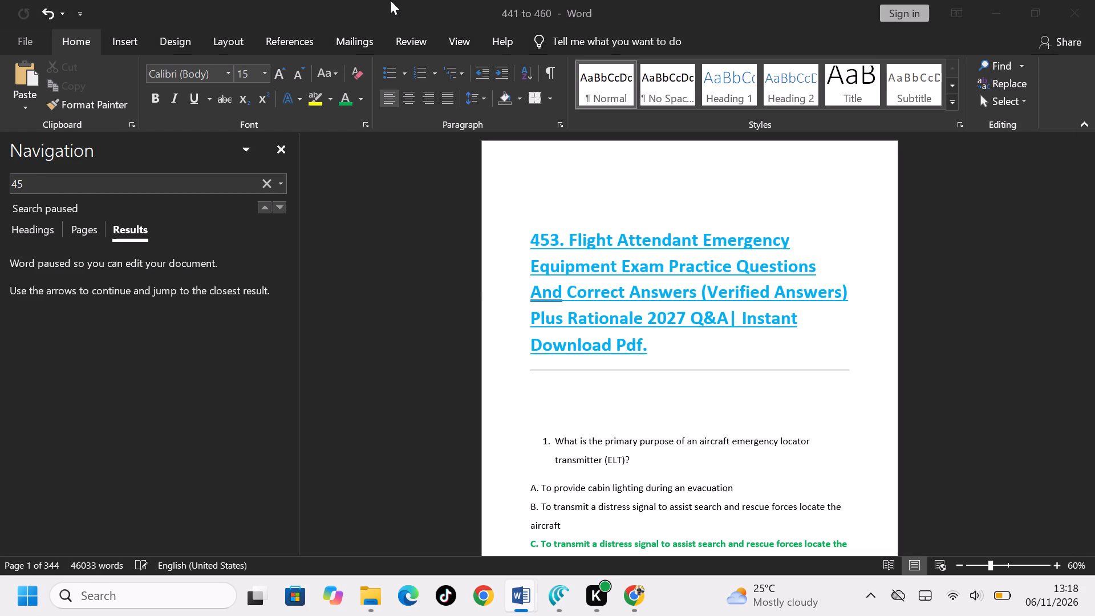
{"action": "key", "text": "ctrl+v"}
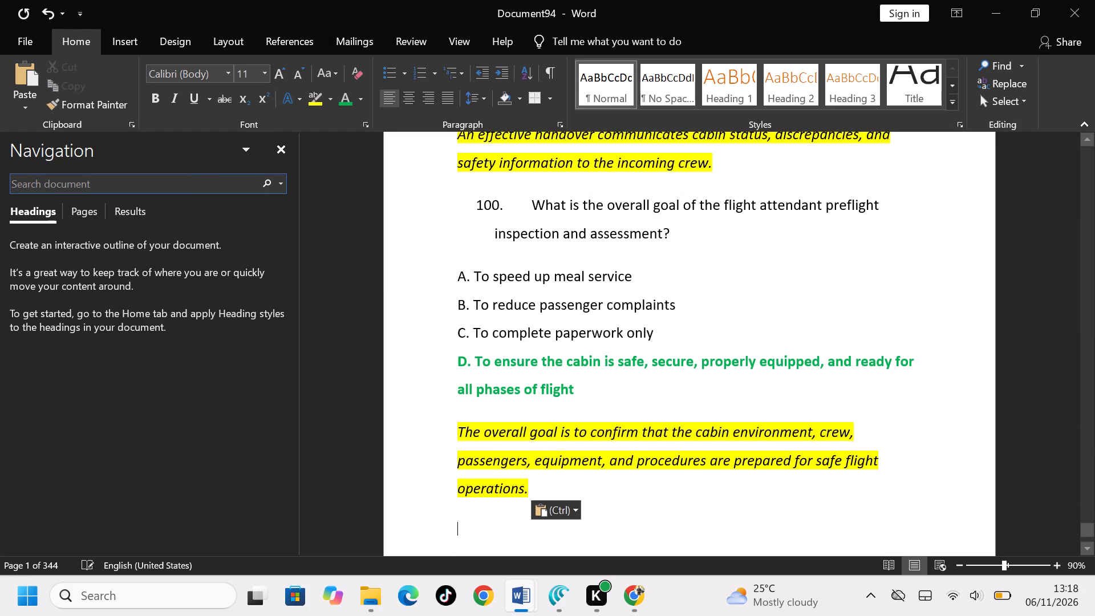
Search the new document for 4 to reach its title, and cut the leading "452." from the Flight Attendant Preflight Inspection Assessment title.
{"action": "left_click", "coordinate": [186, 179]}
{"action": "key", "text": "4"}
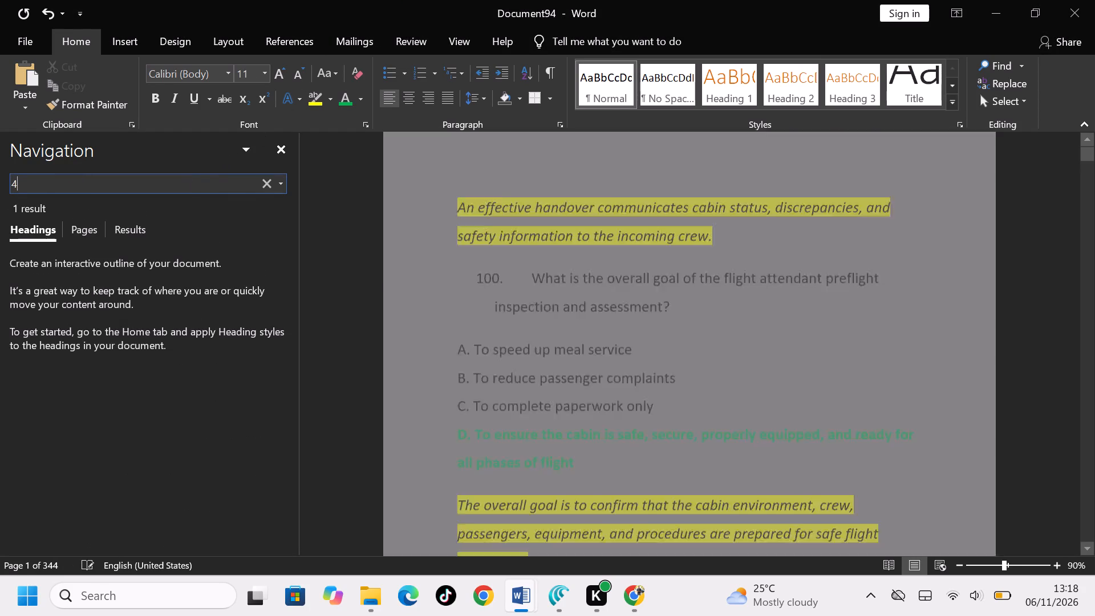
{"action": "left_click", "coordinate": [455, 222]}
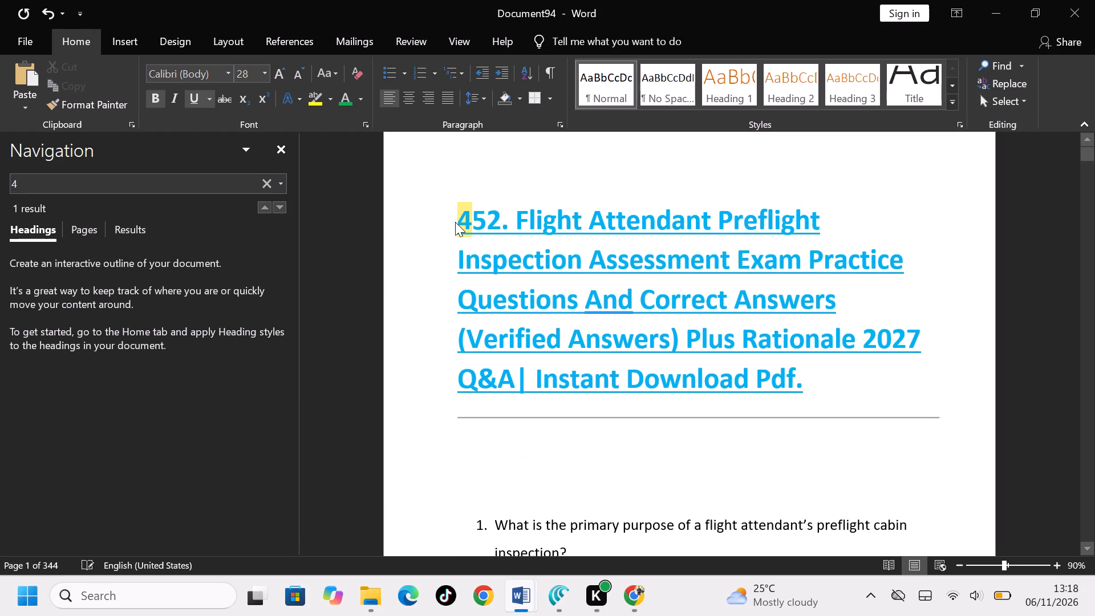
{"action": "left_click_drag", "start_coordinate": [455, 222], "coordinate": [517, 226]}
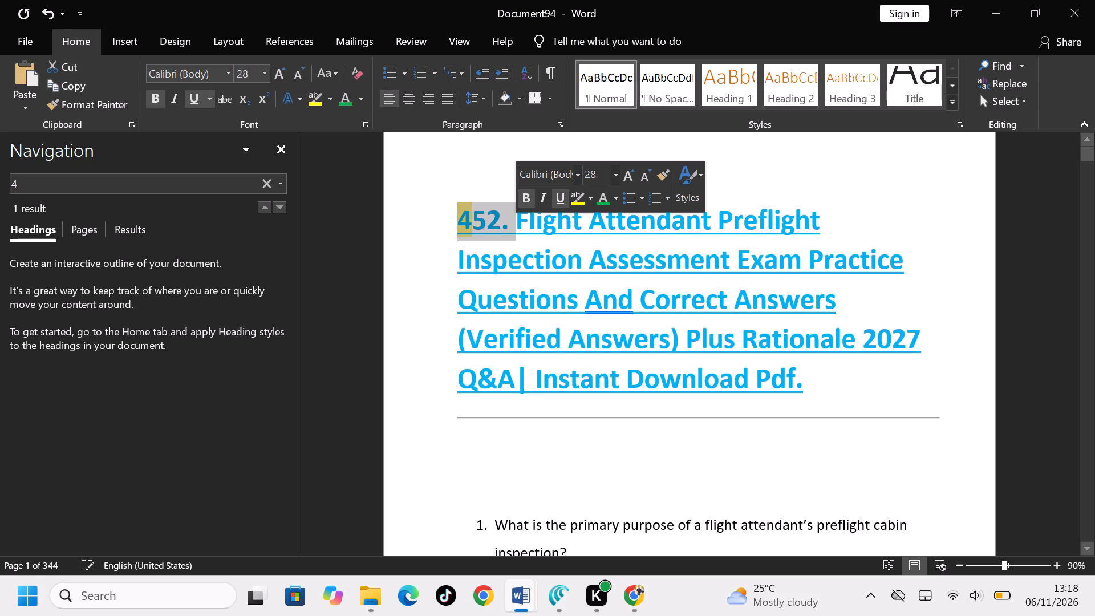
{"action": "key", "text": "ctrl+x"}
Save the document as a PDF in New folder (2), appending the cut "452." to the end of the suggested file name.
{"action": "key", "text": "ctrl+s"}
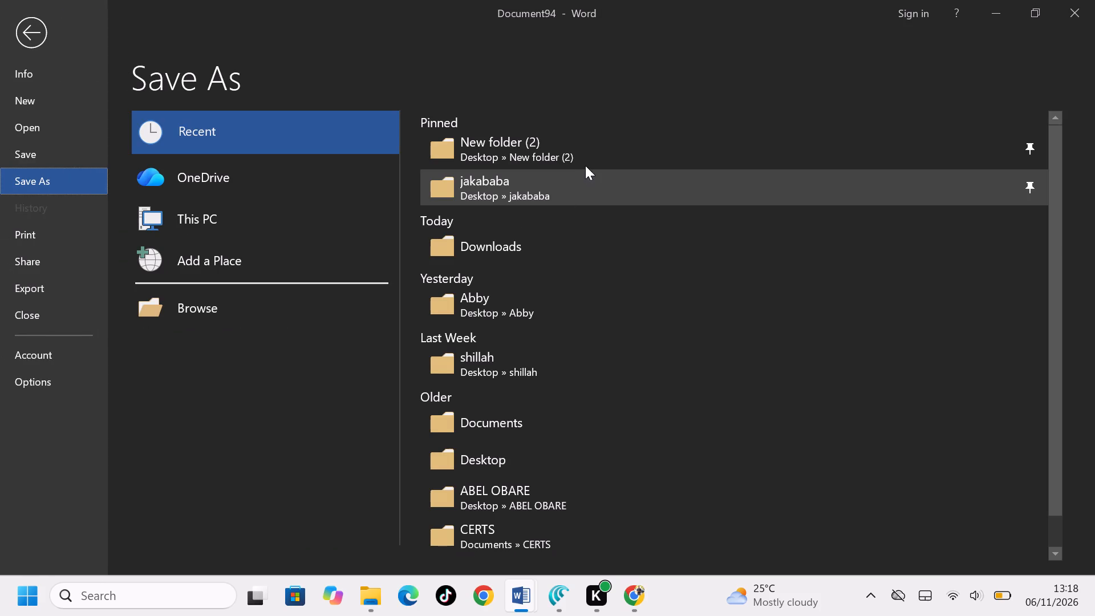
{"action": "double_click", "coordinate": [586, 165]}
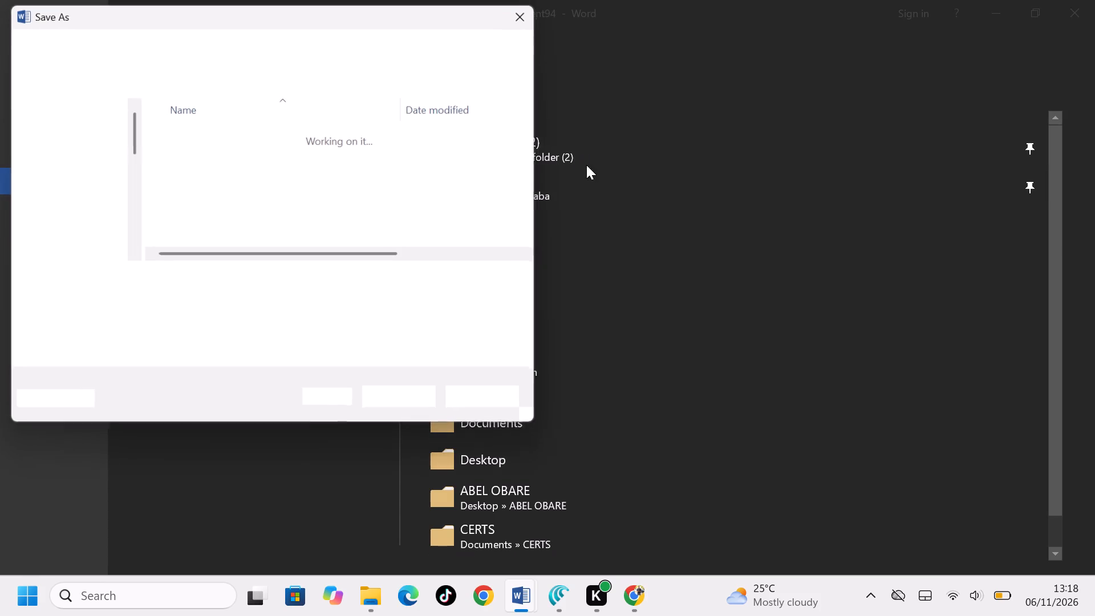
{"action": "key", "text": "Right"}
{"action": "key", "text": "ctrl+v"}
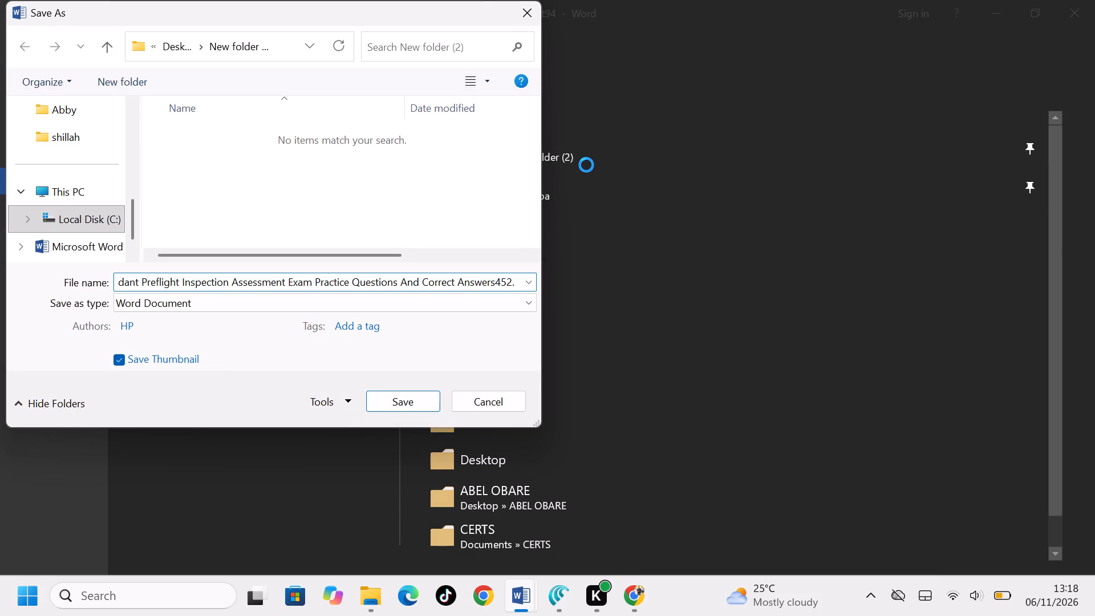
{"action": "left_click", "coordinate": [489, 303]}
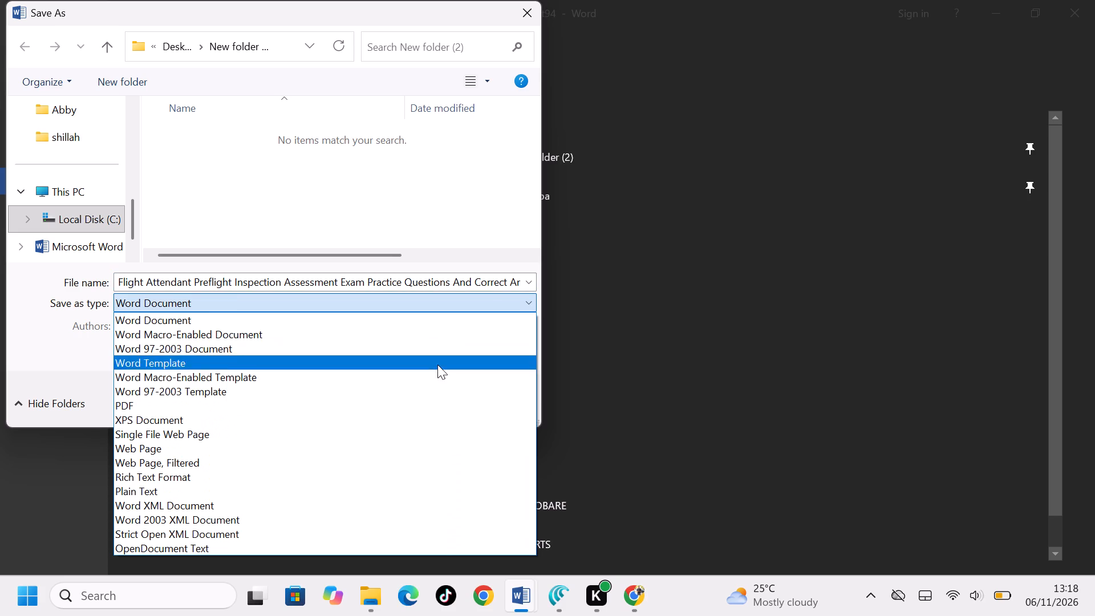
{"action": "left_click", "coordinate": [416, 402]}
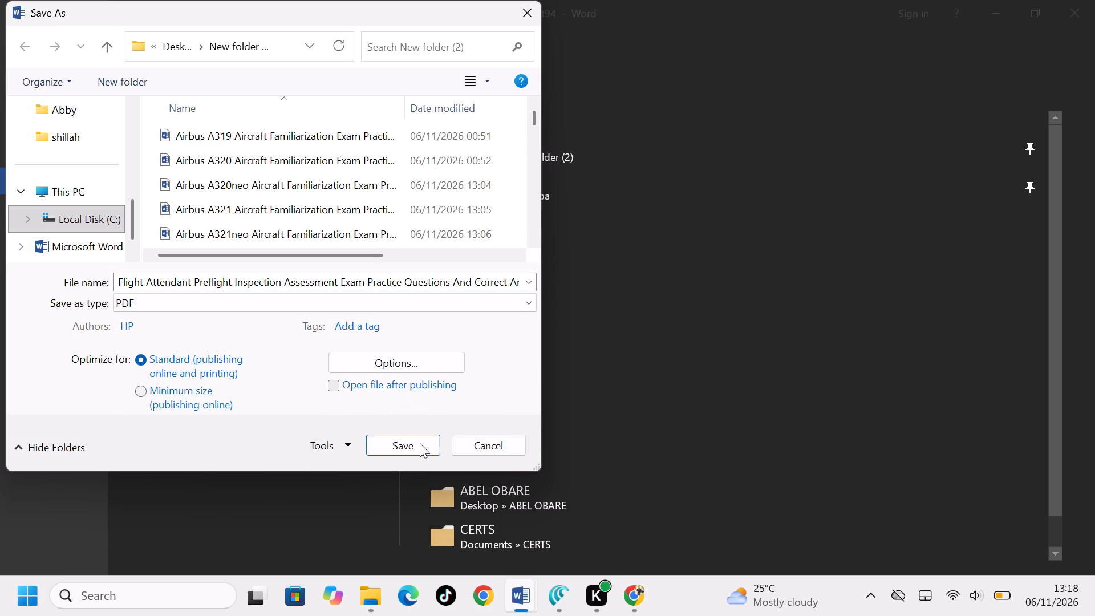
{"action": "left_click", "coordinate": [417, 443]}
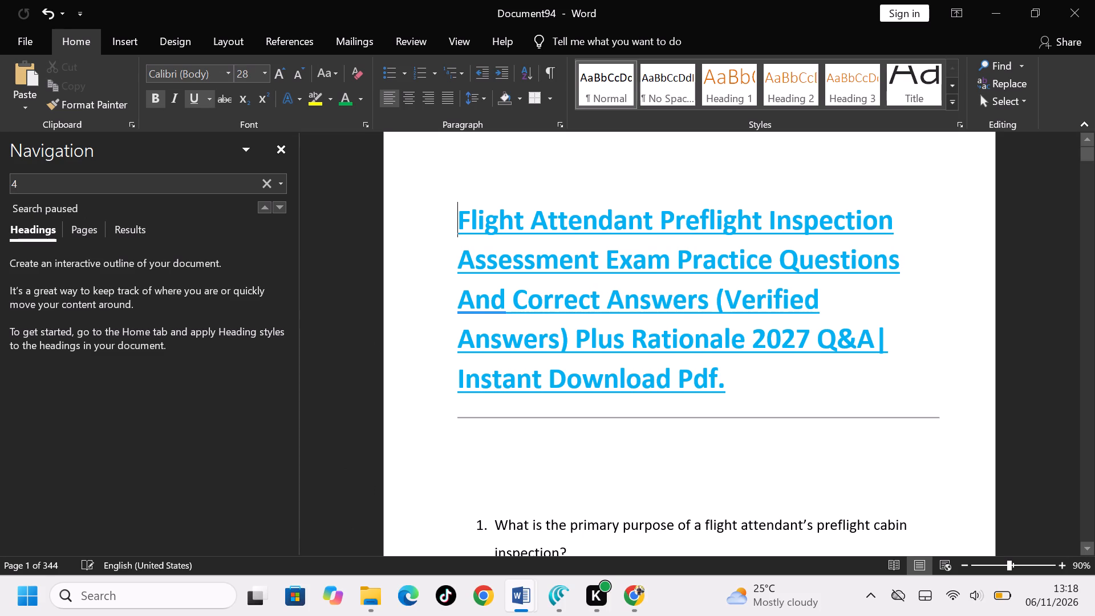
Close the 452 document without saving it, and delete the empty lines above the 453 title in the 441 to 460 document.
{"action": "left_click", "coordinate": [1089, 1]}
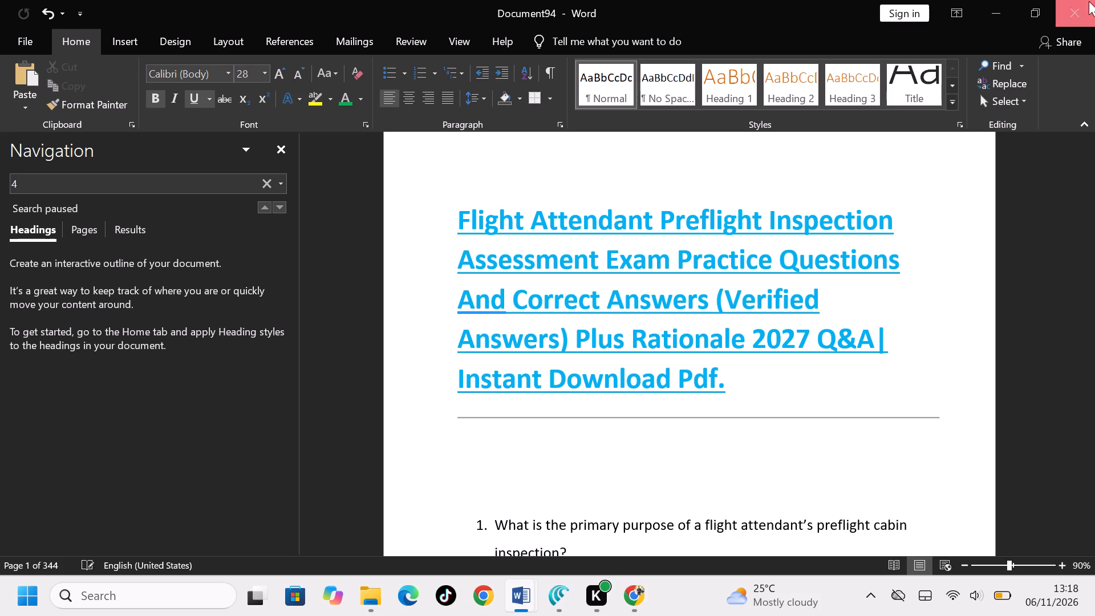
{"action": "left_click", "coordinate": [560, 323]}
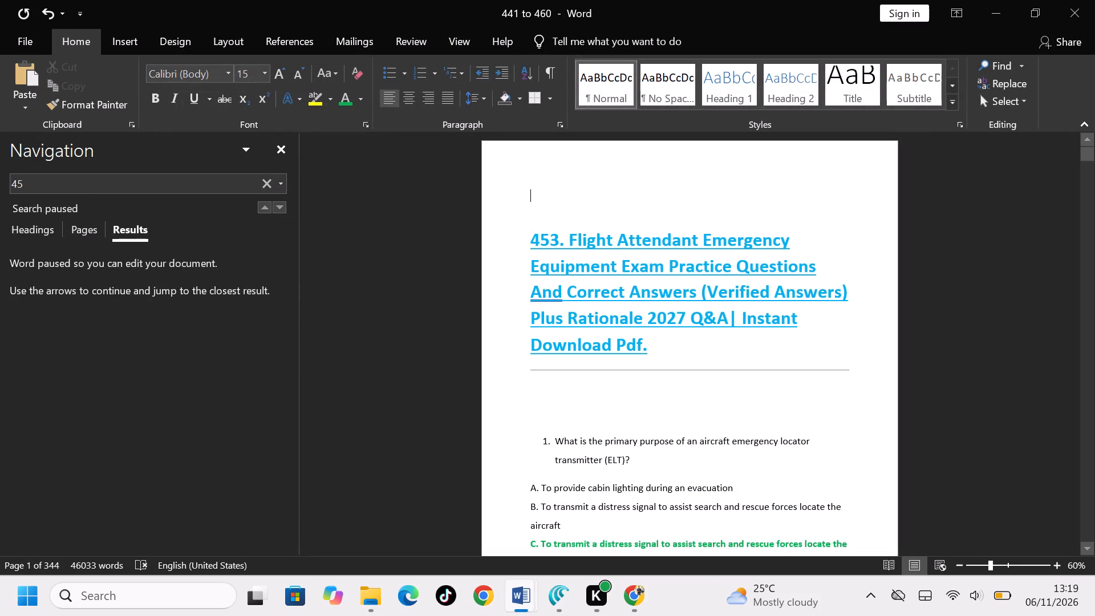
{"action": "key", "text": "Delete"}
{"action": "key", "text": "Delete"}
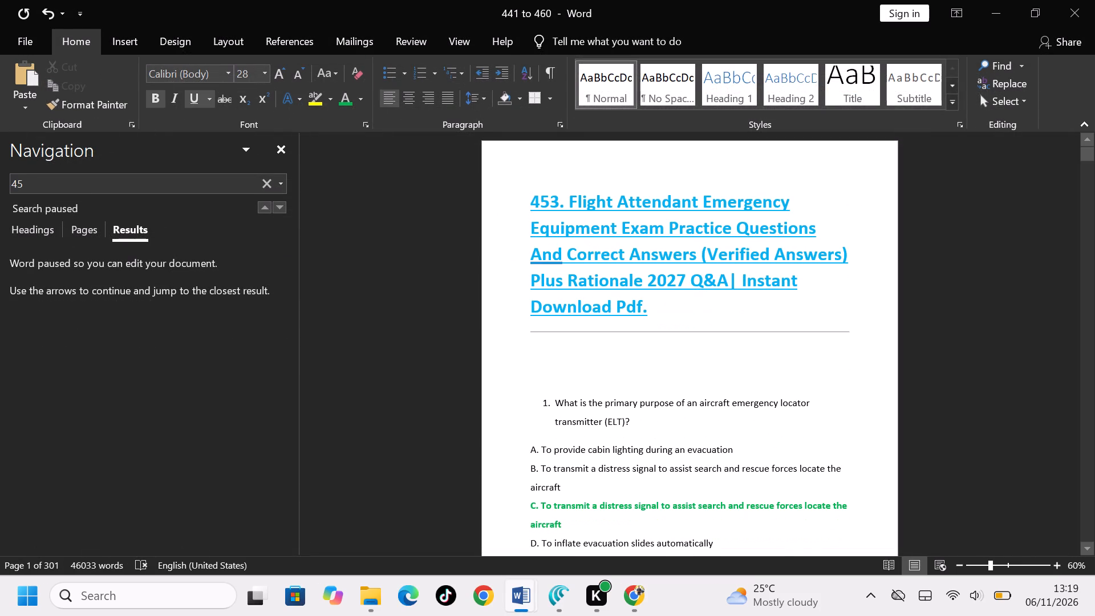
Cut the whole 453 Flight Attendant Emergency Equipment set, ending just above the 454 title, and paste it into a new blank document.
{"action": "left_click", "coordinate": [277, 210]}
{"action": "left_click", "coordinate": [277, 210]}
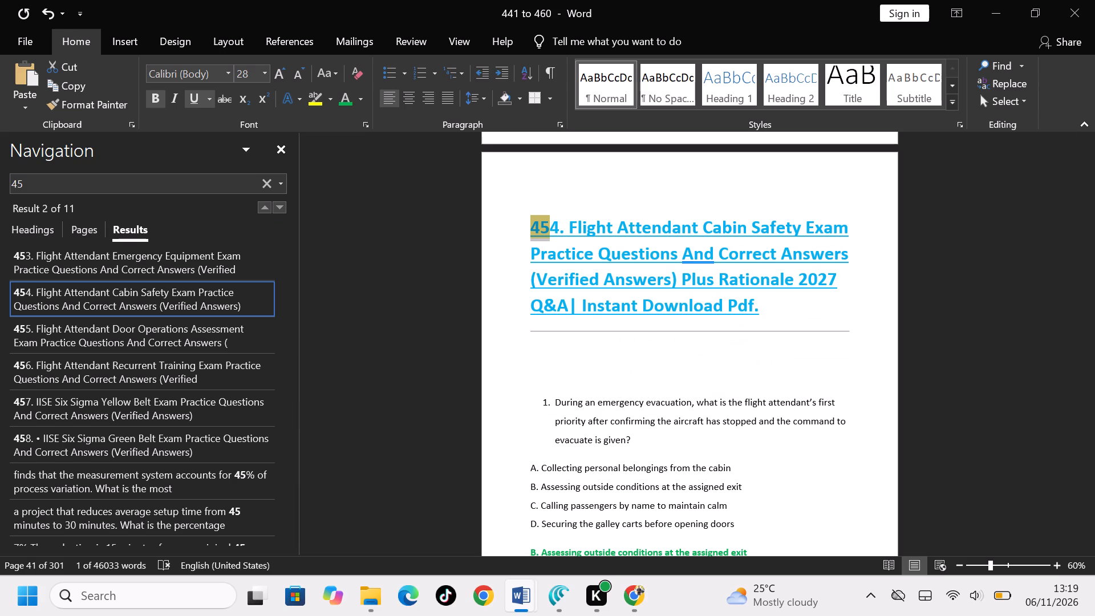
{"action": "left_click", "coordinate": [590, 212]}
{"action": "scroll", "coordinate": [605, 202], "scroll_direction": "up", "scroll_amount": 1}
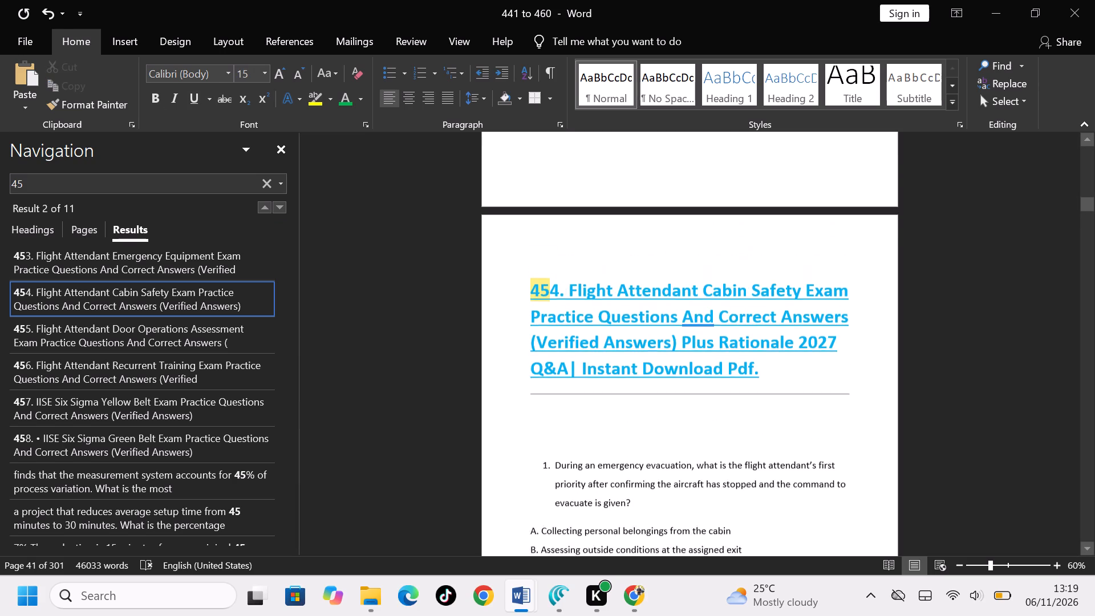
{"action": "scroll", "coordinate": [605, 202], "scroll_direction": "up", "scroll_amount": 2}
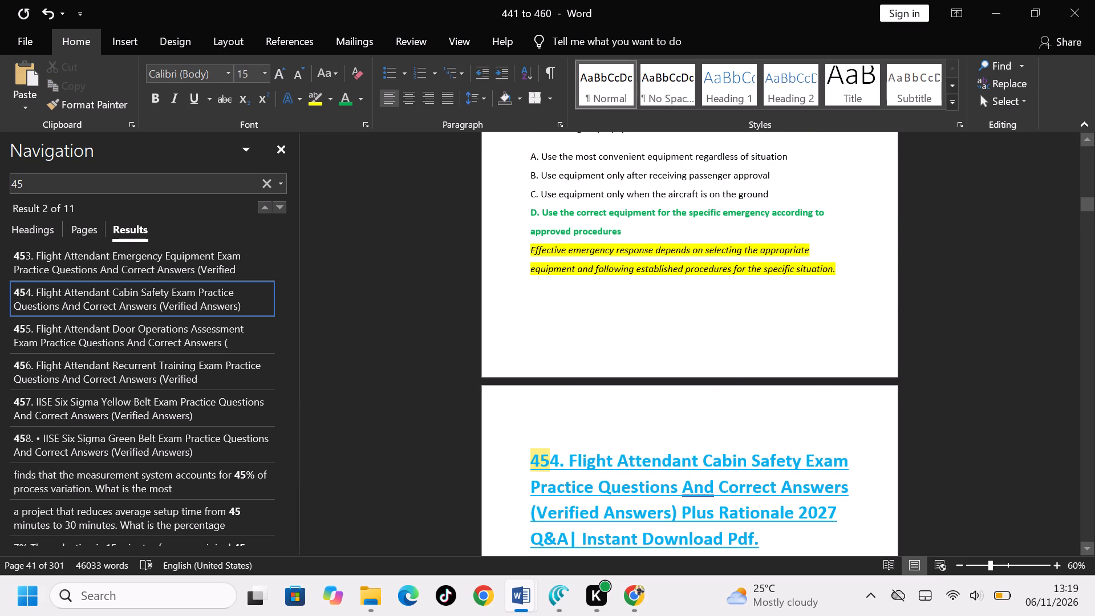
{"action": "left_click", "coordinate": [854, 277]}
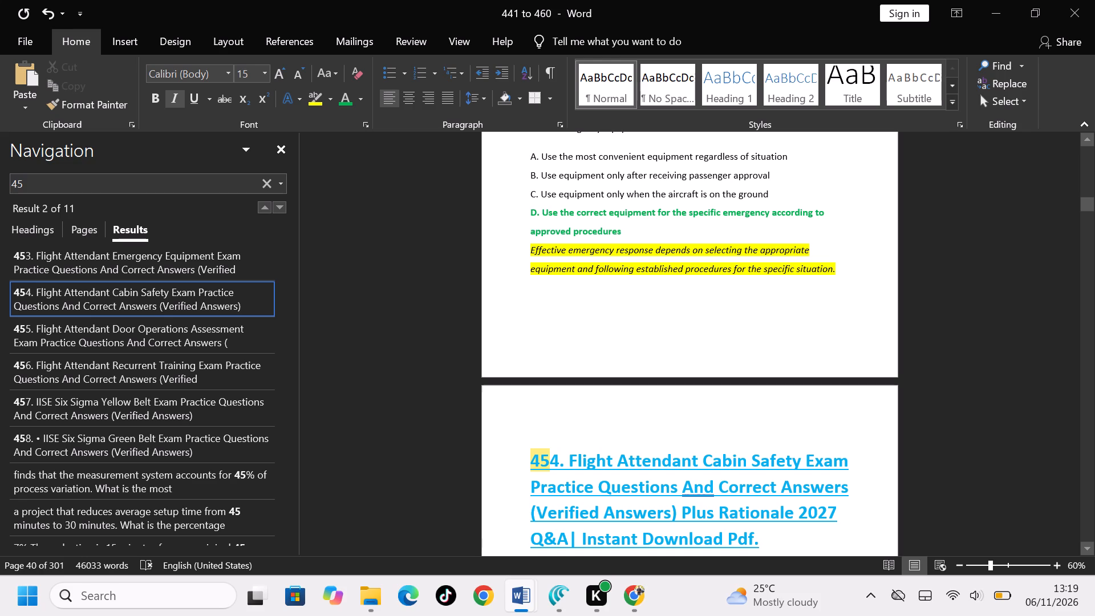
{"action": "left_click_drag", "start_coordinate": [854, 277], "coordinate": [370, 0]}
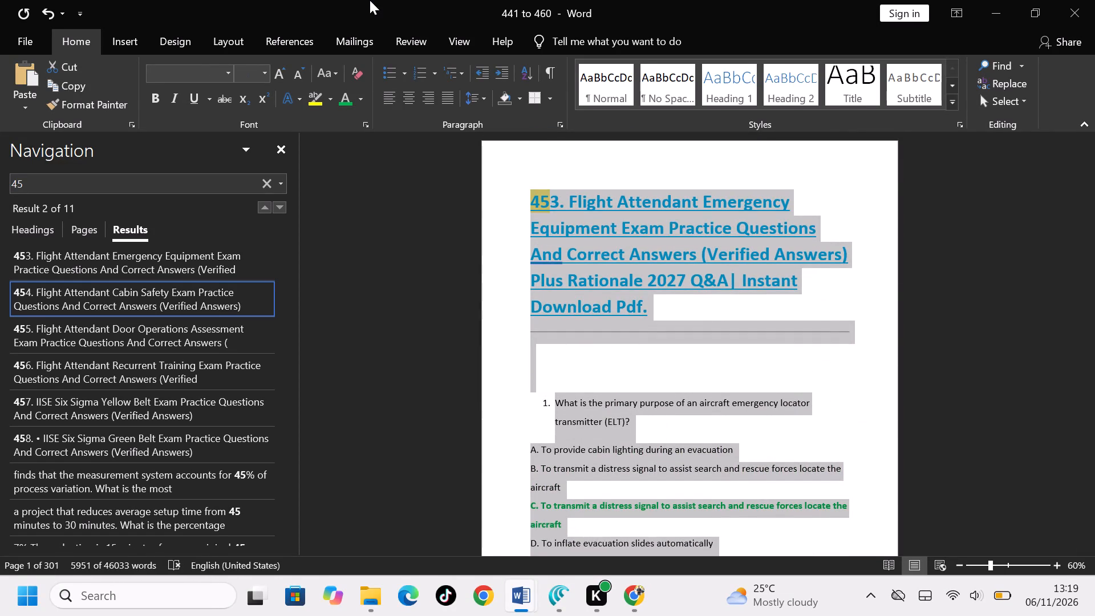
{"action": "key", "text": "ctrl+x"}
{"action": "key", "text": "ctrl+n"}
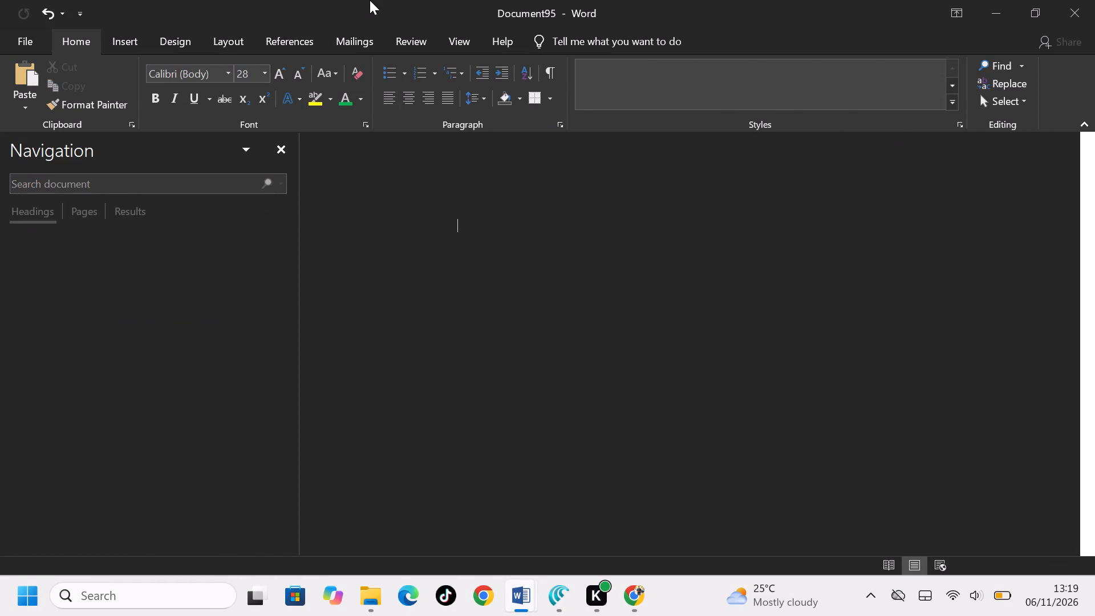
{"action": "key", "text": "ctrl+v"}
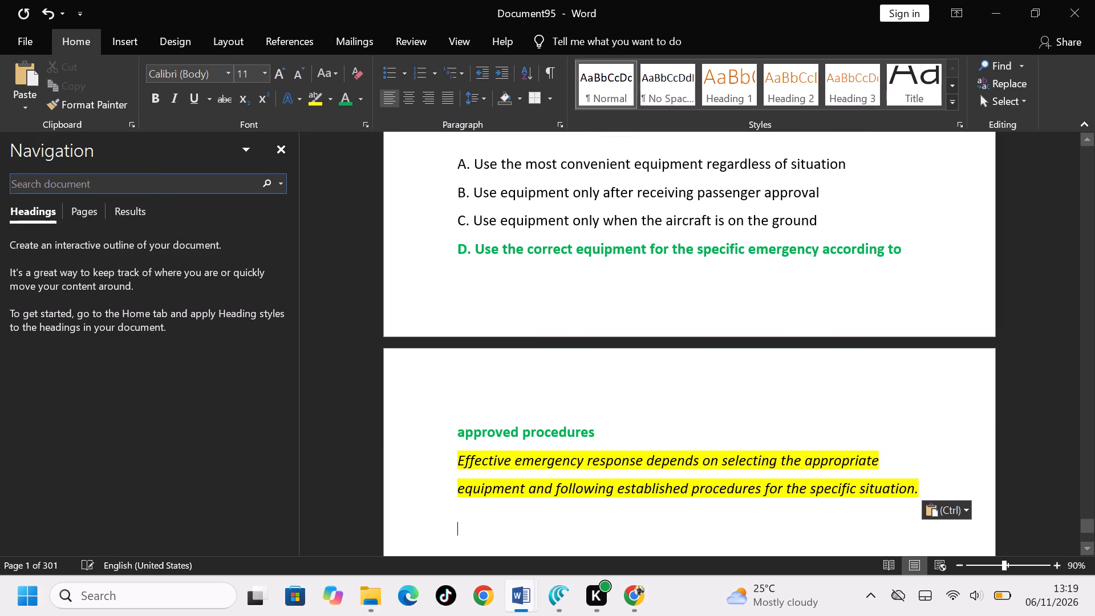
Search the new document for 4 to reach its title, and cut the leading "453." from the Flight Attendant Emergency Equipment title.
{"action": "left_click", "coordinate": [155, 180]}
{"action": "key", "text": "4"}
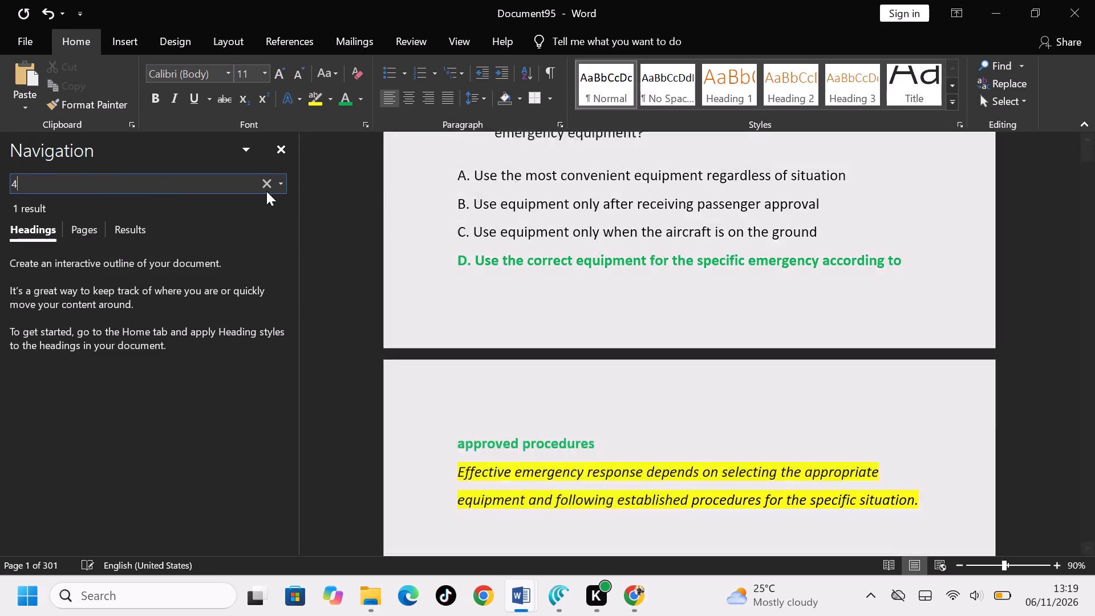
{"action": "left_click", "coordinate": [452, 216]}
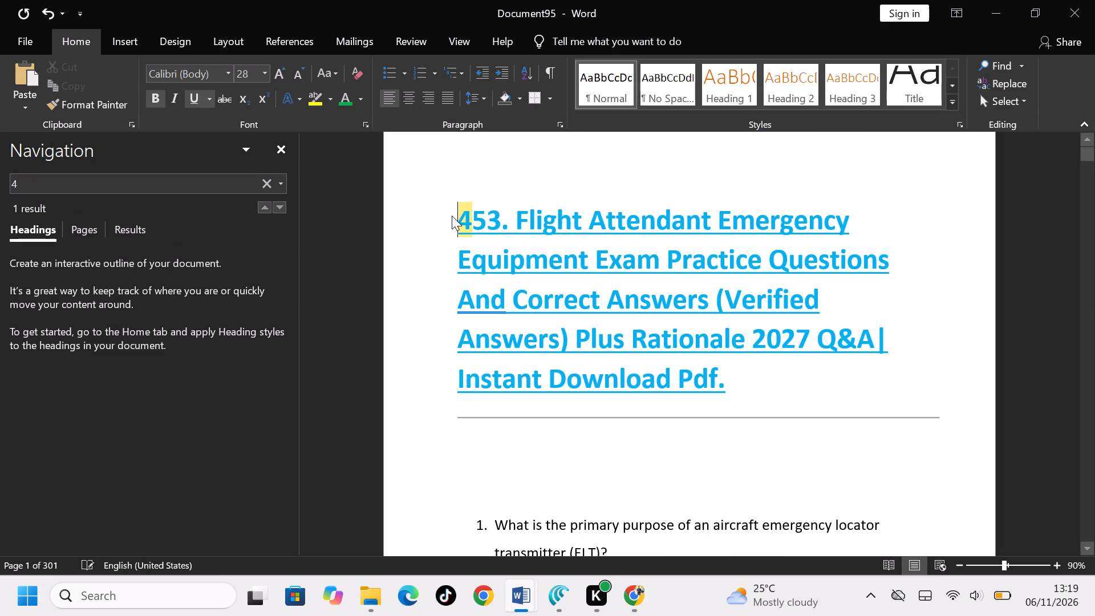
{"action": "left_click_drag", "start_coordinate": [452, 216], "coordinate": [508, 240]}
{"action": "key", "text": "ctrl+x"}
Save the Flight Attendant Emergency Equipment document as a PDF in New folder (2), appending the cut "453." to the suggested file name.
{"action": "key", "text": "ctrl+s"}
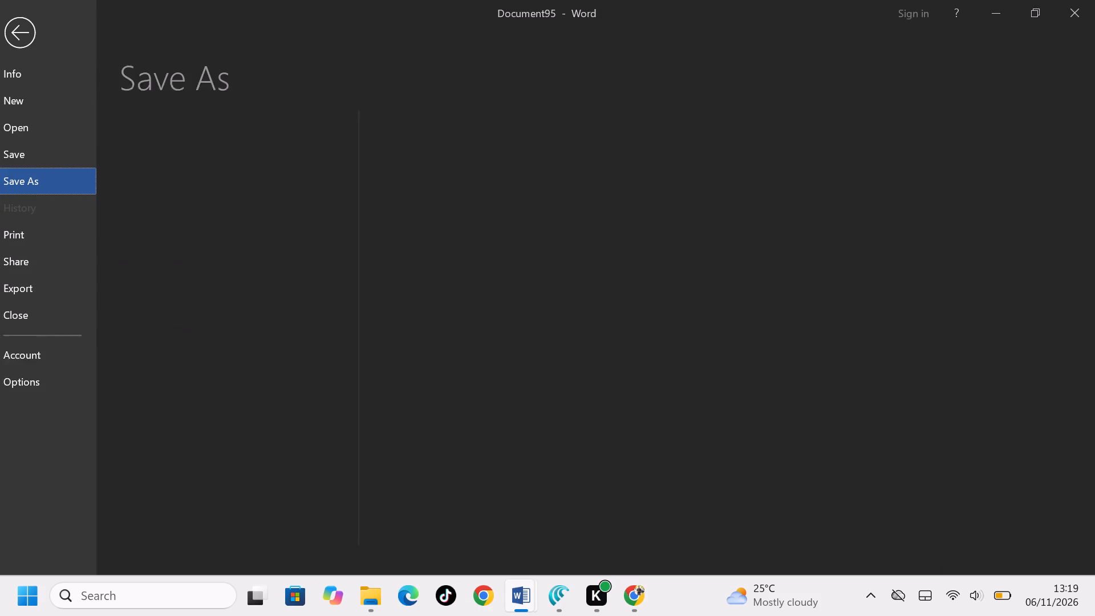
{"action": "double_click", "coordinate": [559, 152]}
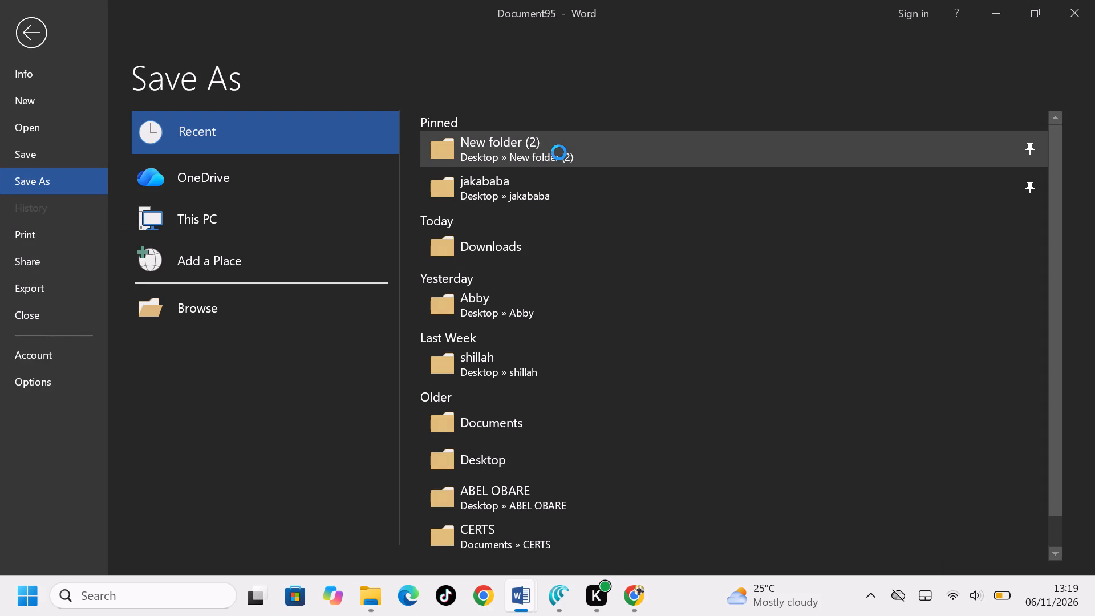
{"action": "key", "text": "Right"}
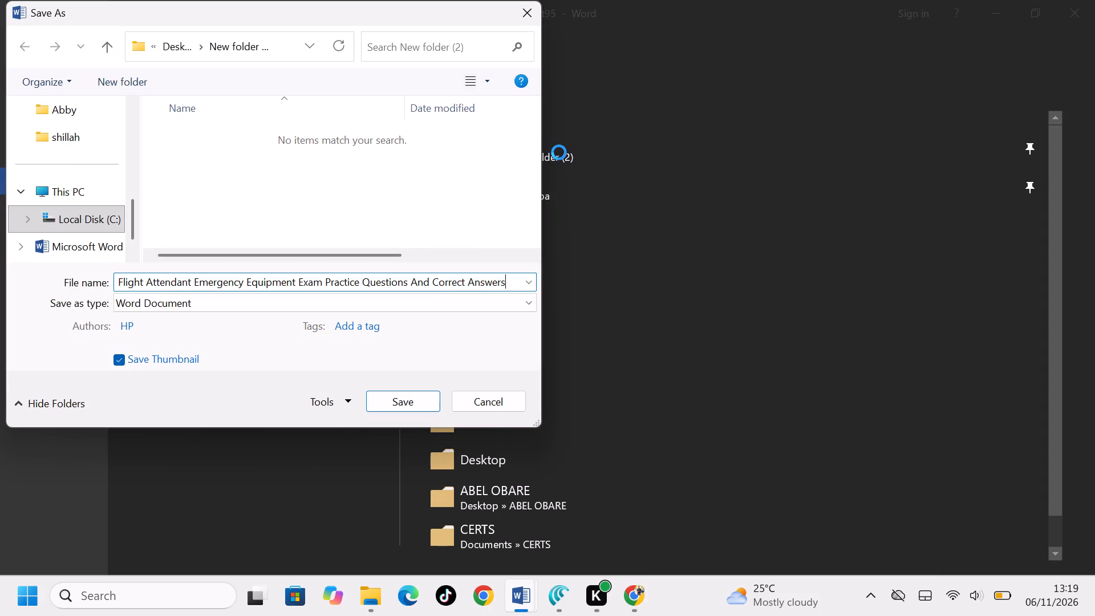
{"action": "key", "text": "ctrl+v"}
{"action": "left_click", "coordinate": [493, 306]}
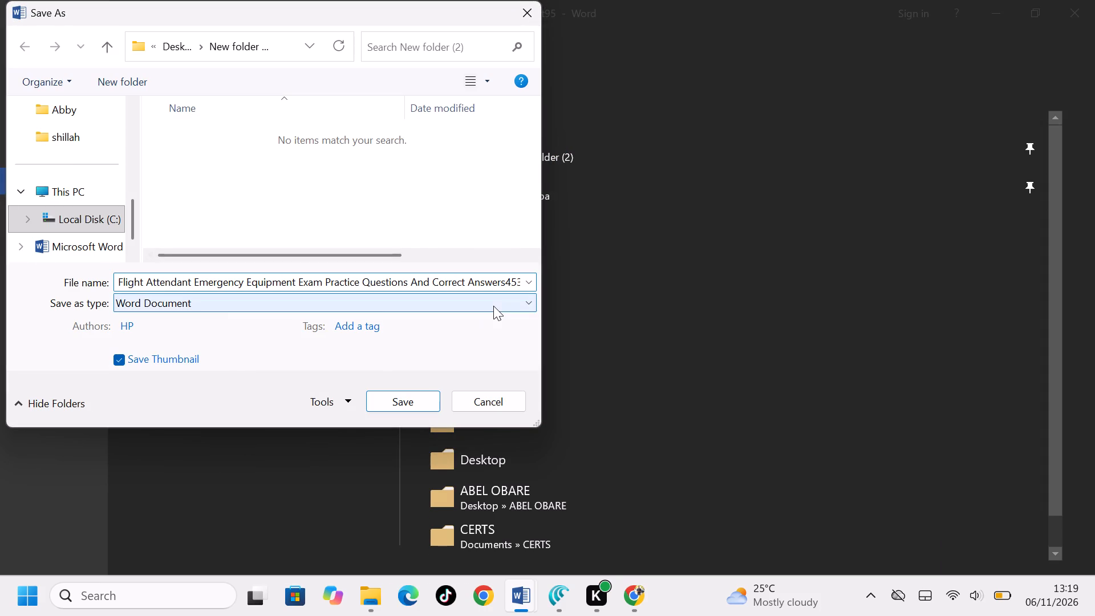
{"action": "left_click", "coordinate": [443, 409]}
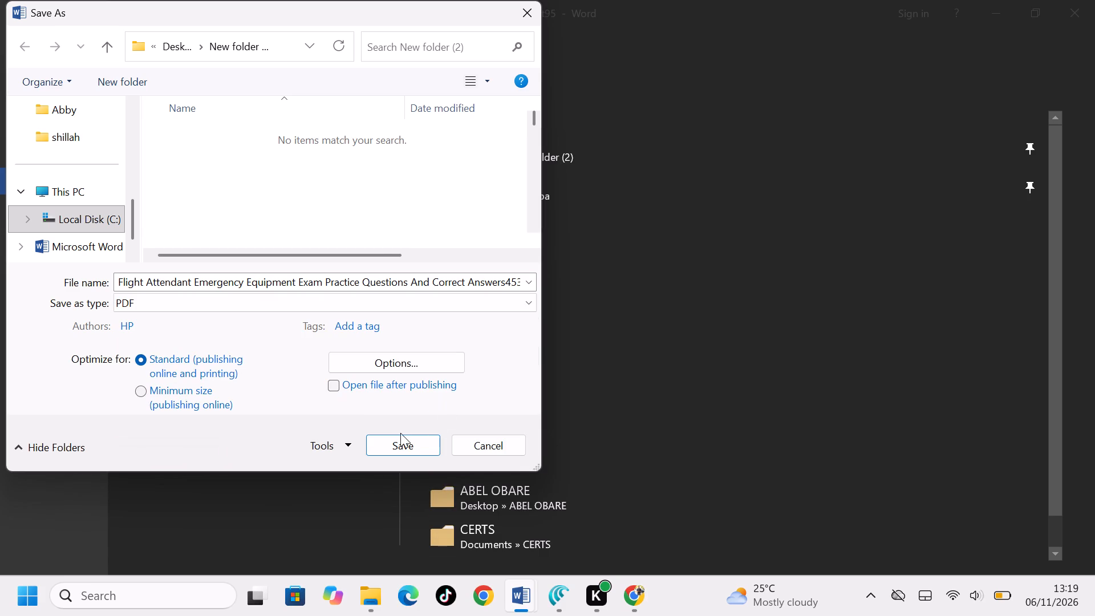
{"action": "left_click", "coordinate": [394, 439]}
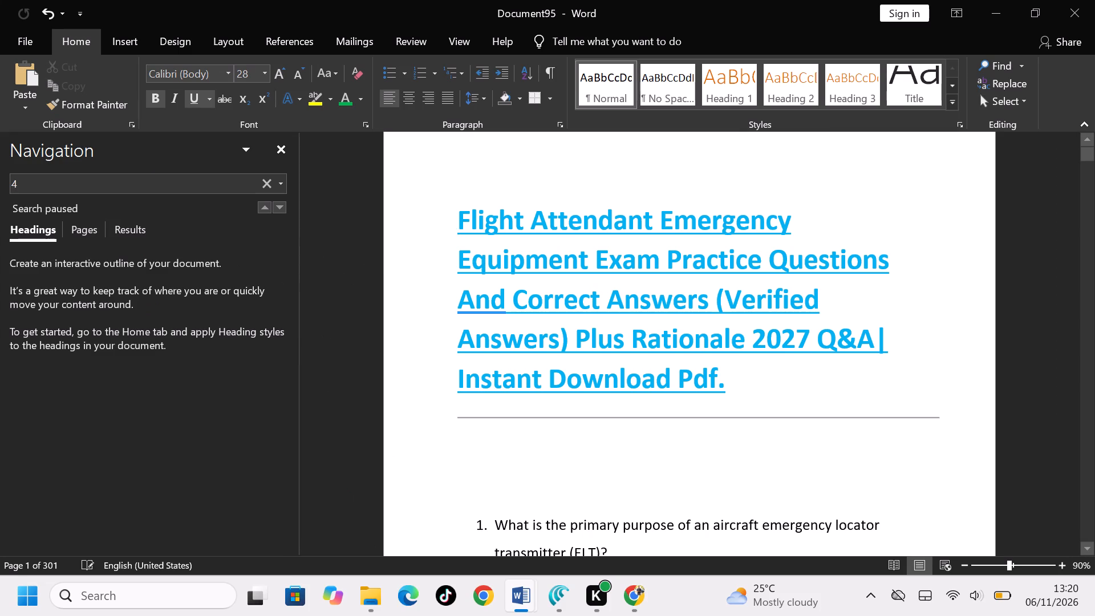
Close the 453 document without saving it, and delete the empty lines above the 454 title in the 441 to 460 document.
{"action": "left_click", "coordinate": [1094, 0]}
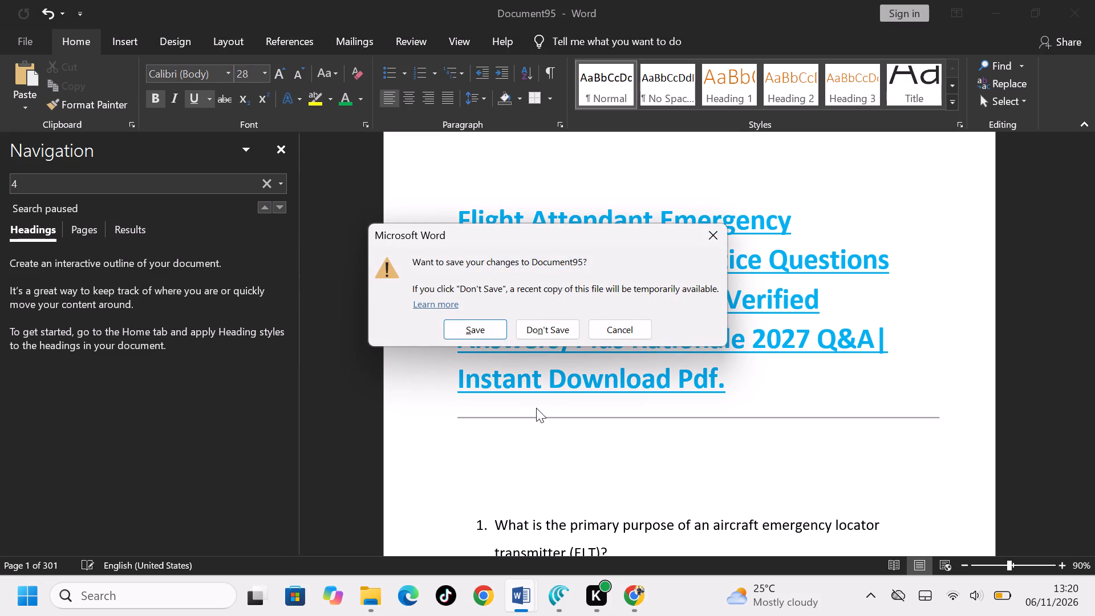
{"action": "left_click", "coordinate": [569, 323]}
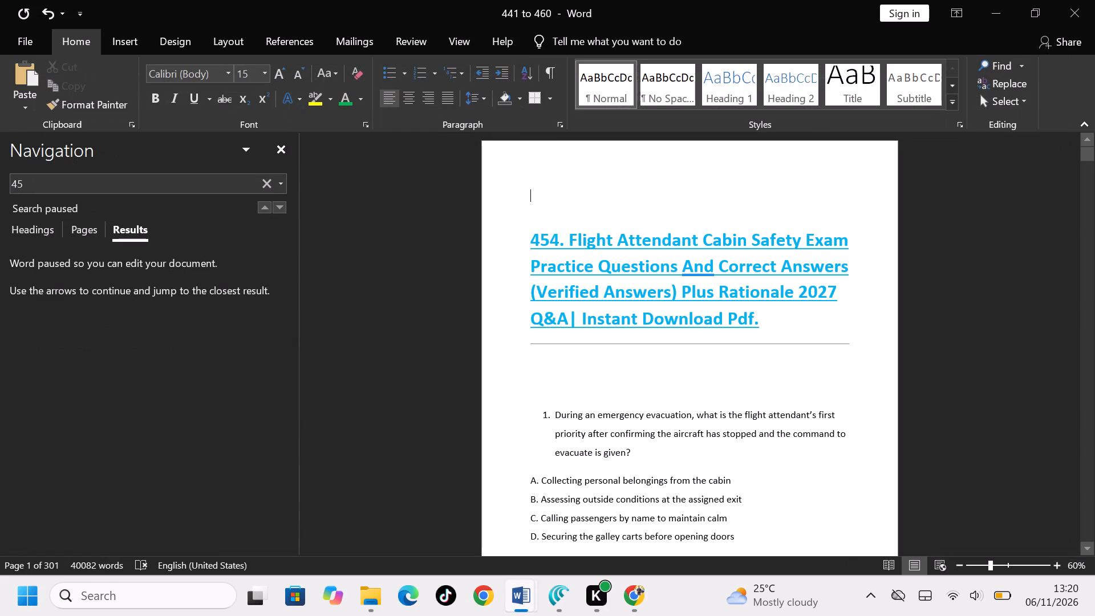
{"action": "key", "text": "Delete"}
{"action": "key", "text": "Delete"}
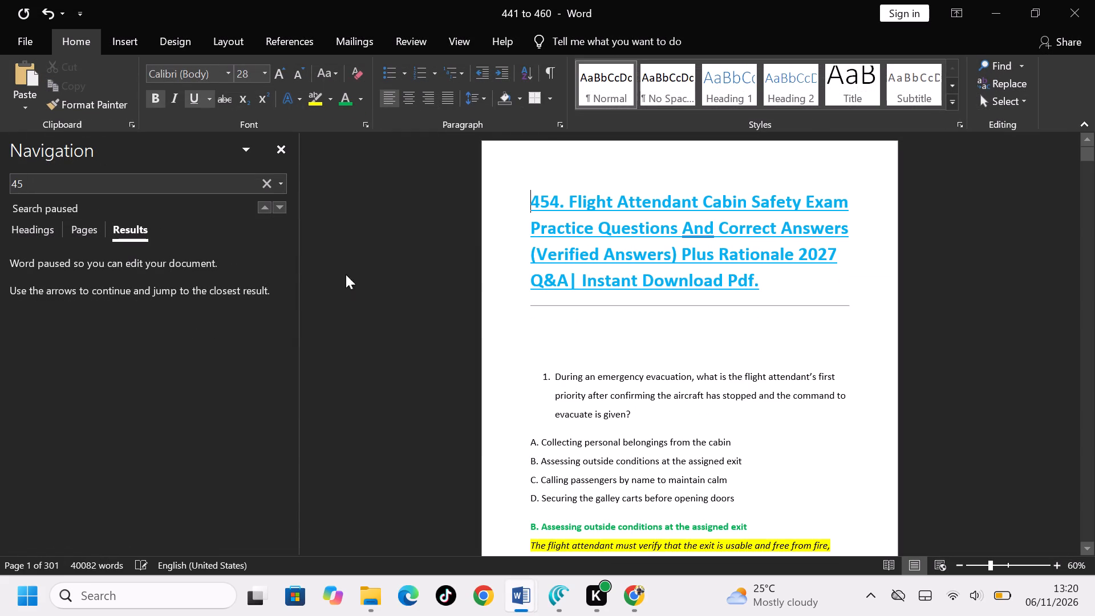
Go through the matches for 45 to the 455 Flight Attendant Door Operations title, showing the end of the 454 set.
{"action": "left_click", "coordinate": [281, 208]}
{"action": "left_click", "coordinate": [281, 208]}
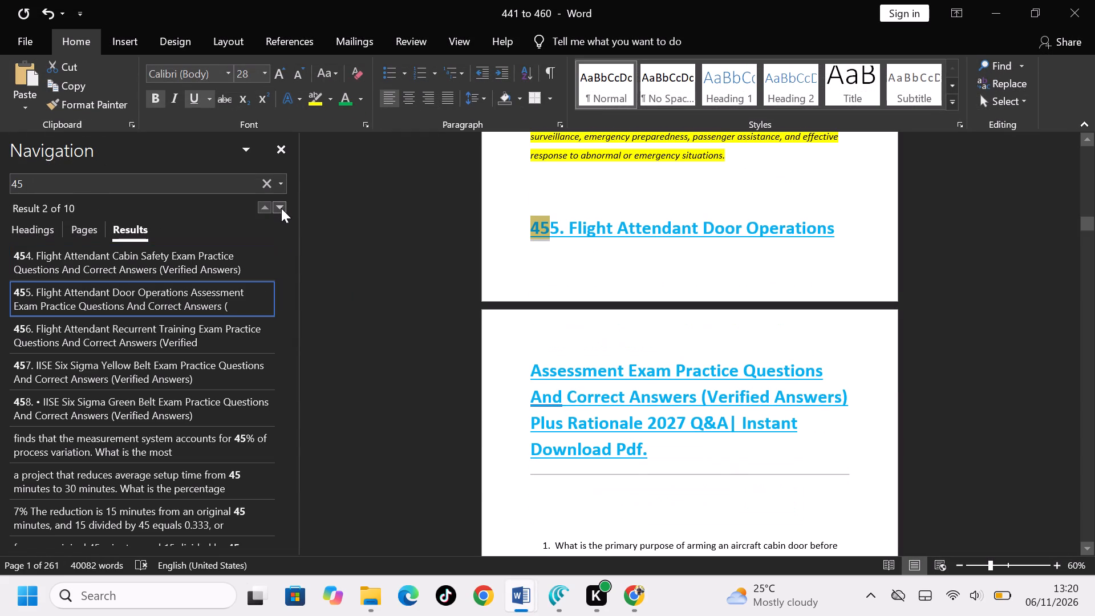
{"action": "scroll", "coordinate": [614, 311], "scroll_direction": "up", "scroll_amount": 3}
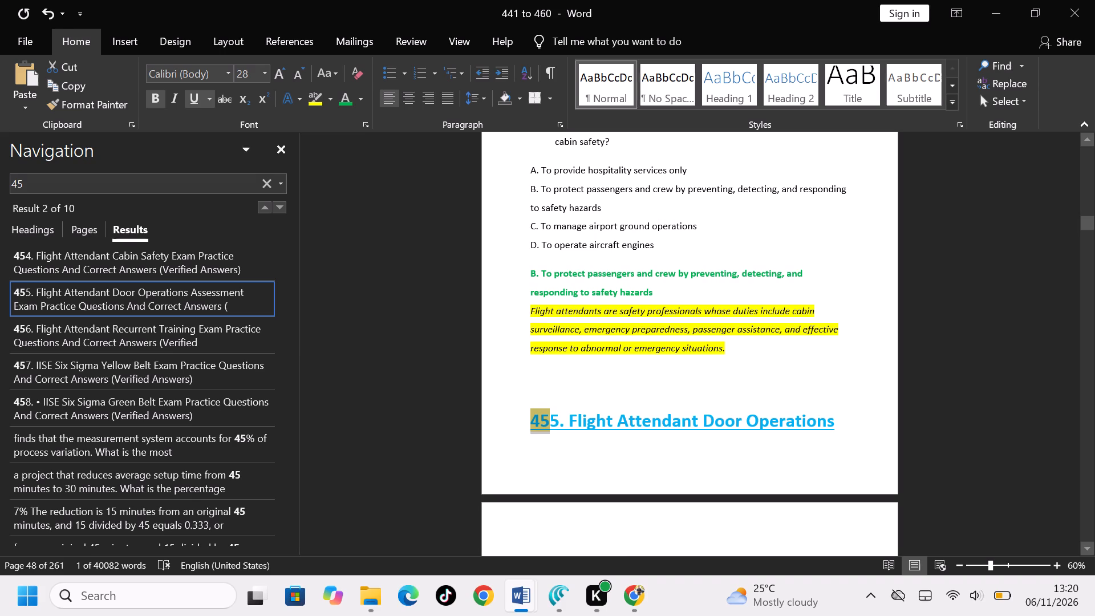
Raise the system volume to about half and the screen brightness to about 70 percent, and return to the document.
{"action": "left_click", "coordinate": [962, 597]}
{"action": "left_click", "coordinate": [962, 597]}
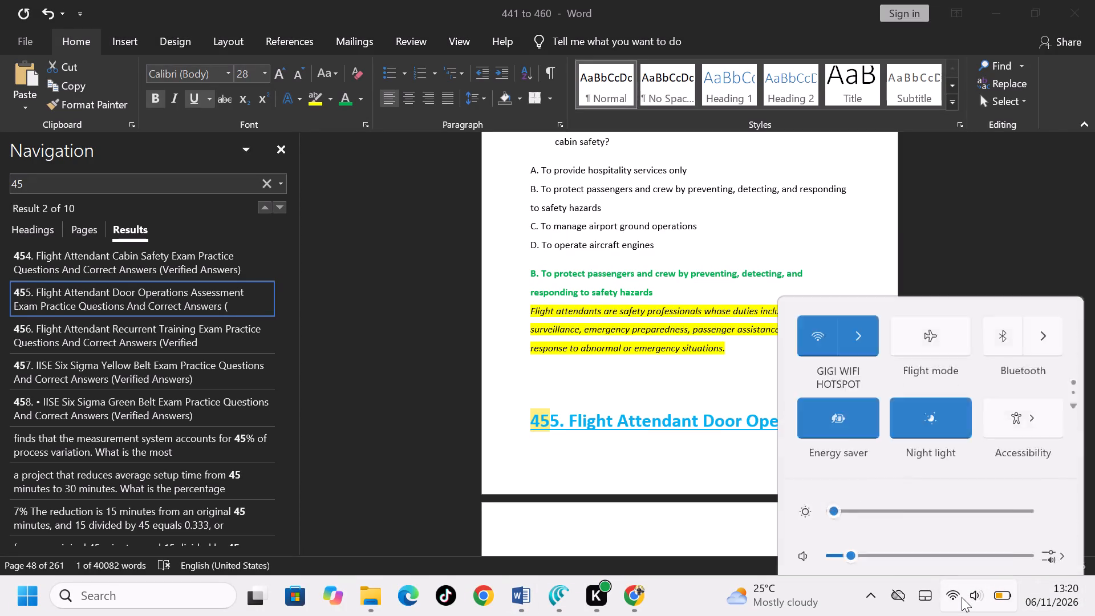
{"action": "left_click", "coordinate": [962, 597]}
{"action": "left_click", "coordinate": [924, 485]}
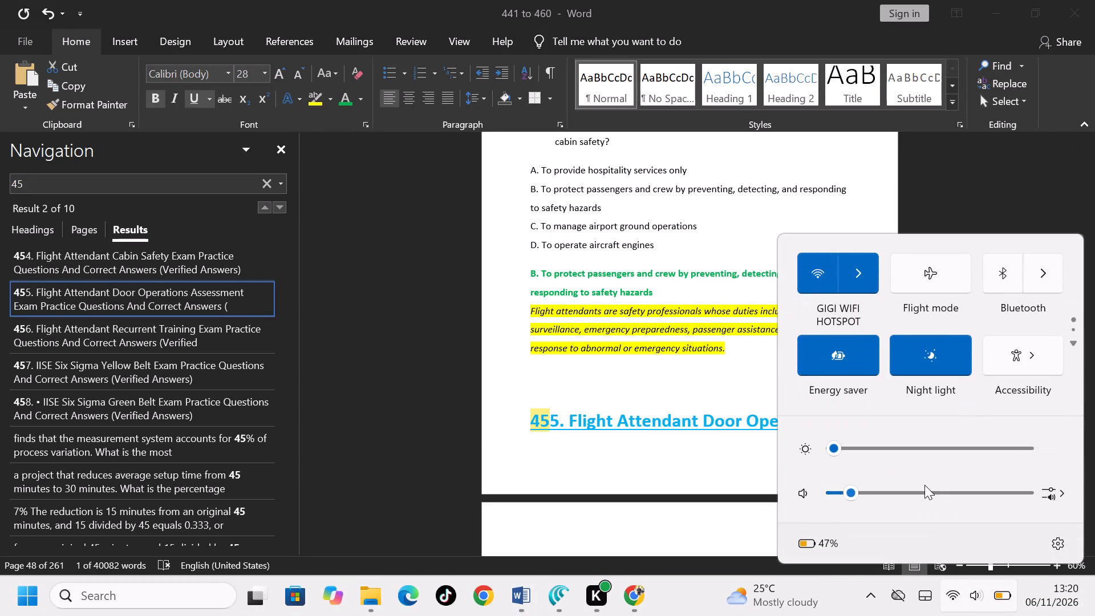
{"action": "left_click", "coordinate": [971, 447]}
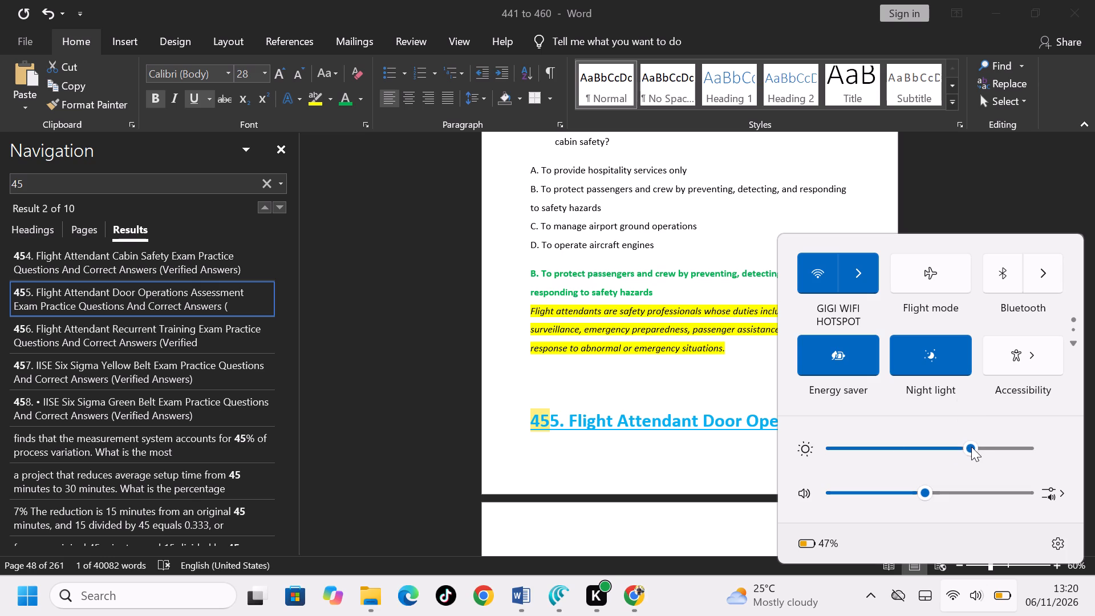
{"action": "left_click", "coordinate": [634, 383]}
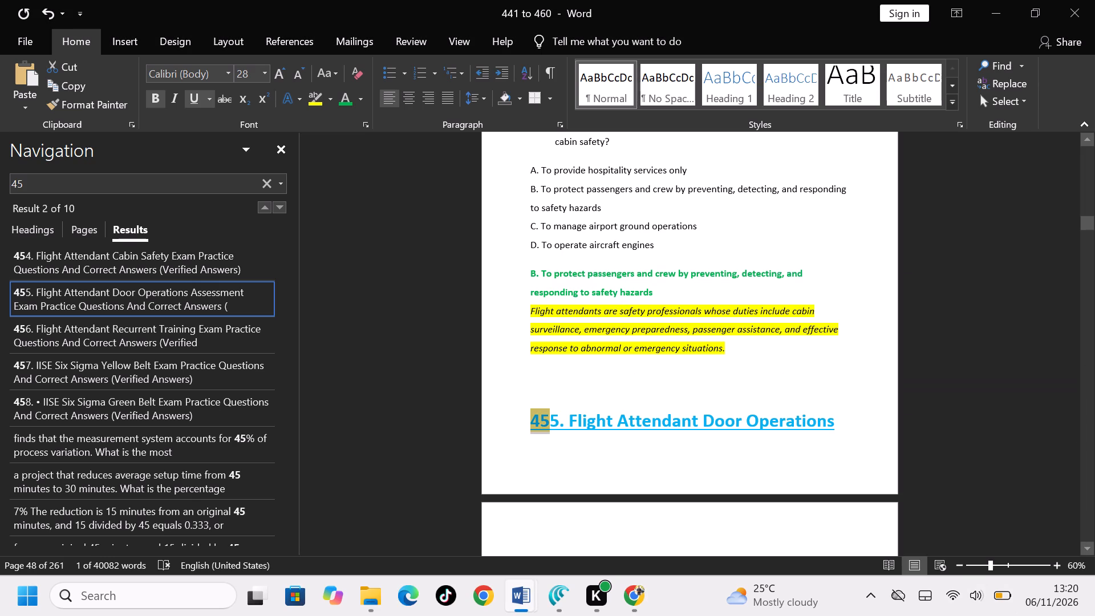
Cut the whole 454 Flight Attendant Cabin Safety set, ending just above the 455 title, and paste it into a new blank document.
{"action": "left_click", "coordinate": [759, 359]}
{"action": "left_click_drag", "start_coordinate": [759, 359], "coordinate": [567, 0]}
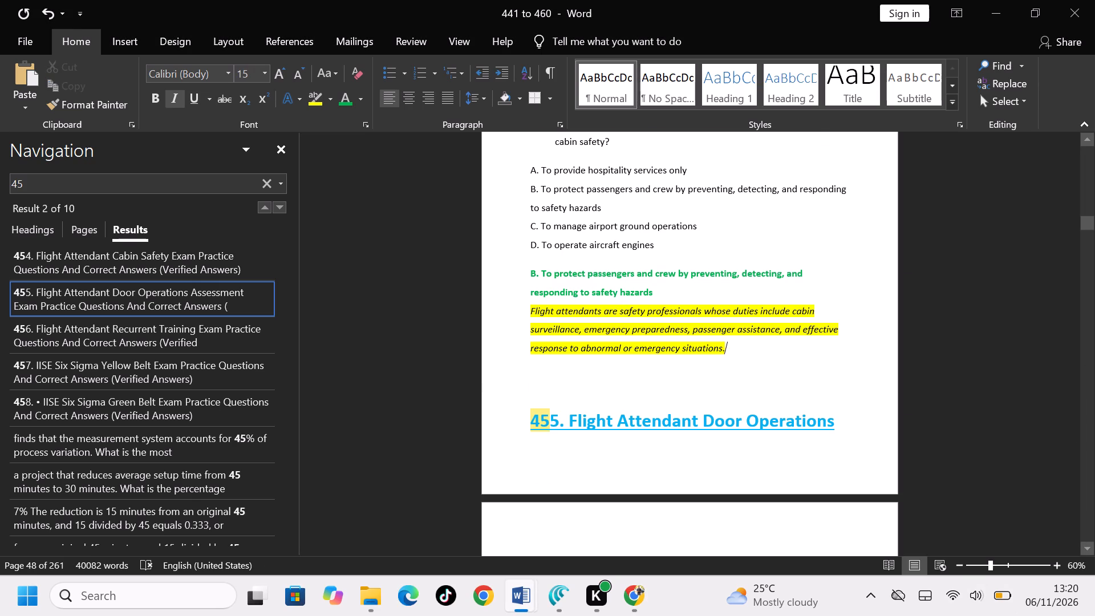
{"action": "left_click_drag", "start_coordinate": [567, 0], "coordinate": [513, 0]}
{"action": "key", "text": "ctrl+x"}
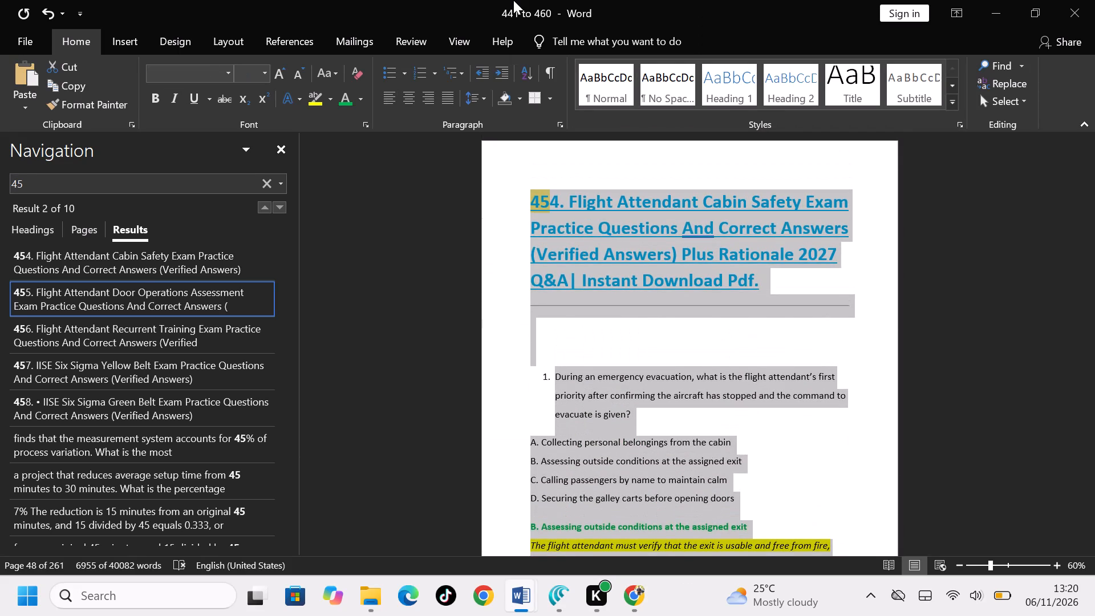
{"action": "key", "text": "ctrl+n"}
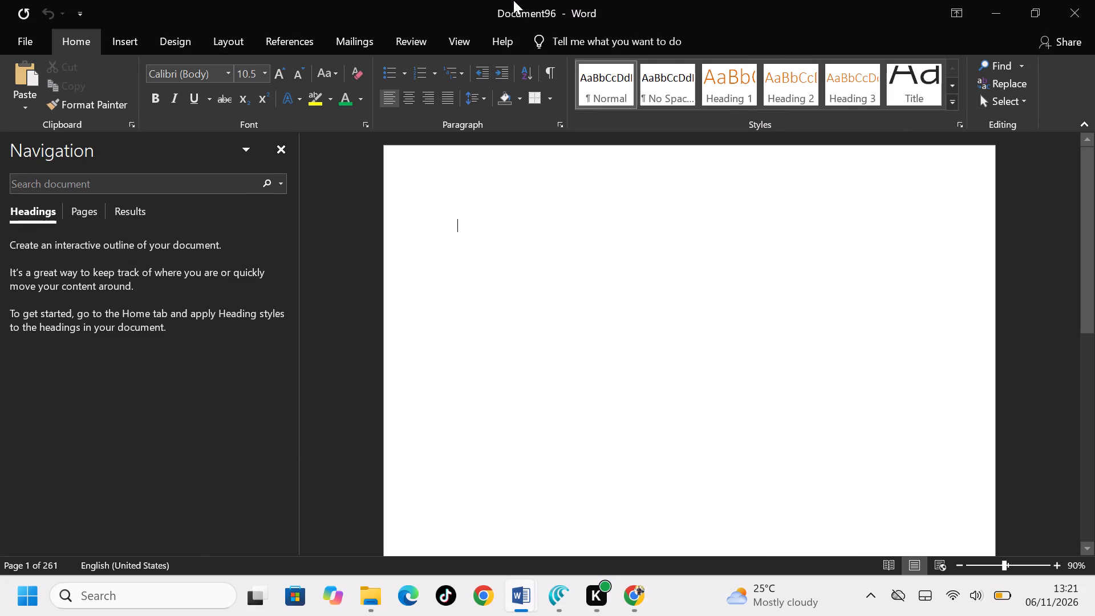
{"action": "key", "text": "ctrl+v"}
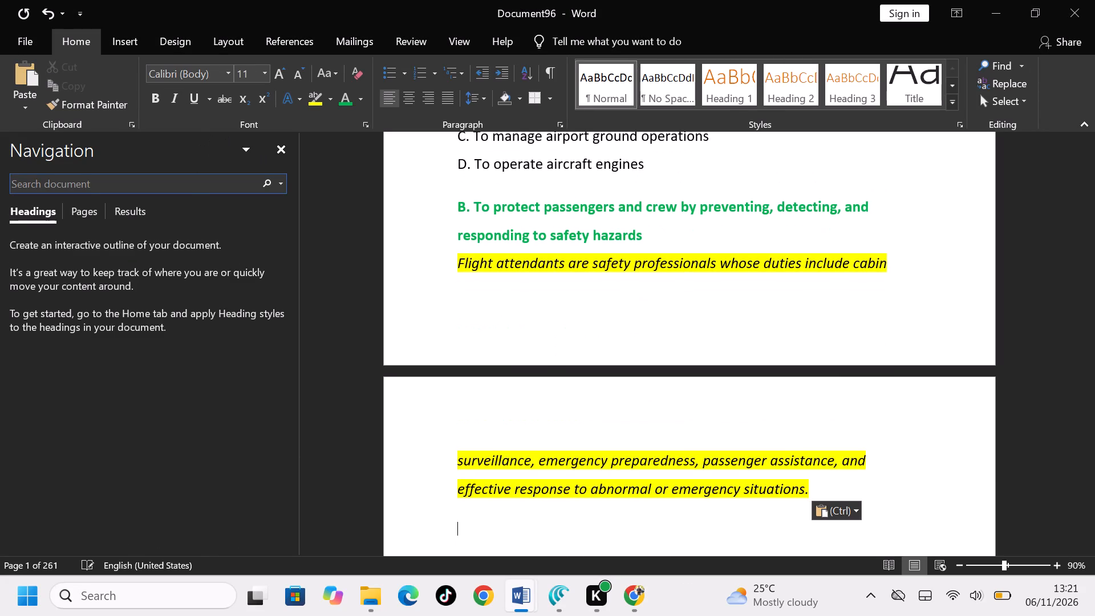
Search the new document for 4 to reach its title, and cut the leading "454." from the Flight Attendant Cabin Safety title.
{"action": "left_click", "coordinate": [182, 189]}
{"action": "key", "text": "4"}
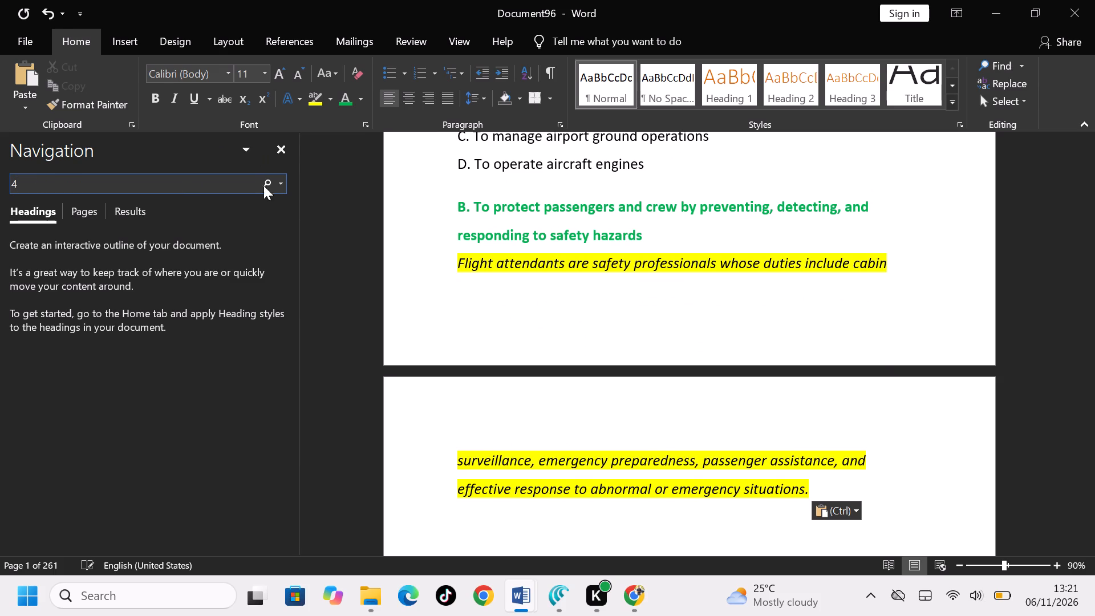
{"action": "left_click", "coordinate": [461, 201]}
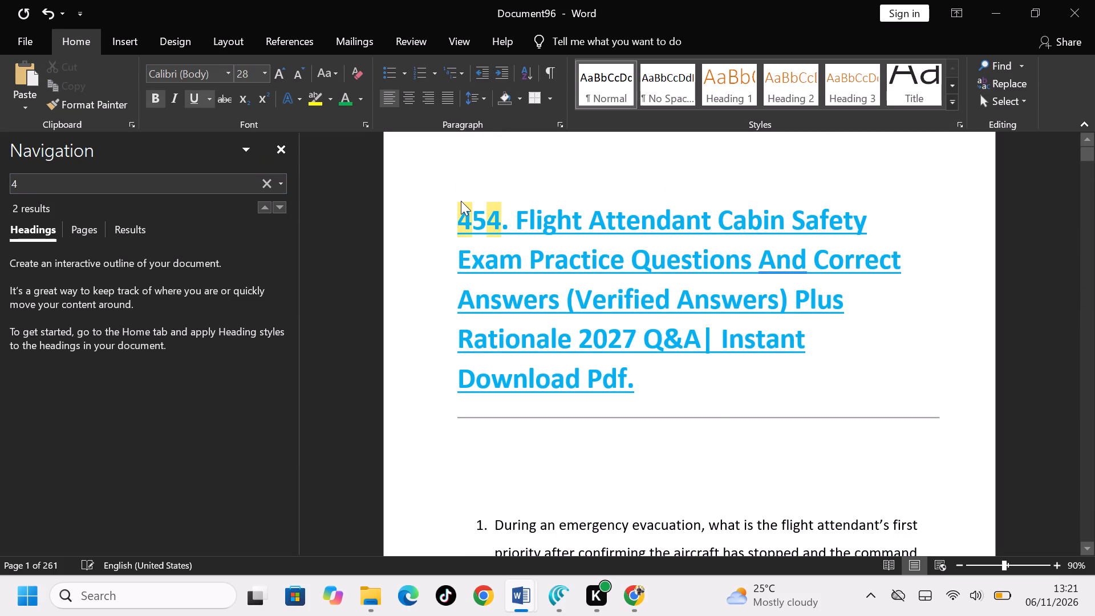
{"action": "left_click_drag", "start_coordinate": [460, 201], "coordinate": [507, 231]}
{"action": "key", "text": "ctrl+x"}
Save the Flight Attendant Cabin Safety document as a PDF in New folder (2), appending the cut "454." to the suggested file name.
{"action": "key", "text": "ctrl+s"}
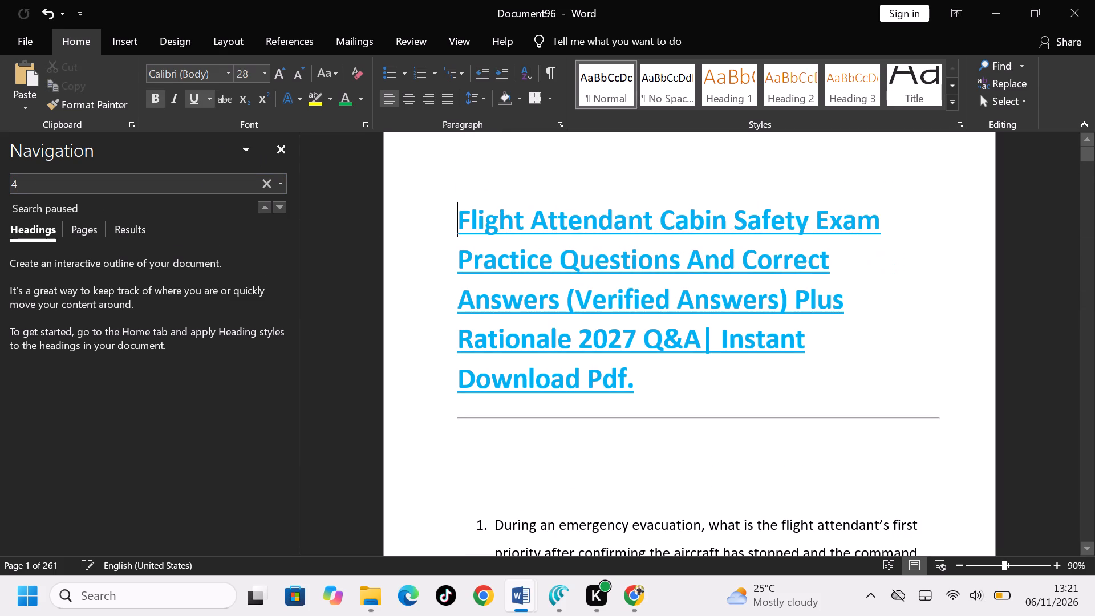
{"action": "double_click", "coordinate": [549, 152]}
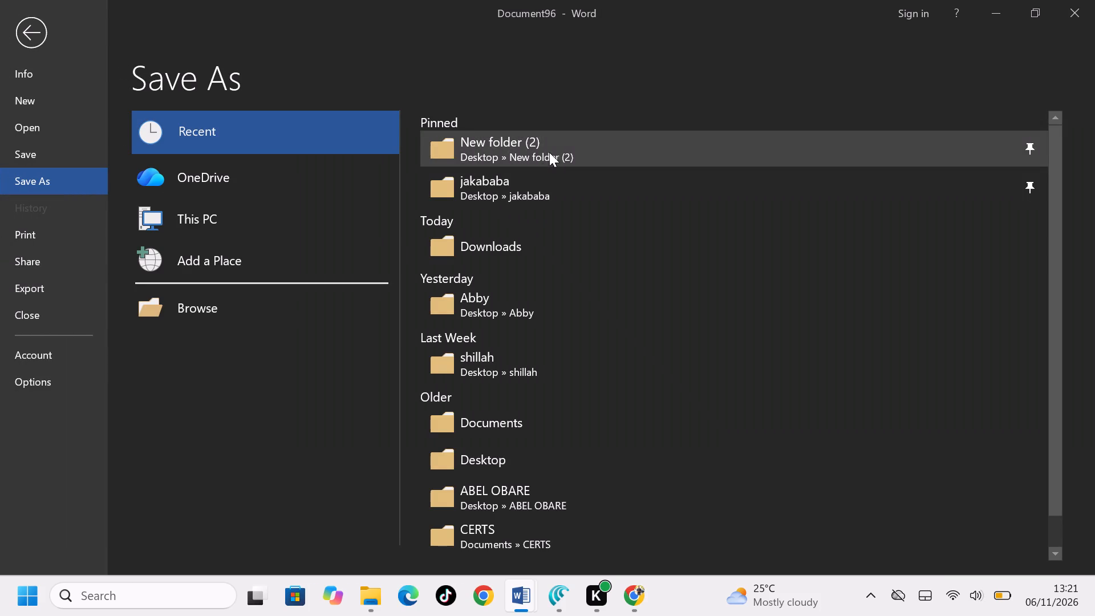
{"action": "key", "text": "Right"}
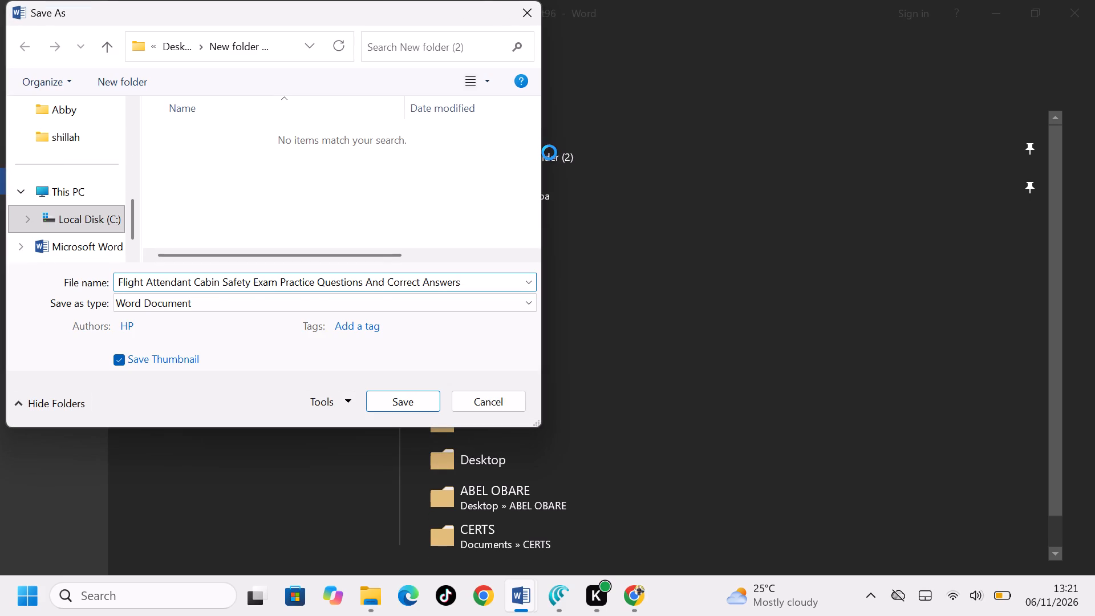
{"action": "key", "text": "ctrl+v"}
{"action": "left_click", "coordinate": [468, 301]}
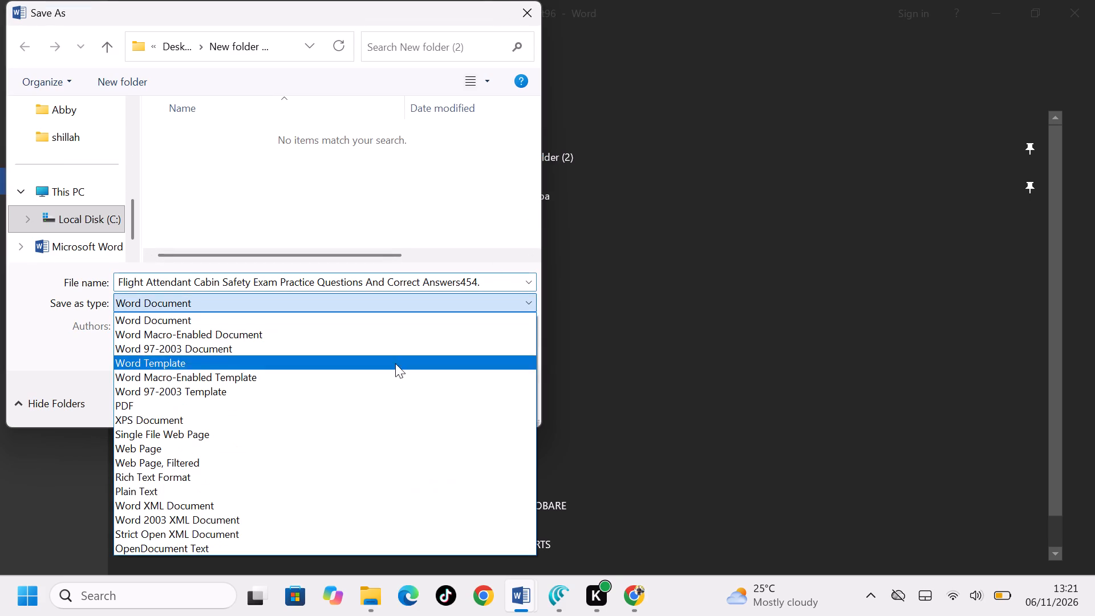
{"action": "left_click", "coordinate": [342, 410]}
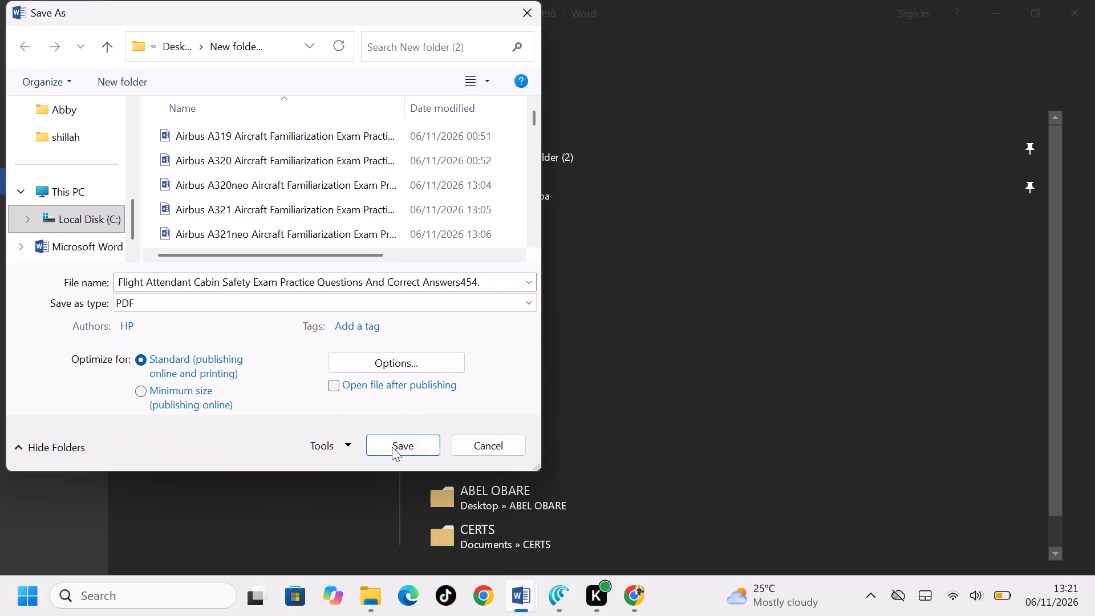
{"action": "left_click", "coordinate": [391, 449]}
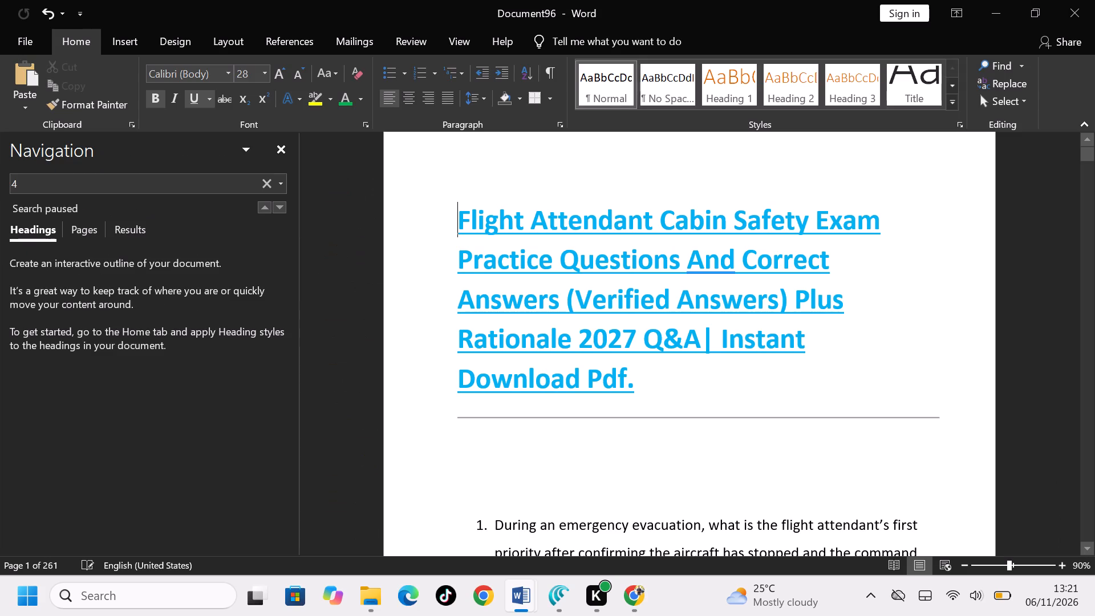
Close the 454 document without saving it, and delete the empty lines above the 455 title in the 441 to 460 document.
{"action": "left_click", "coordinate": [1076, 0]}
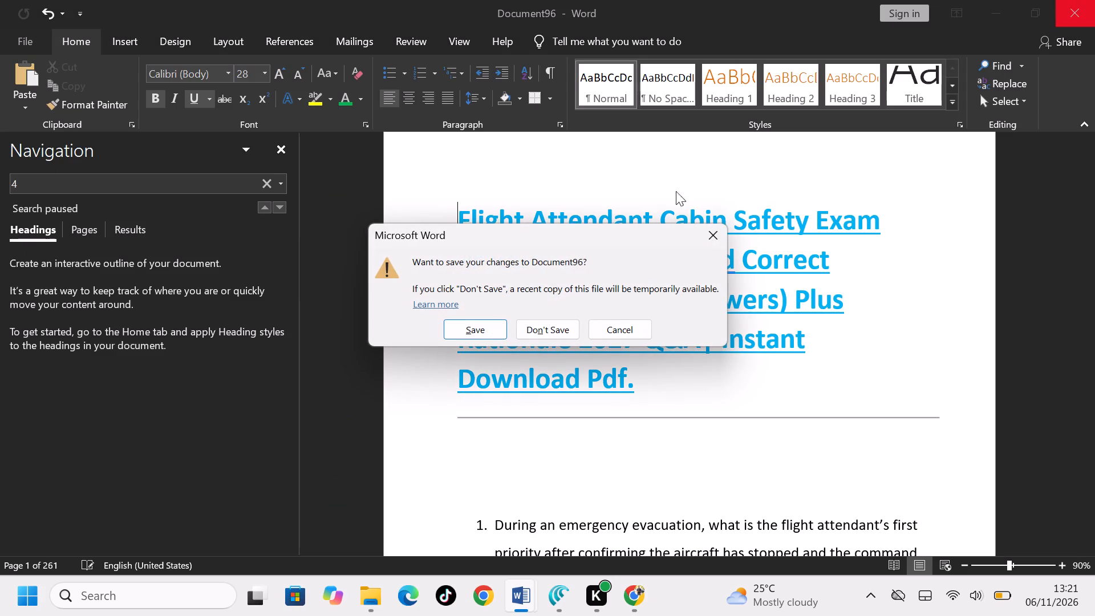
{"action": "left_click", "coordinate": [541, 330]}
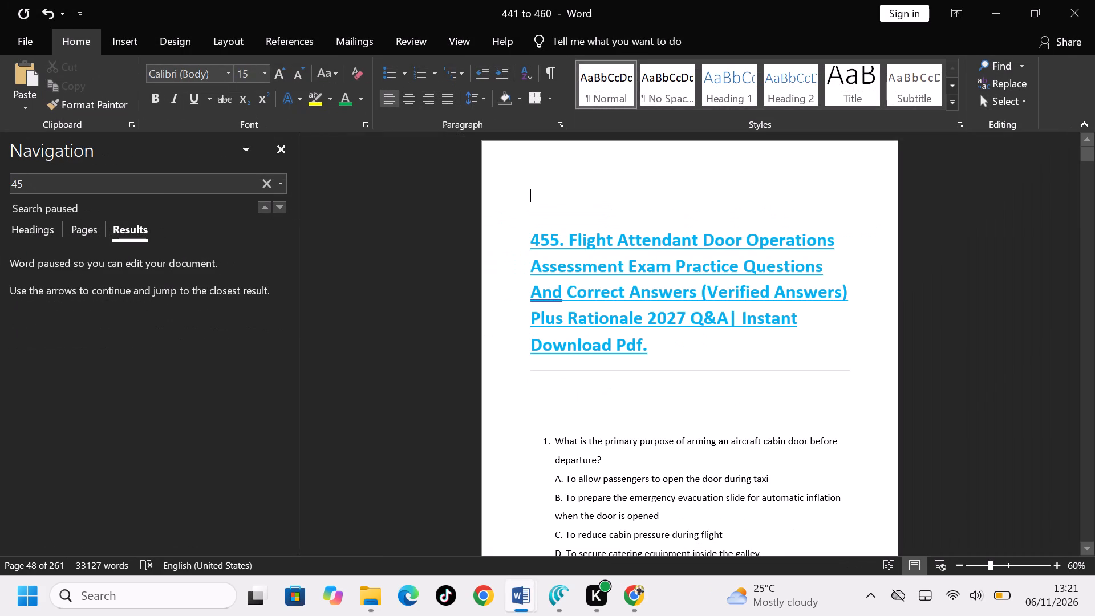
{"action": "key", "text": "Delete"}
{"action": "key", "text": "Delete"}
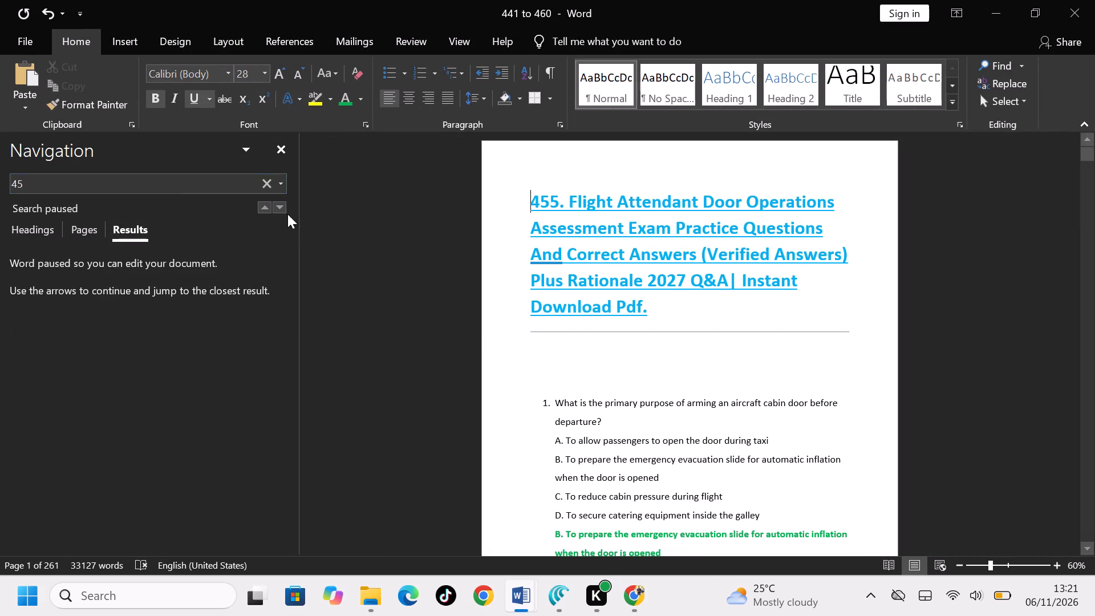
Cut the whole 455 Flight Attendant Door Operations set, ending just above the 456 title, and paste it into a new blank document.
{"action": "left_click", "coordinate": [274, 204]}
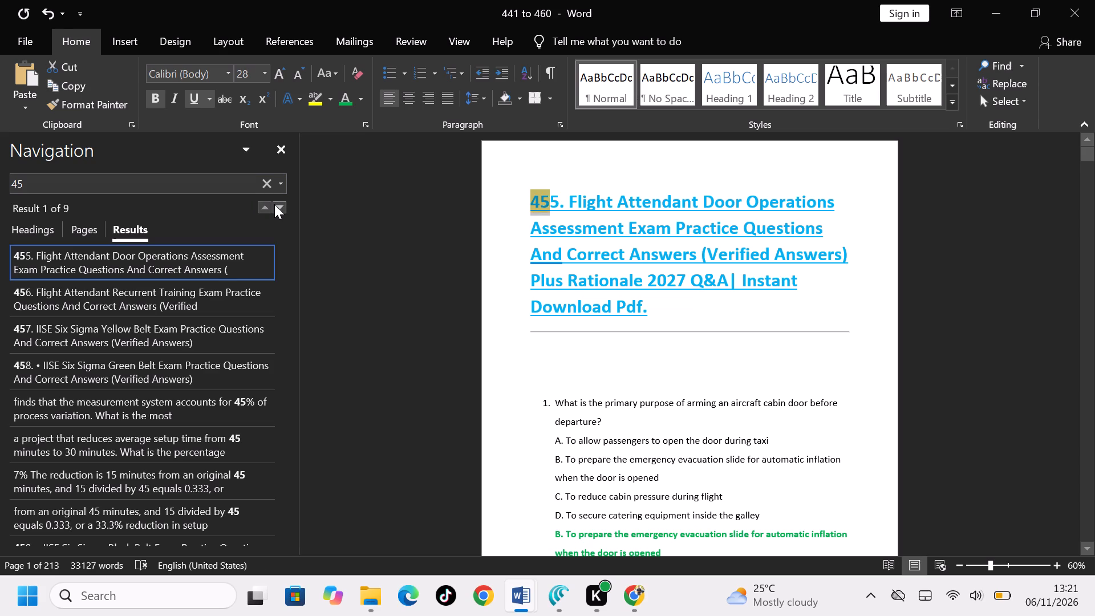
{"action": "left_click", "coordinate": [274, 204]}
{"action": "scroll", "coordinate": [523, 189], "scroll_direction": "up", "scroll_amount": 1}
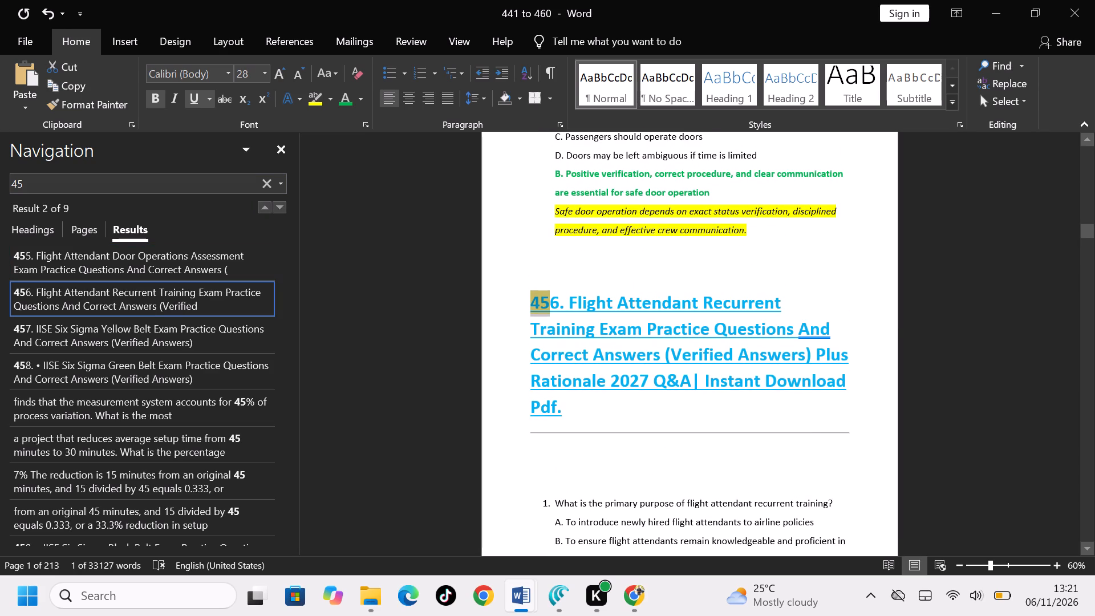
{"action": "left_click", "coordinate": [764, 241]}
{"action": "left_click", "coordinate": [764, 241]}
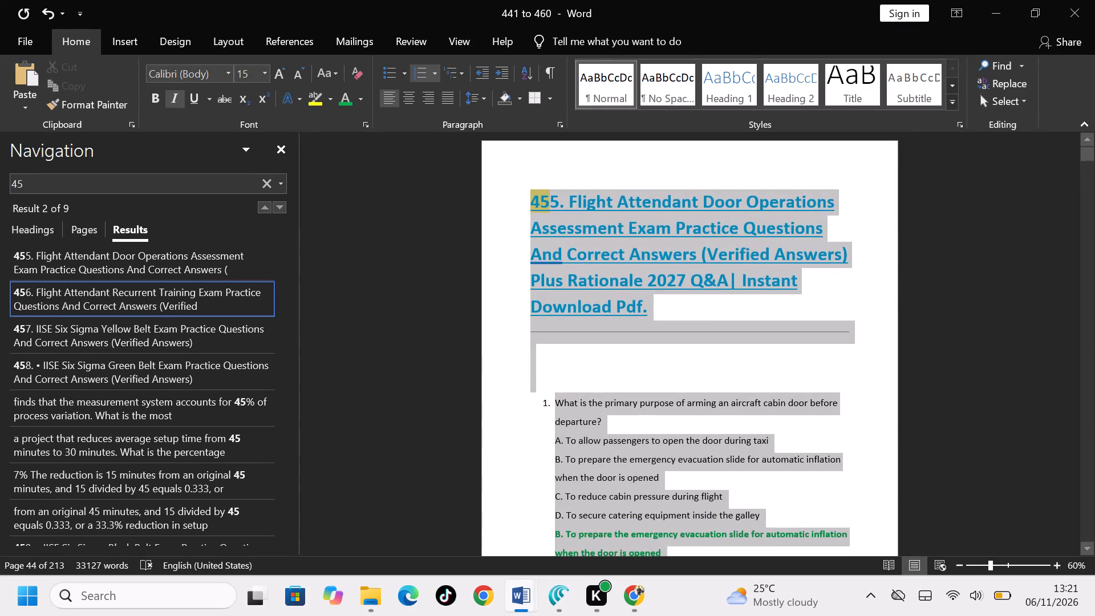
{"action": "key", "text": "ctrl+x"}
{"action": "key", "text": "ctrl+n"}
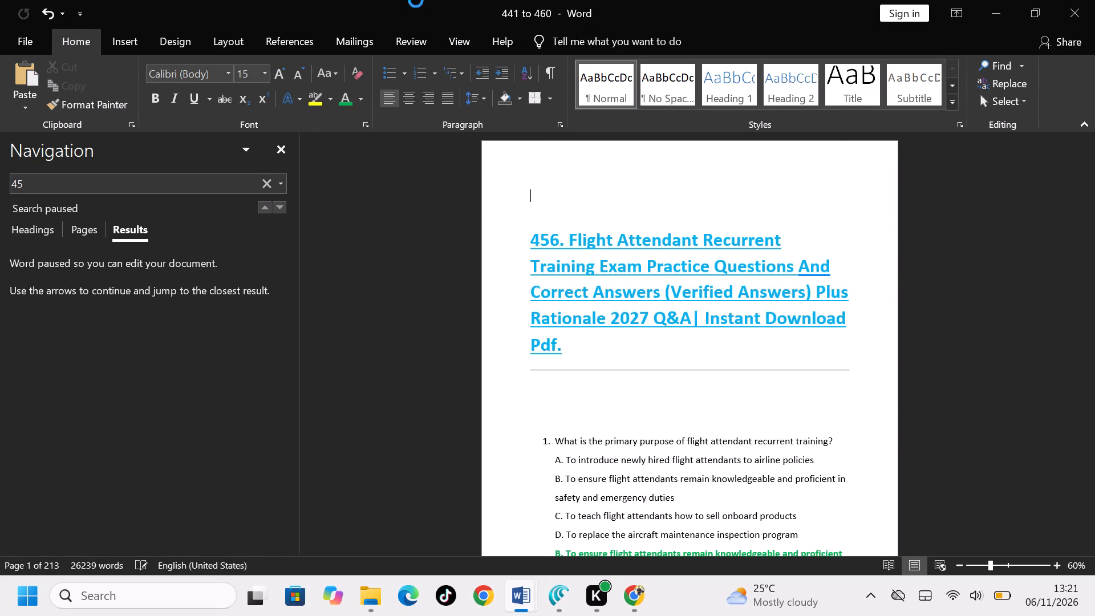
{"action": "key", "text": "ctrl+v"}
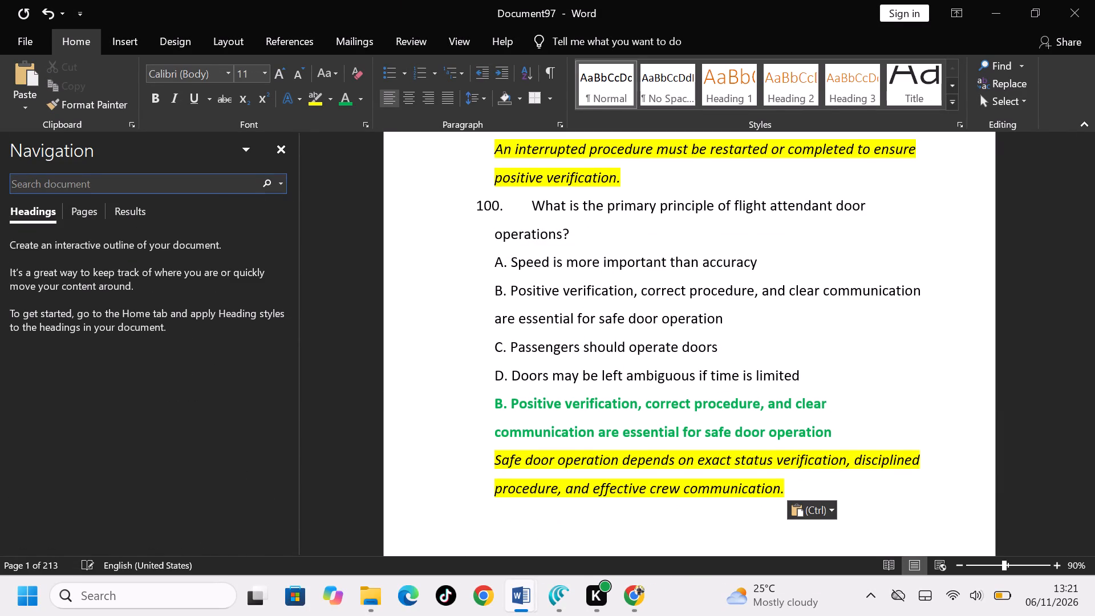
Search the new document for 4 to reach its title, and cut the leading "455." from the Flight Attendant Door Operations title.
{"action": "left_click", "coordinate": [216, 182]}
{"action": "key", "text": "4"}
{"action": "left_click", "coordinate": [455, 208]}
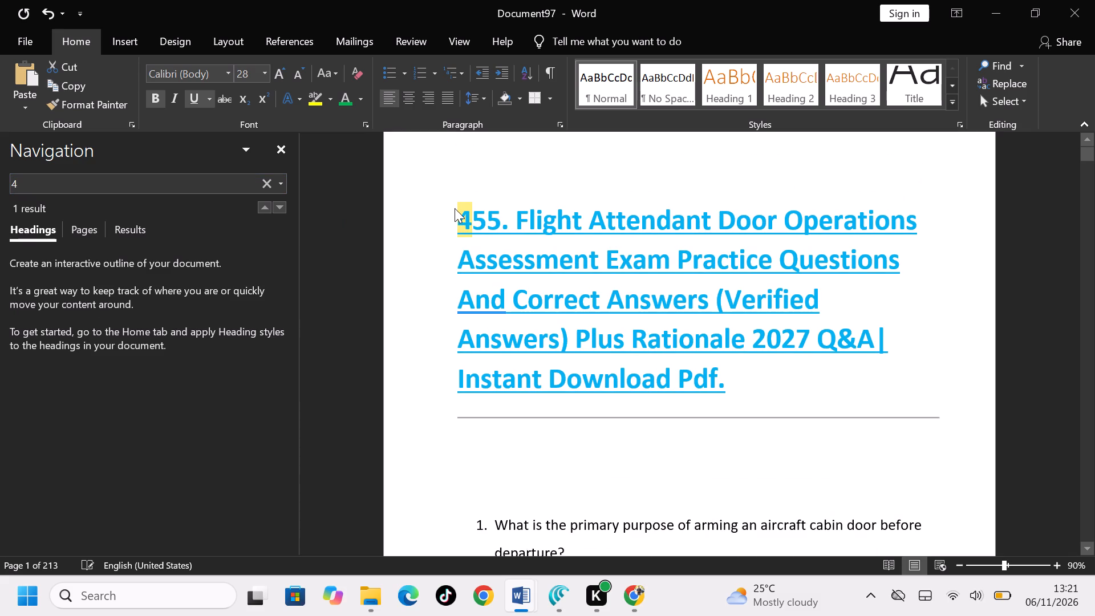
{"action": "left_click_drag", "start_coordinate": [455, 208], "coordinate": [512, 232]}
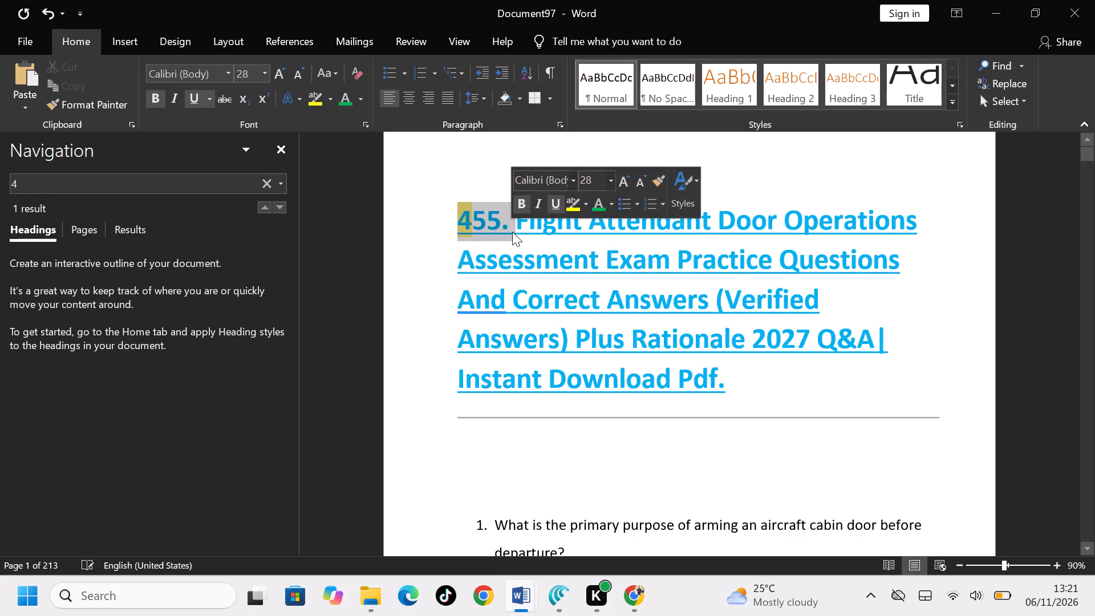
{"action": "key", "text": "ctrl+x"}
Save the Flight Attendant Door Operations document as a PDF in New folder (2), appending the cut "455." to the suggested file name.
{"action": "key", "text": "ctrl+s"}
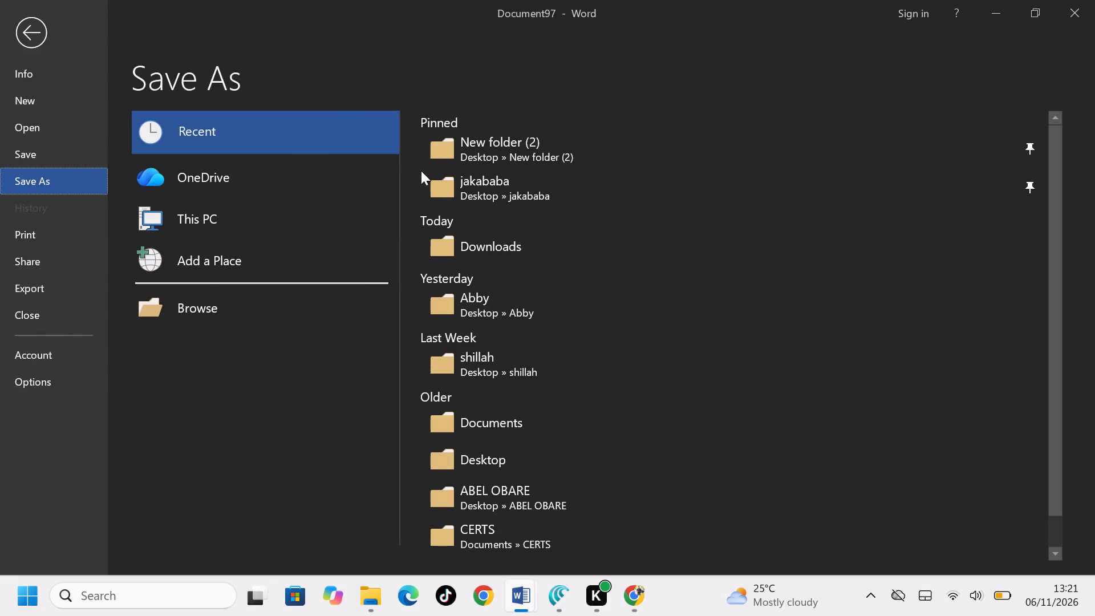
{"action": "double_click", "coordinate": [510, 161]}
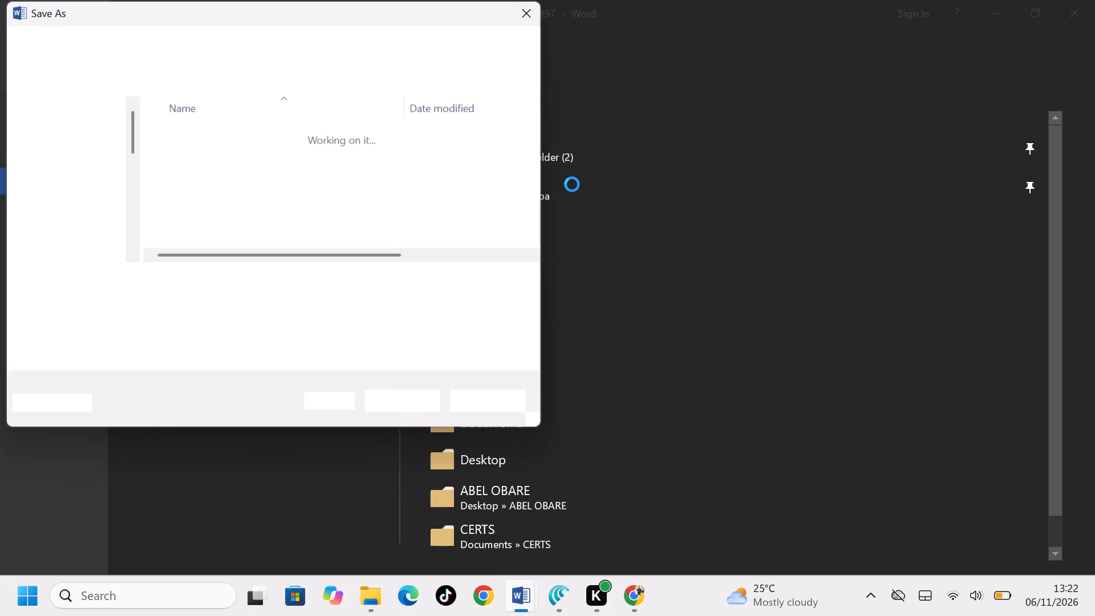
{"action": "key", "text": "Right"}
{"action": "key", "text": "ctrl+v"}
{"action": "key", "text": "ctrl+c"}
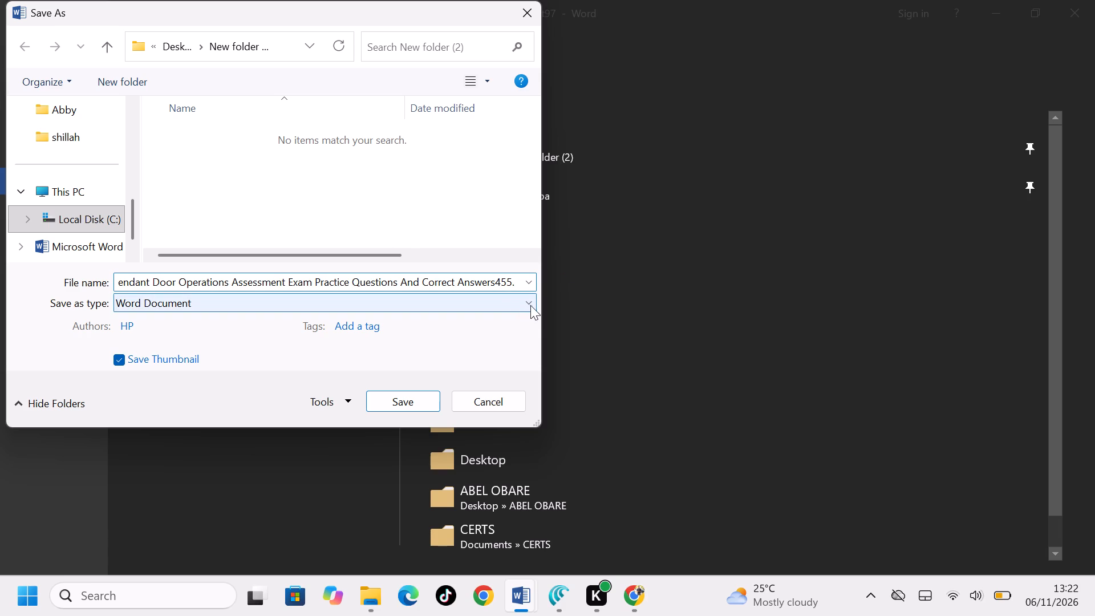
{"action": "left_click", "coordinate": [532, 304]}
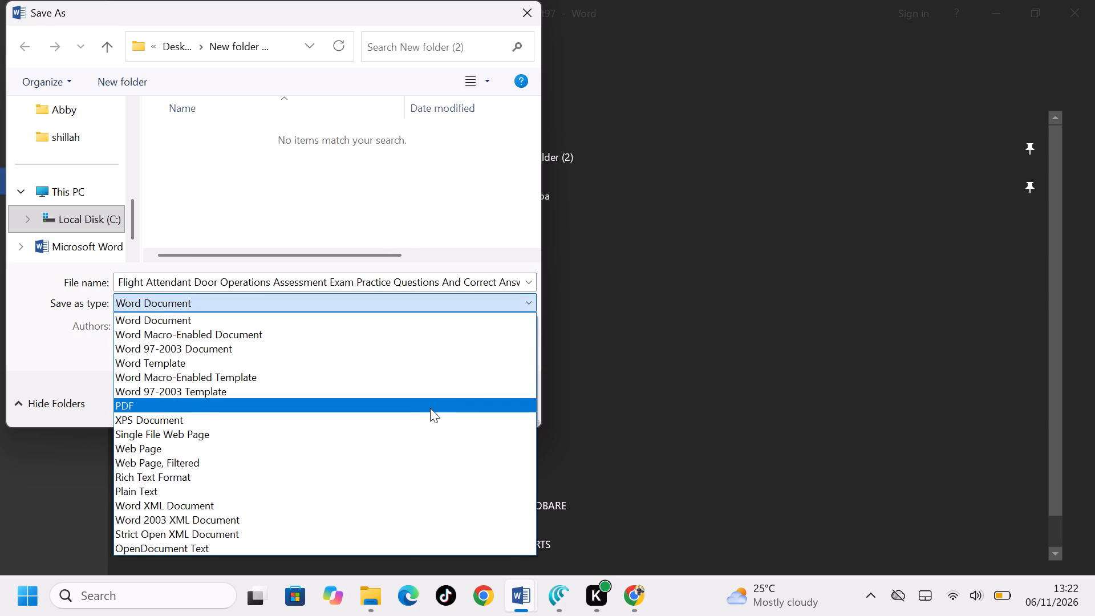
{"action": "left_click", "coordinate": [430, 408]}
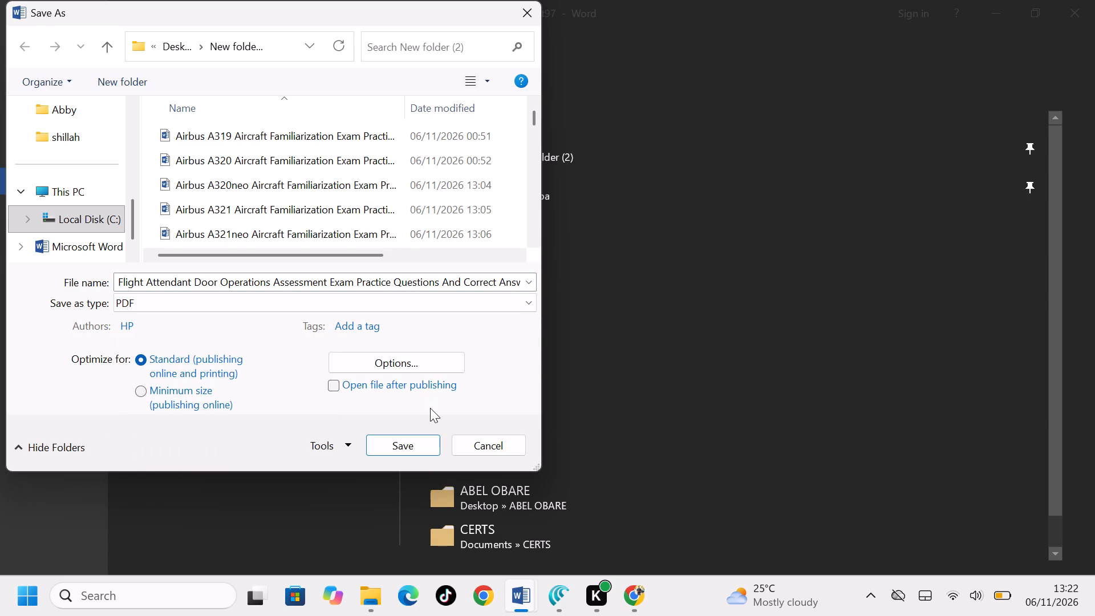
{"action": "left_click", "coordinate": [393, 444]}
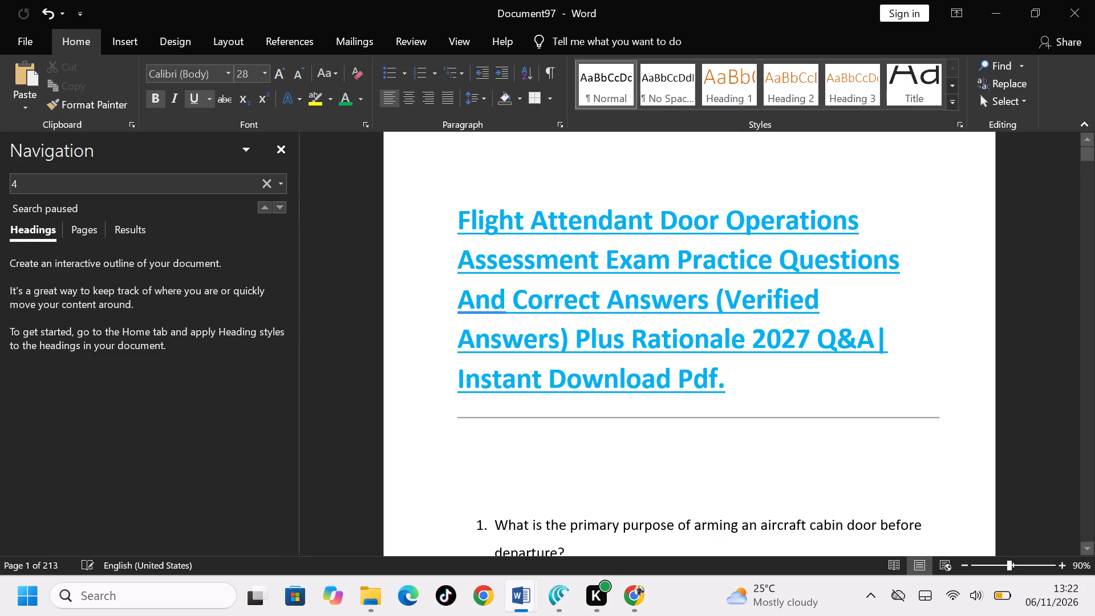
Close the 455 document without saving it, and delete the empty lines above the 456 title in the 441 to 460 document.
{"action": "left_click", "coordinate": [1094, 0]}
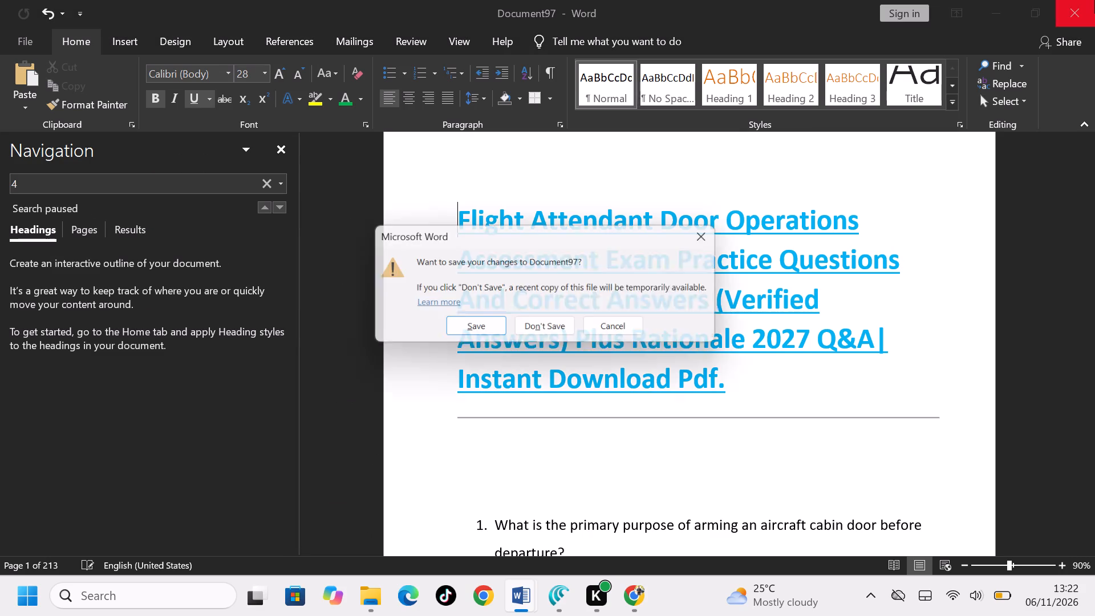
{"action": "left_click", "coordinate": [551, 335]}
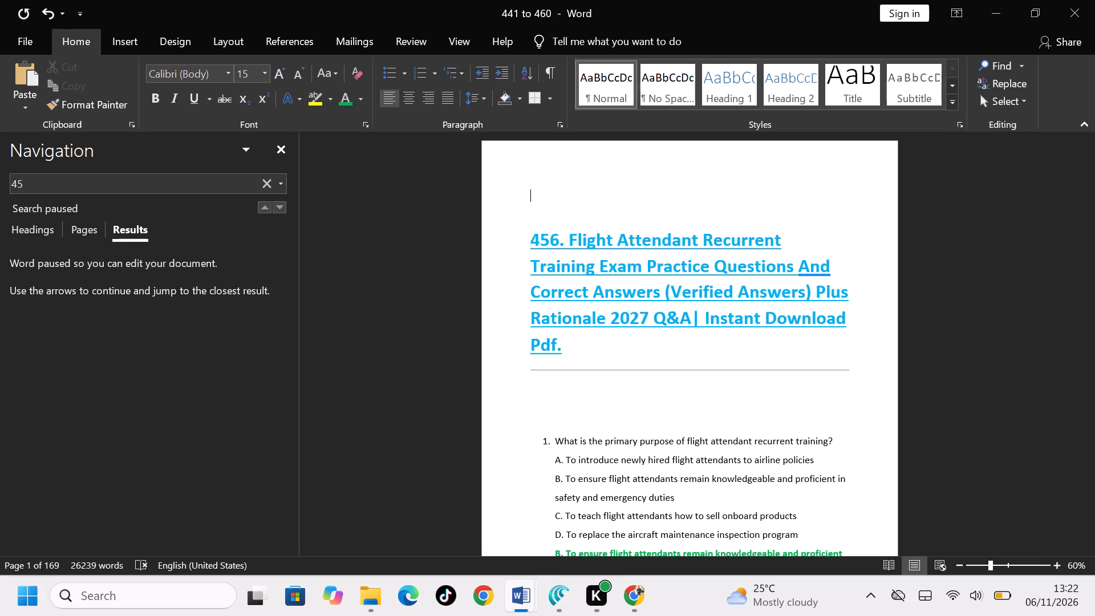
{"action": "key", "text": "Delete"}
{"action": "key", "text": "Delete"}
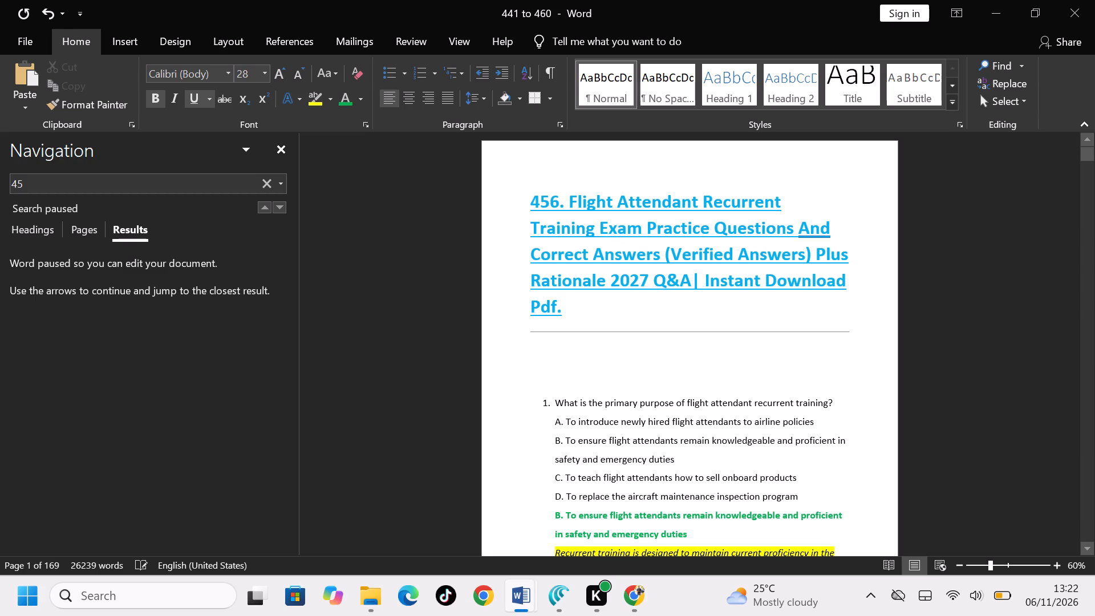
Cut the whole 456 Flight Attendant Recurrent Training set, ending just above the 457 title, and paste it into a new blank document.
{"action": "left_click", "coordinate": [279, 209]}
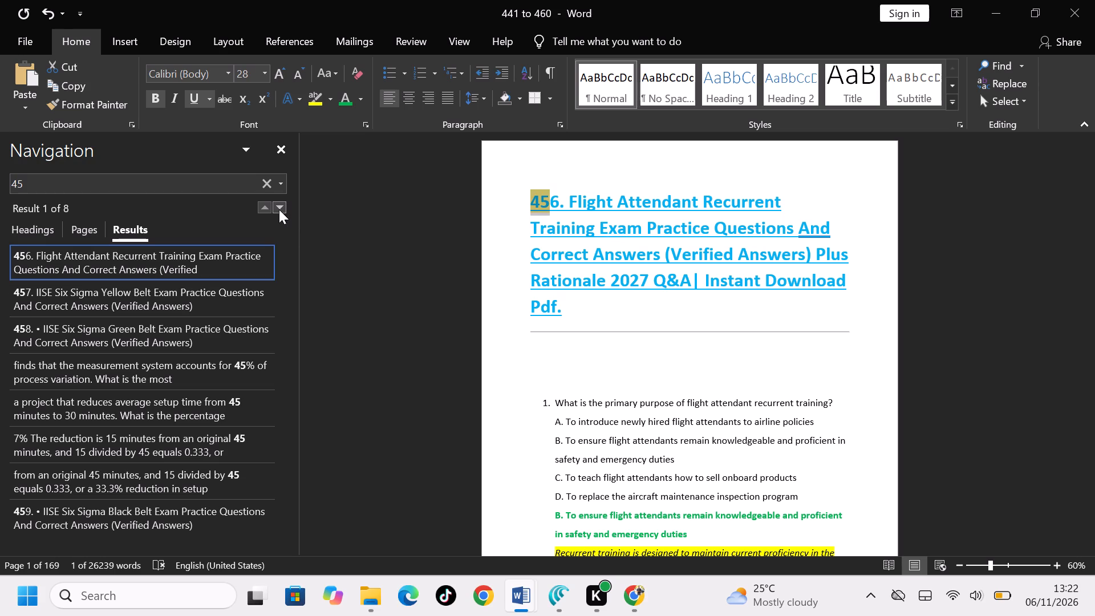
{"action": "left_click", "coordinate": [279, 209]}
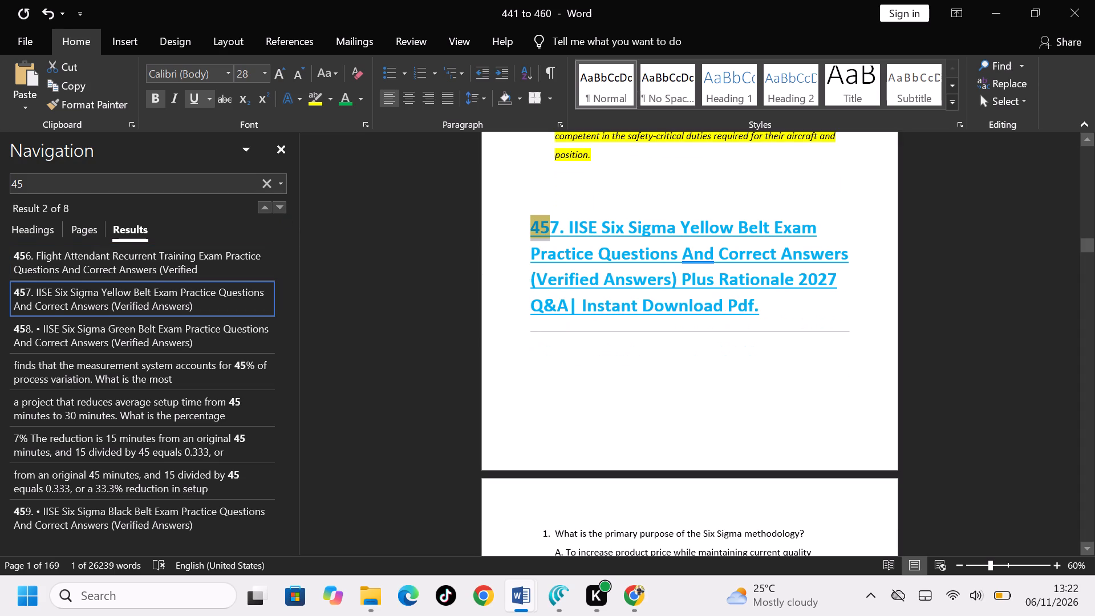
{"action": "scroll", "coordinate": [502, 328], "scroll_direction": "up", "scroll_amount": 1}
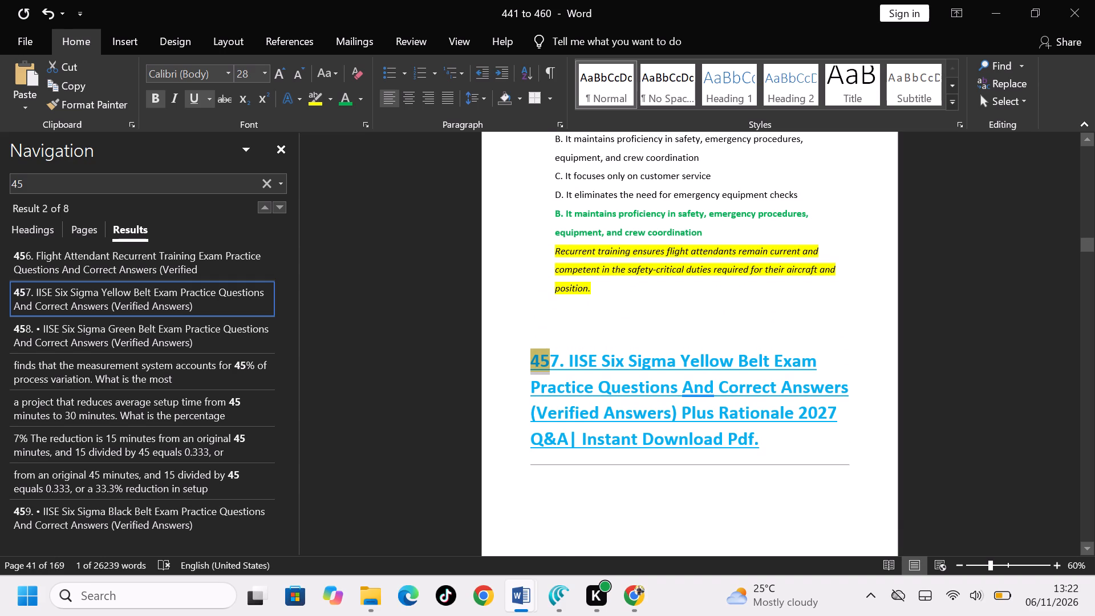
{"action": "left_click", "coordinate": [638, 297]}
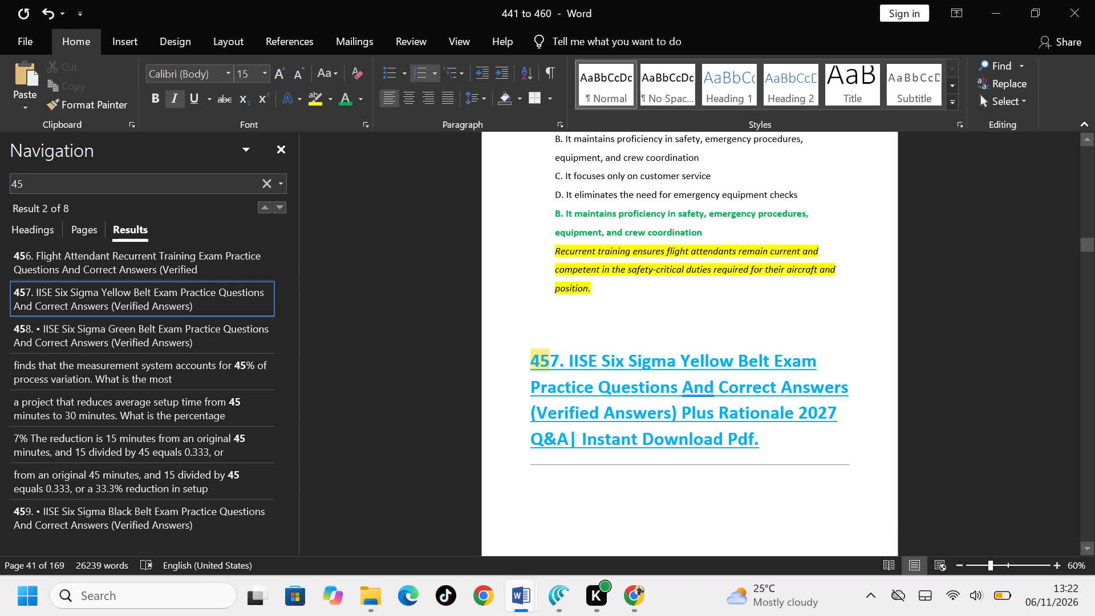
{"action": "left_click", "coordinate": [638, 297]}
{"action": "scroll", "coordinate": [628, 290], "scroll_direction": "down", "scroll_amount": 1}
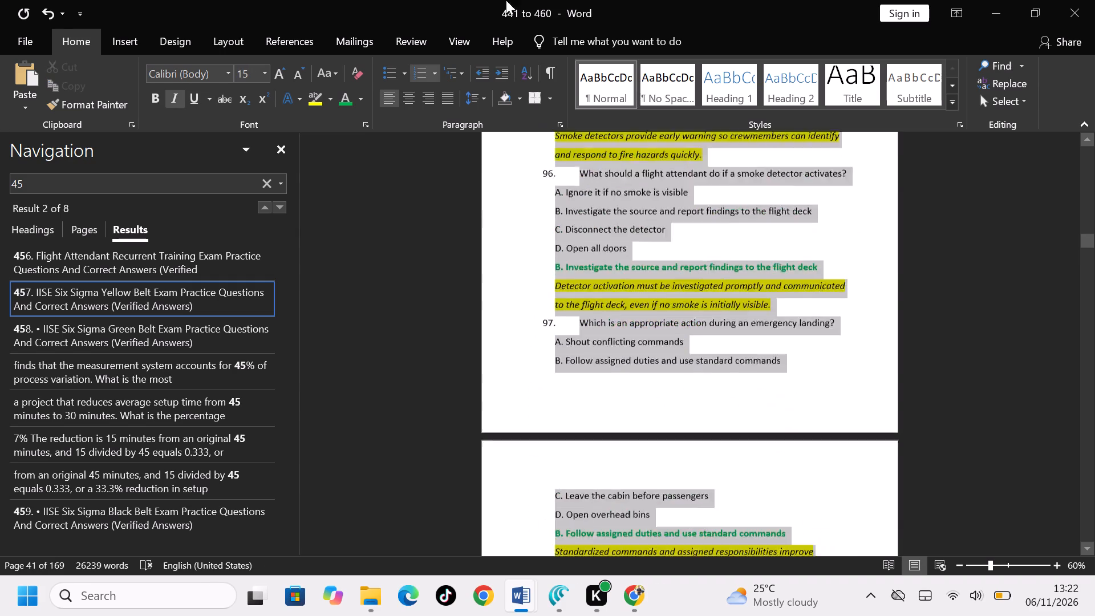
{"action": "scroll", "coordinate": [506, 0], "scroll_direction": "down", "scroll_amount": 1}
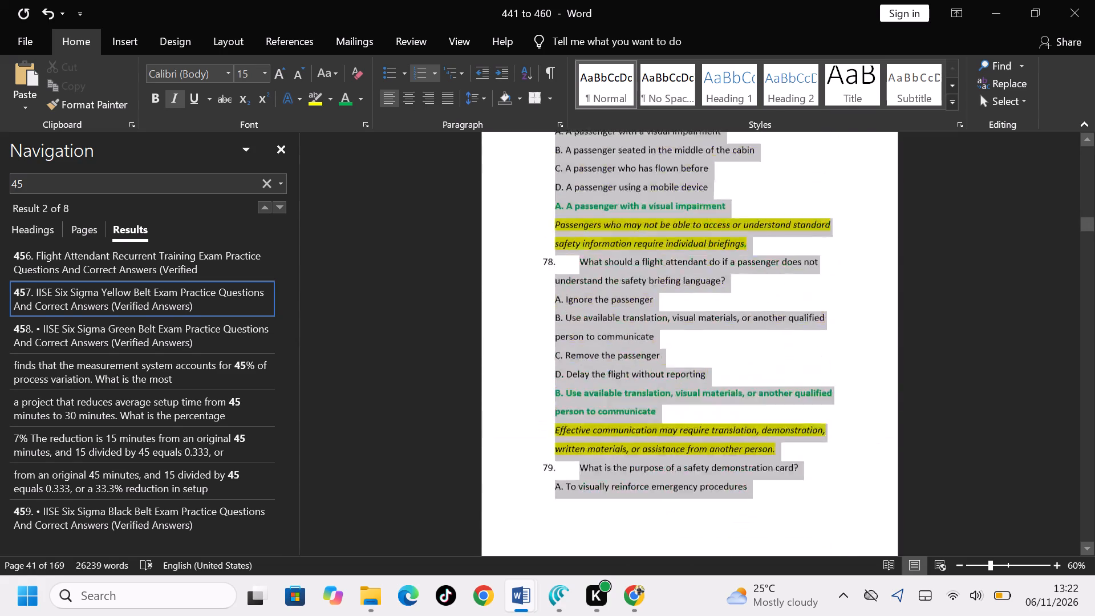
{"action": "scroll", "coordinate": [505, 13], "scroll_direction": "down", "scroll_amount": 1}
{"action": "scroll", "coordinate": [461, 0], "scroll_direction": "down", "scroll_amount": 1}
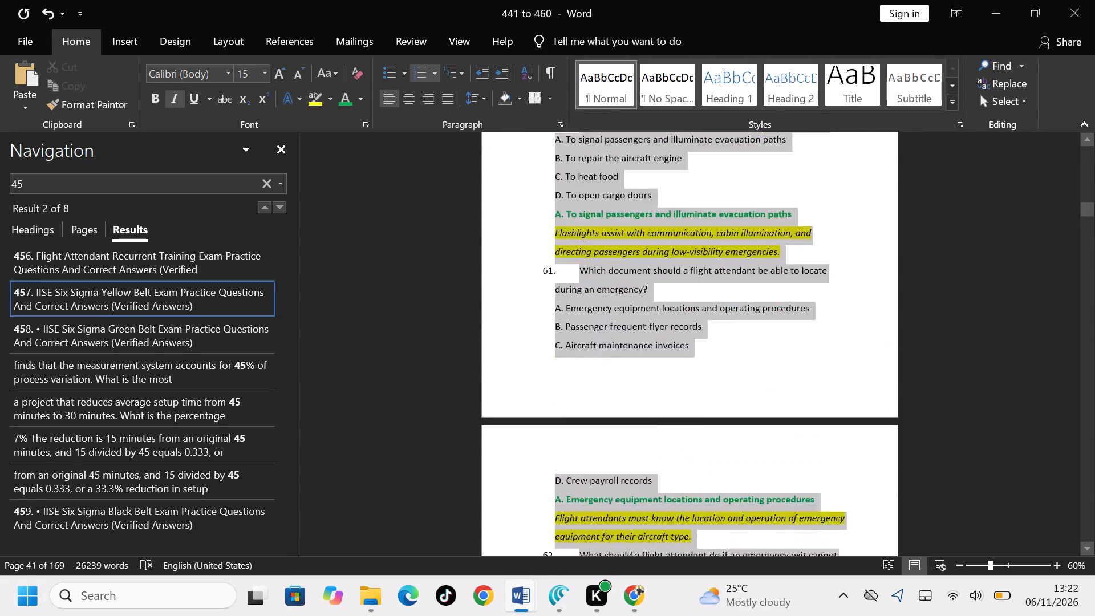
{"action": "scroll", "coordinate": [461, 0], "scroll_direction": "down", "scroll_amount": 2}
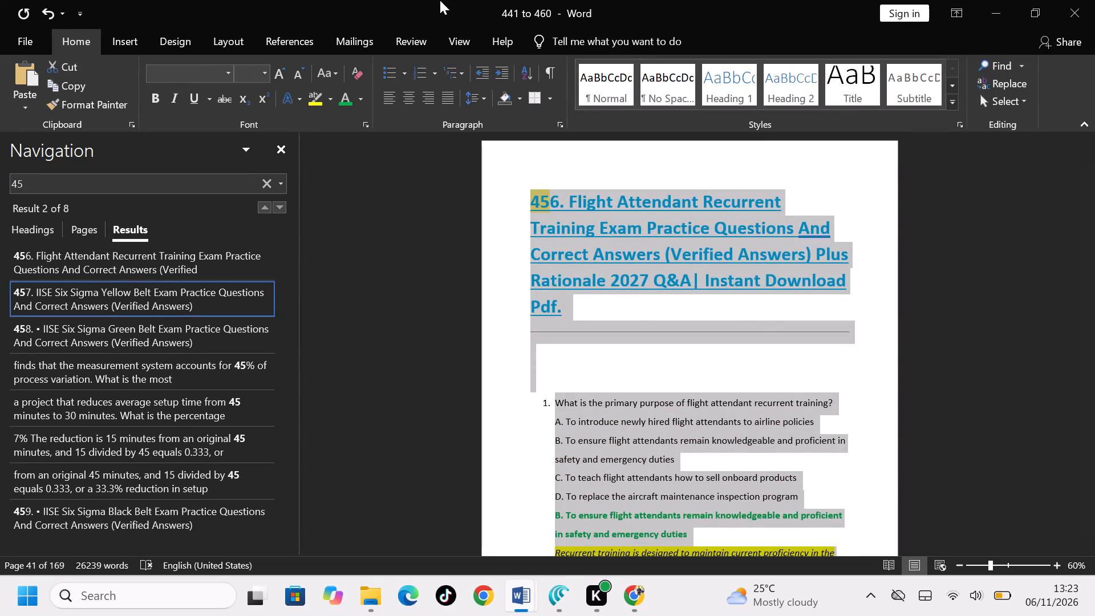
{"action": "key", "text": "ctrl+x"}
{"action": "key", "text": "ctrl+n"}
{"action": "key", "text": "ctrl+v"}
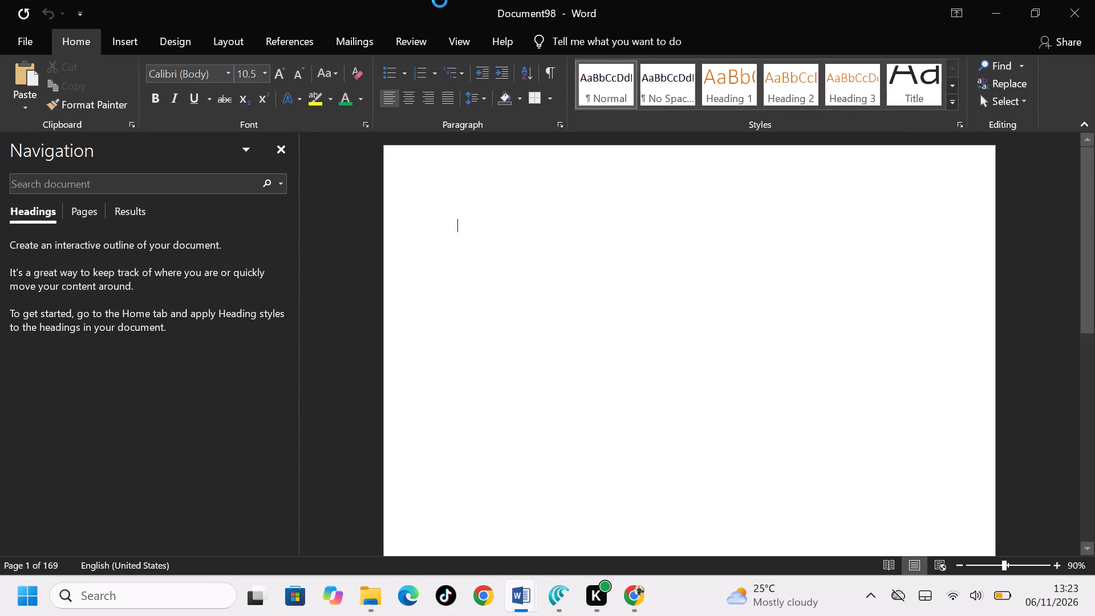
Search the new document for 4 to reach its title, and cut the leading "456." from the Flight Attendant Recurrent Training title.
{"action": "left_click", "coordinate": [217, 180]}
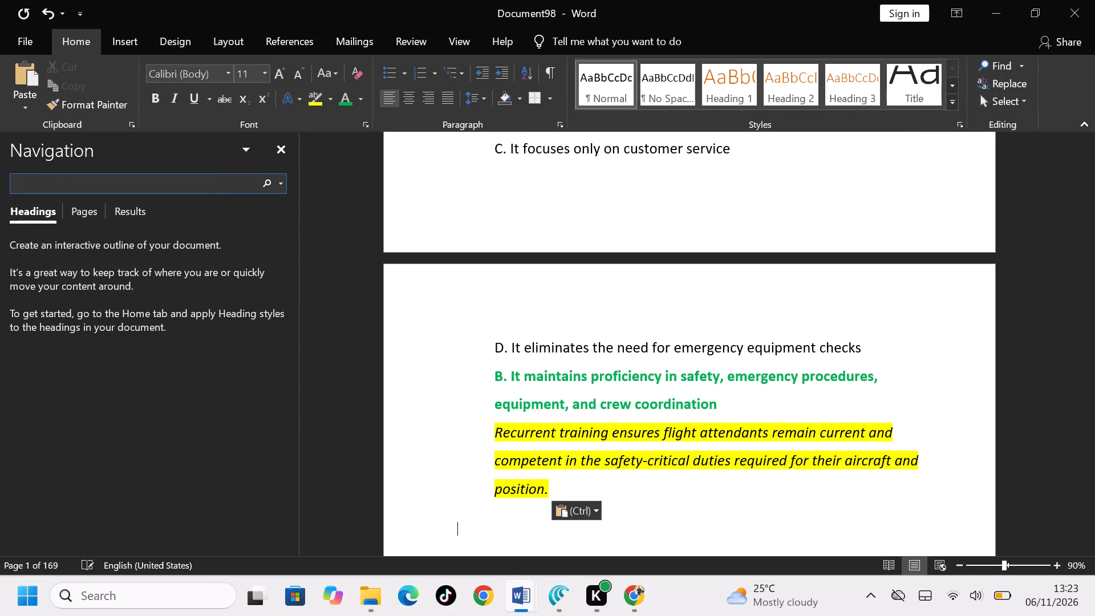
{"action": "key", "text": "4"}
{"action": "left_click", "coordinate": [454, 216]}
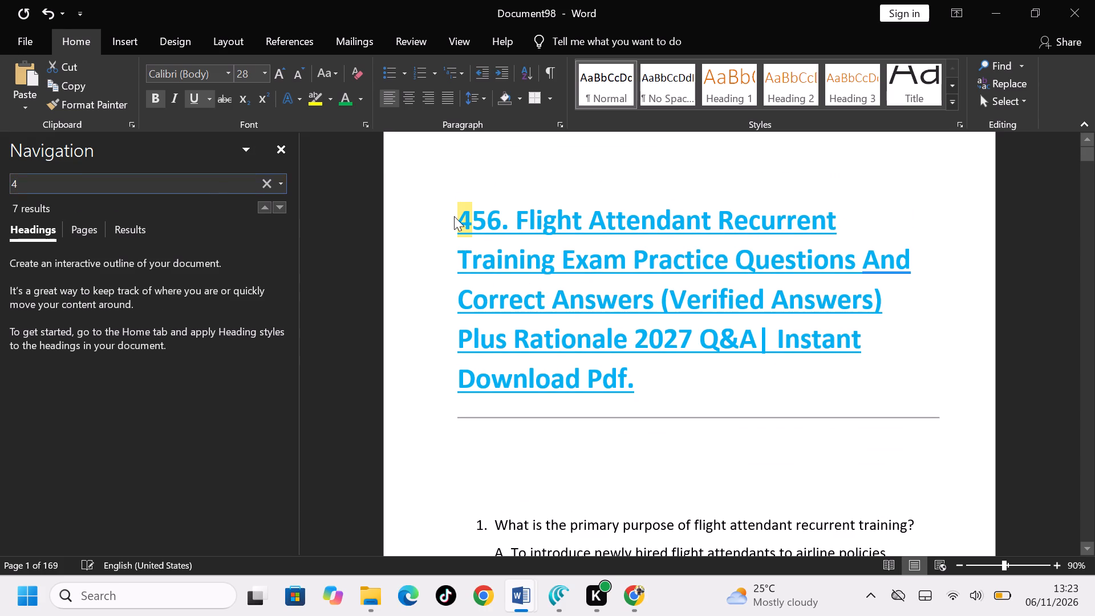
{"action": "left_click_drag", "start_coordinate": [454, 216], "coordinate": [520, 235]}
{"action": "scroll", "coordinate": [454, 216], "scroll_direction": "right", "scroll_amount": 1}
{"action": "scroll", "coordinate": [520, 235], "scroll_direction": "right", "scroll_amount": 1}
{"action": "key", "text": "ctrl+x"}
Save the Flight Attendant Recurrent Training document as a PDF in New folder (2), appending the cut "456." to the suggested file name.
{"action": "key", "text": "ctrl+s"}
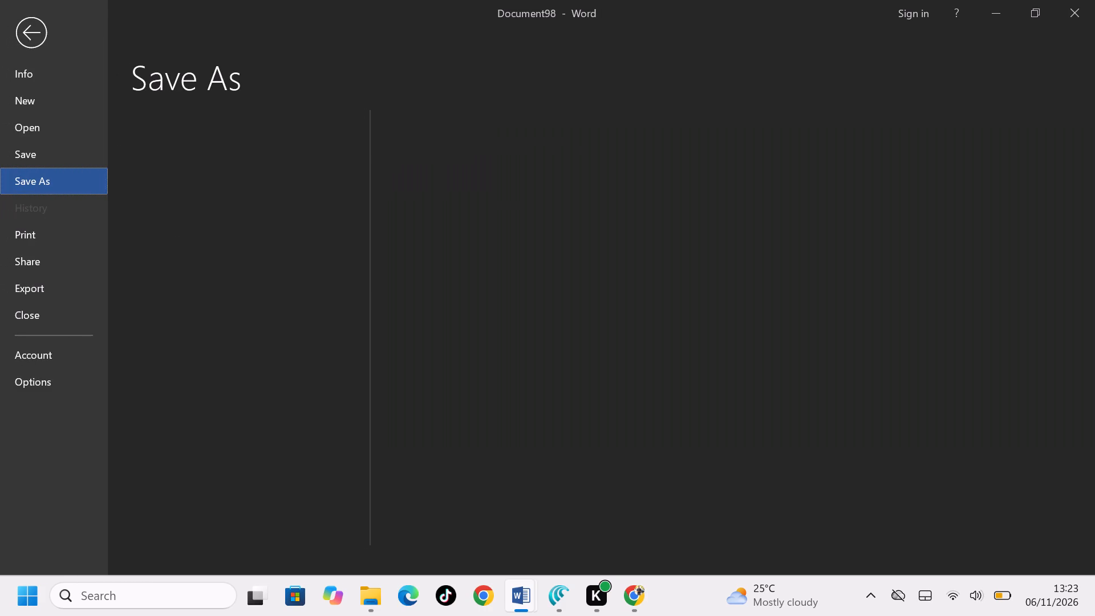
{"action": "double_click", "coordinate": [496, 138]}
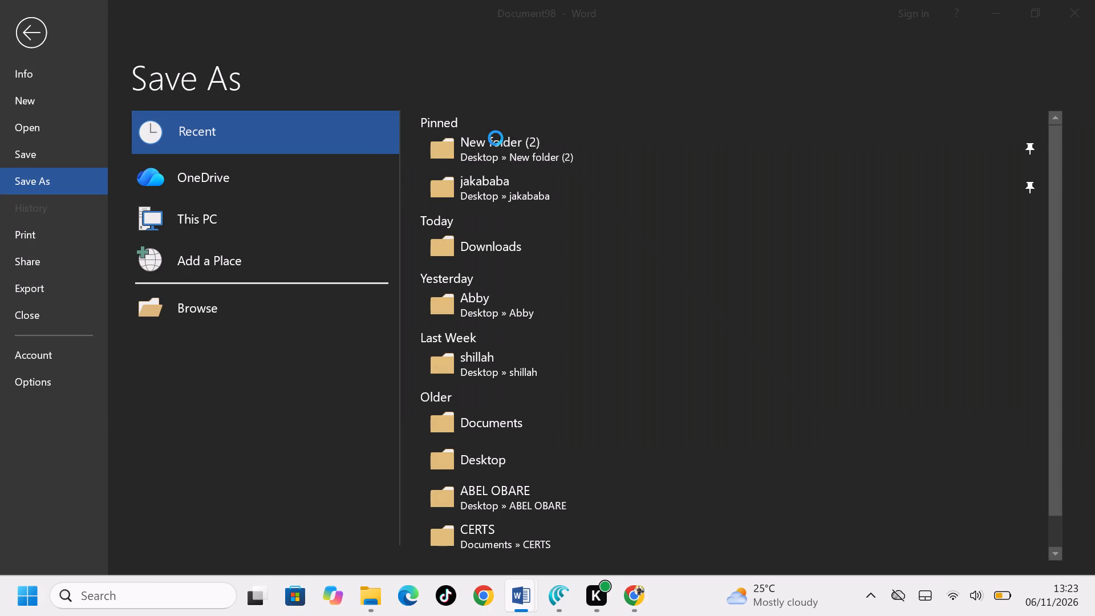
{"action": "key", "text": "Right"}
{"action": "key", "text": "ctrl+v"}
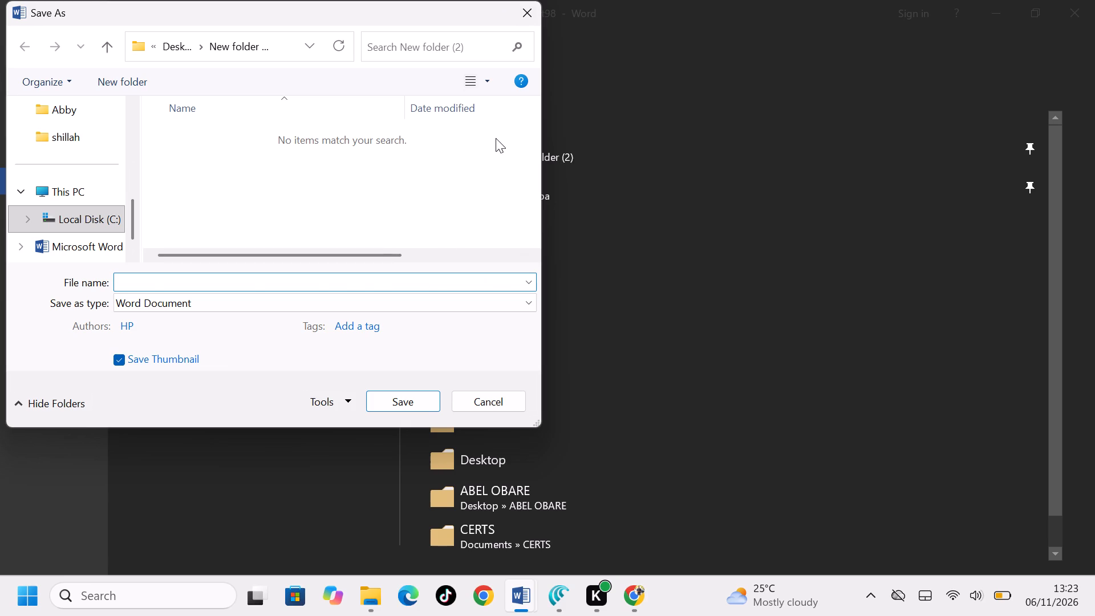
{"action": "left_click", "coordinate": [392, 298]}
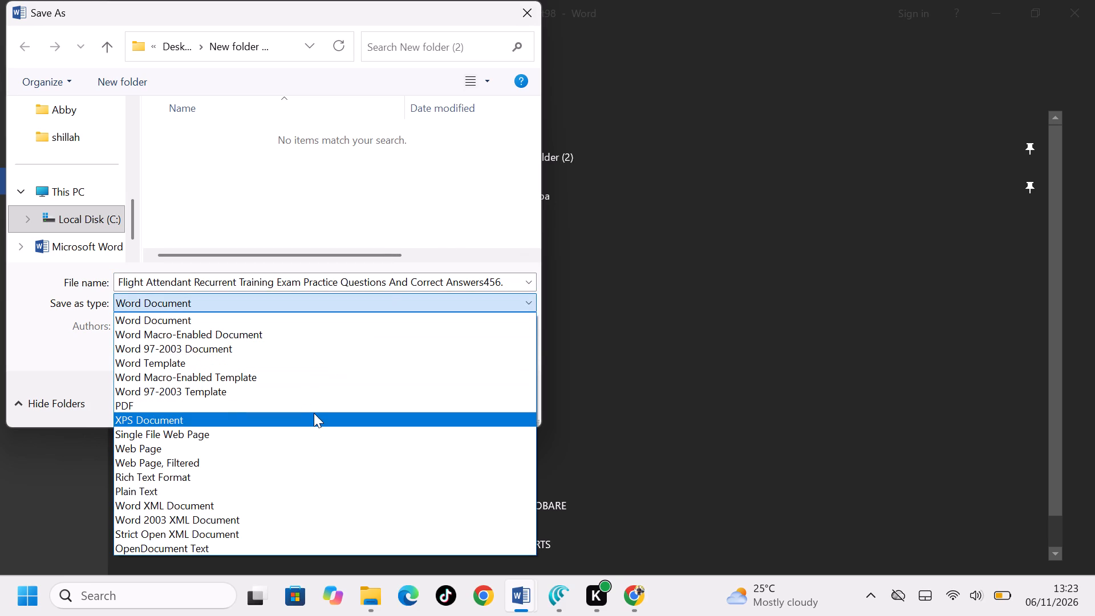
{"action": "left_click", "coordinate": [320, 410]}
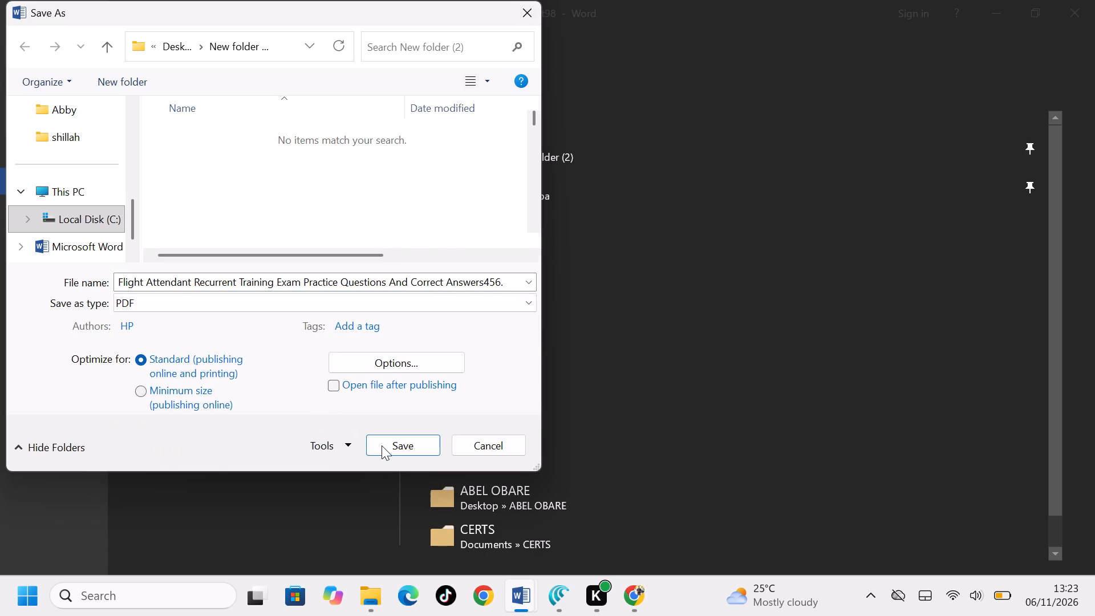
{"action": "left_click", "coordinate": [386, 445]}
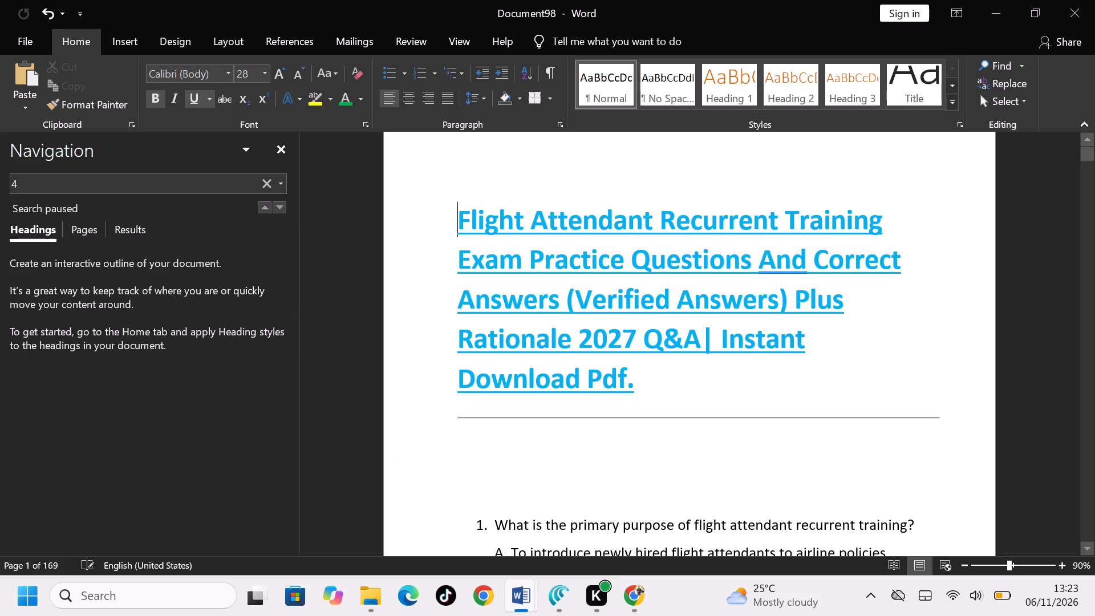
Close the 456 document without saving it, and delete one empty line above the 457 title in the 441 to 460 document.
{"action": "left_click", "coordinate": [1094, 0]}
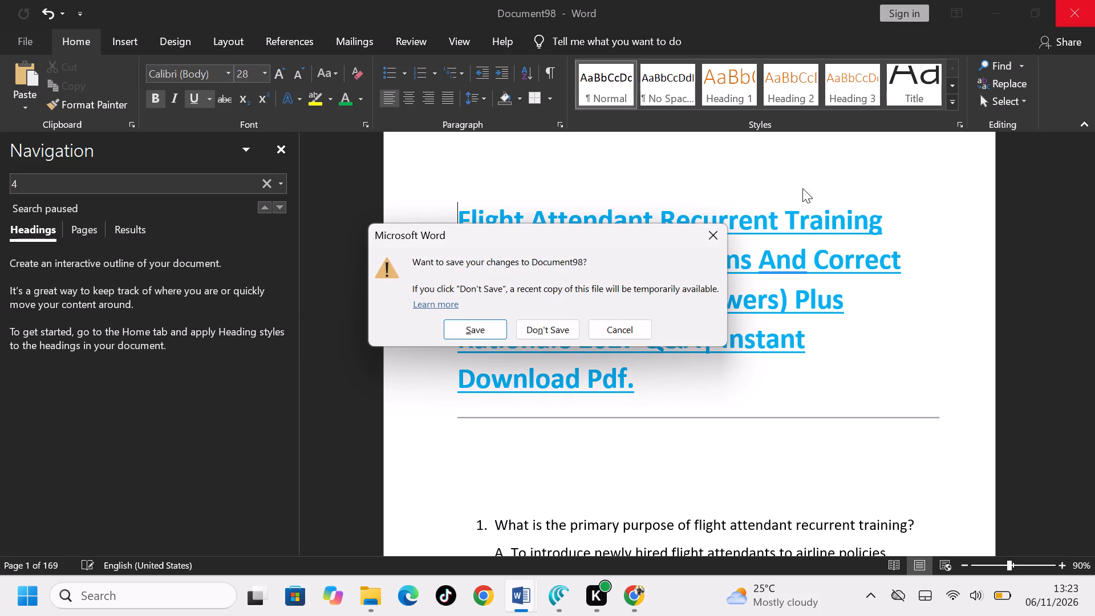
{"action": "left_click", "coordinate": [559, 331]}
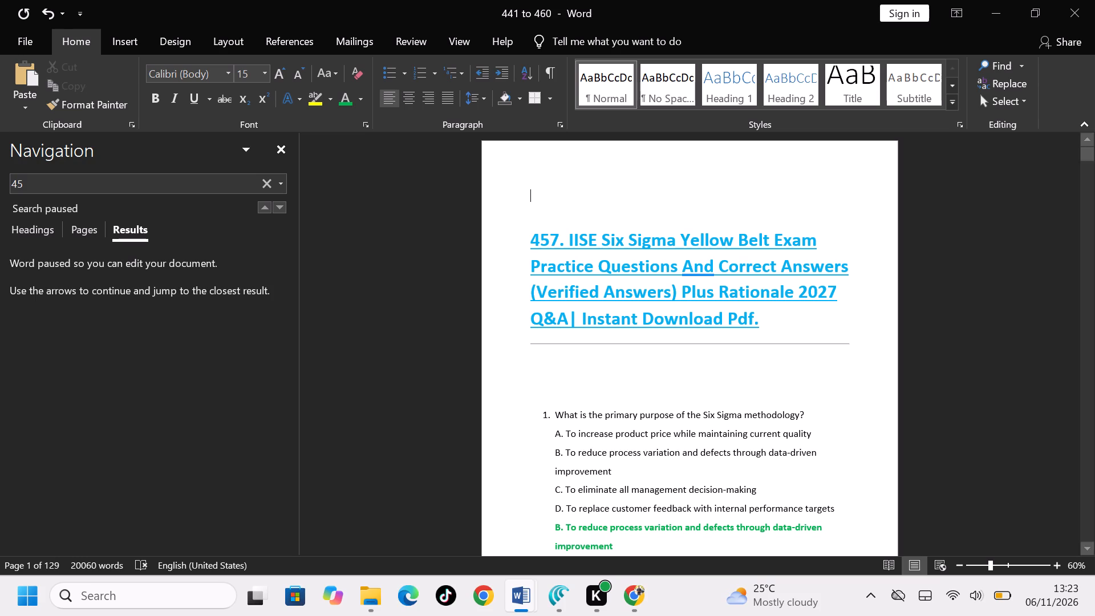
{"action": "key", "text": "Delete"}
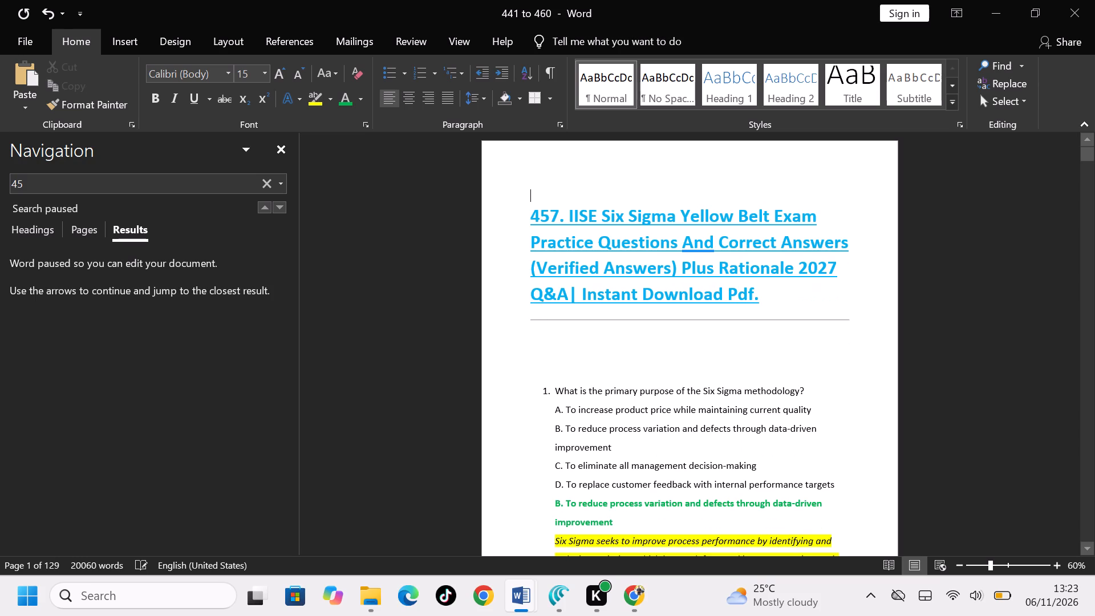
Cut the whole 457 IISE Six Sigma Yellow Belt set, ending just above the 458 title, and paste it into a new blank document.
{"action": "left_click", "coordinate": [273, 206]}
{"action": "left_click", "coordinate": [273, 206]}
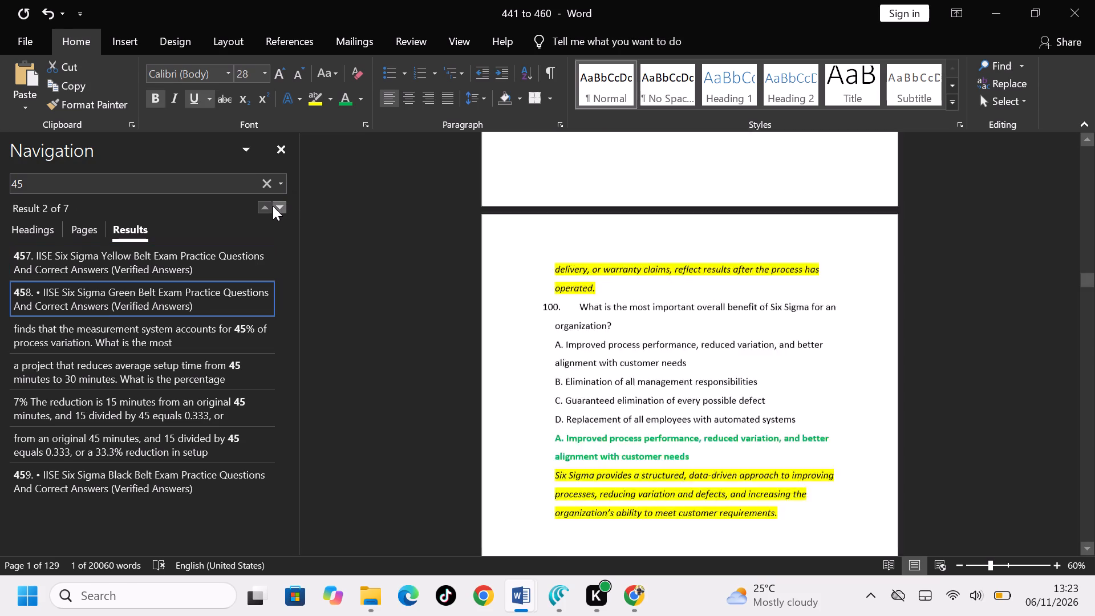
{"action": "scroll", "coordinate": [635, 129], "scroll_direction": "up", "scroll_amount": 2}
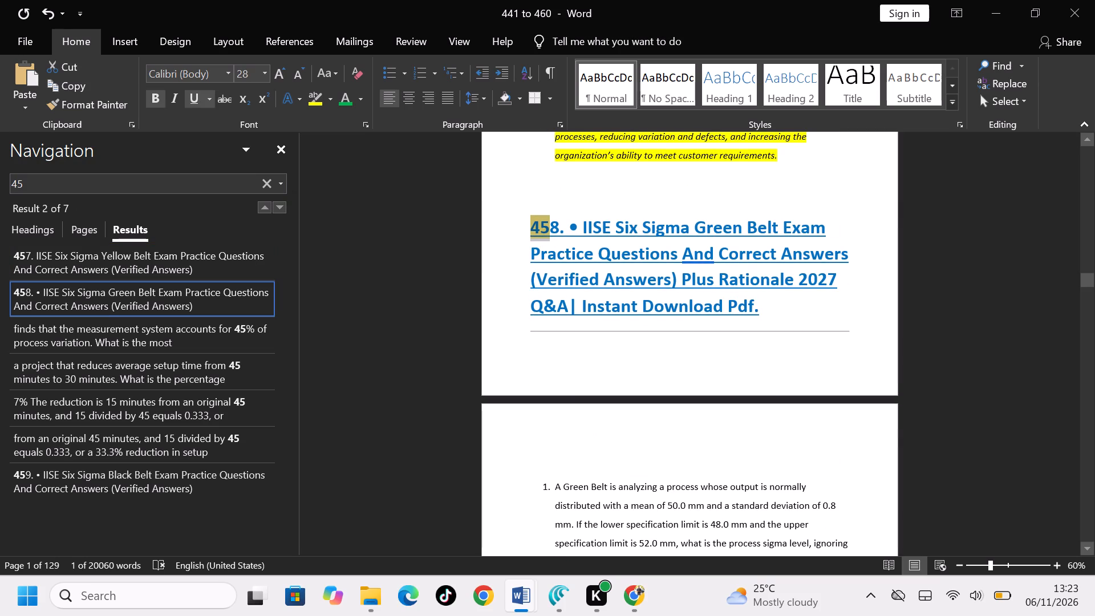
{"action": "scroll", "coordinate": [678, 202], "scroll_direction": "up", "scroll_amount": 2}
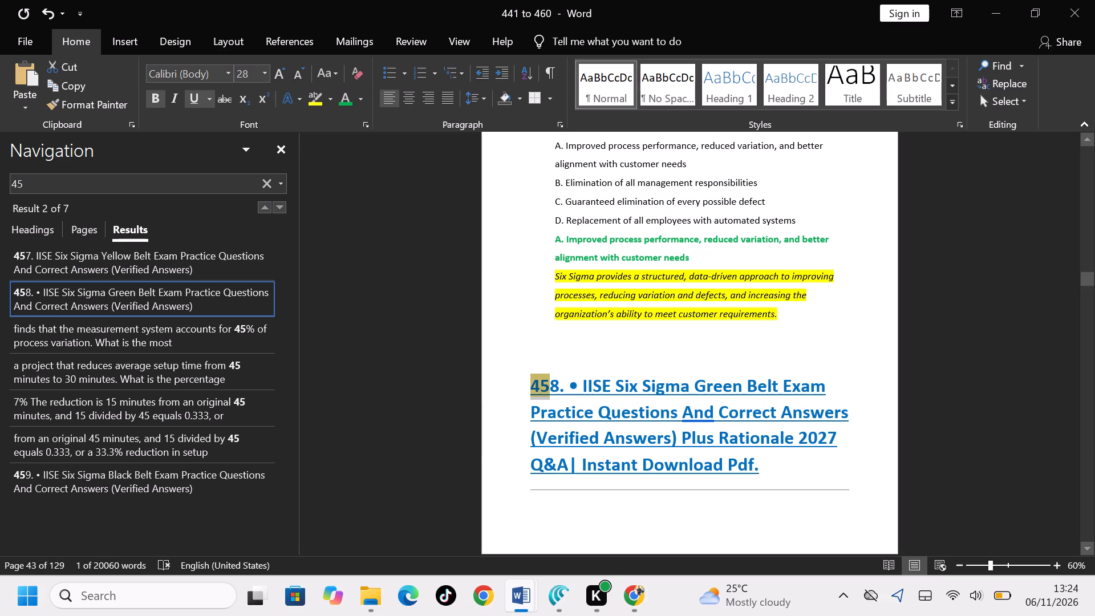
{"action": "left_click", "coordinate": [798, 318]}
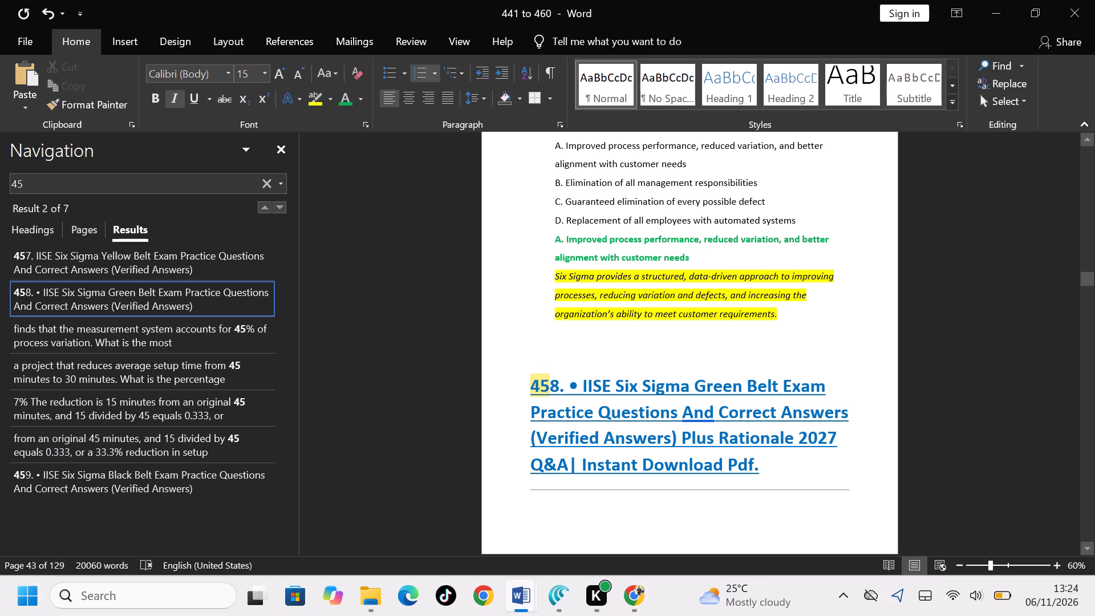
{"action": "left_click_drag", "start_coordinate": [798, 318], "coordinate": [444, 2]}
{"action": "scroll", "coordinate": [794, 314], "scroll_direction": "down", "scroll_amount": 1}
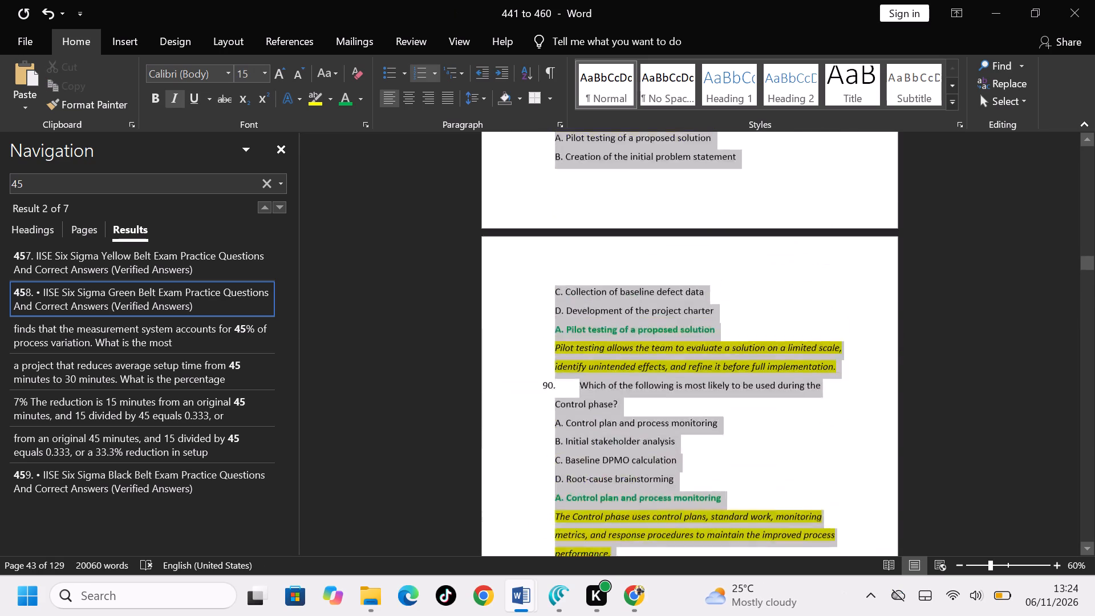
{"action": "left_click_drag", "start_coordinate": [444, 2], "coordinate": [440, 5]}
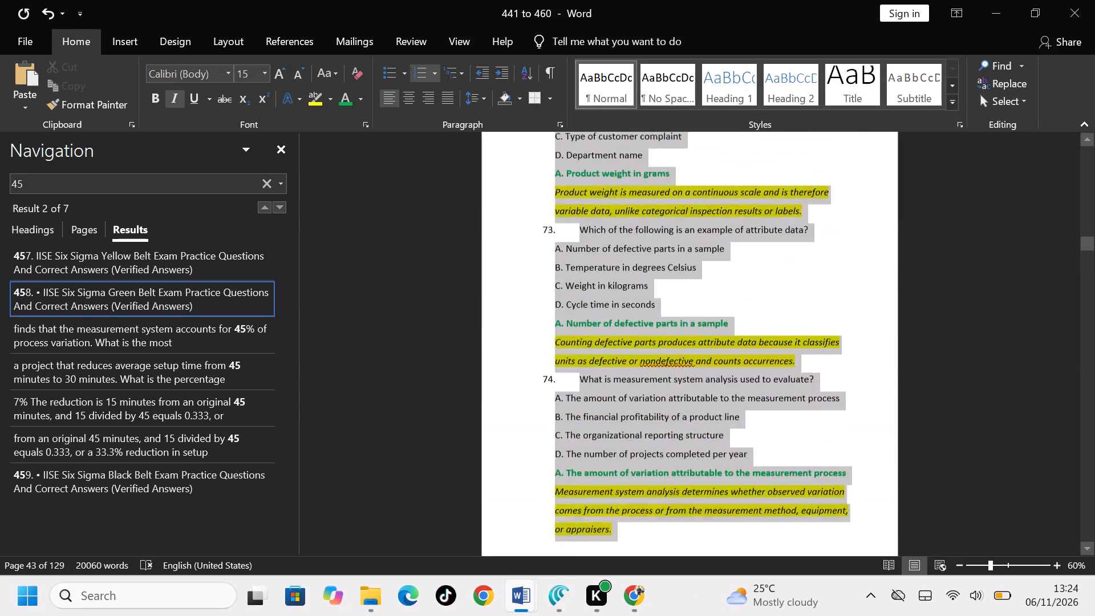
{"action": "left_click_drag", "start_coordinate": [440, 5], "coordinate": [439, 5]}
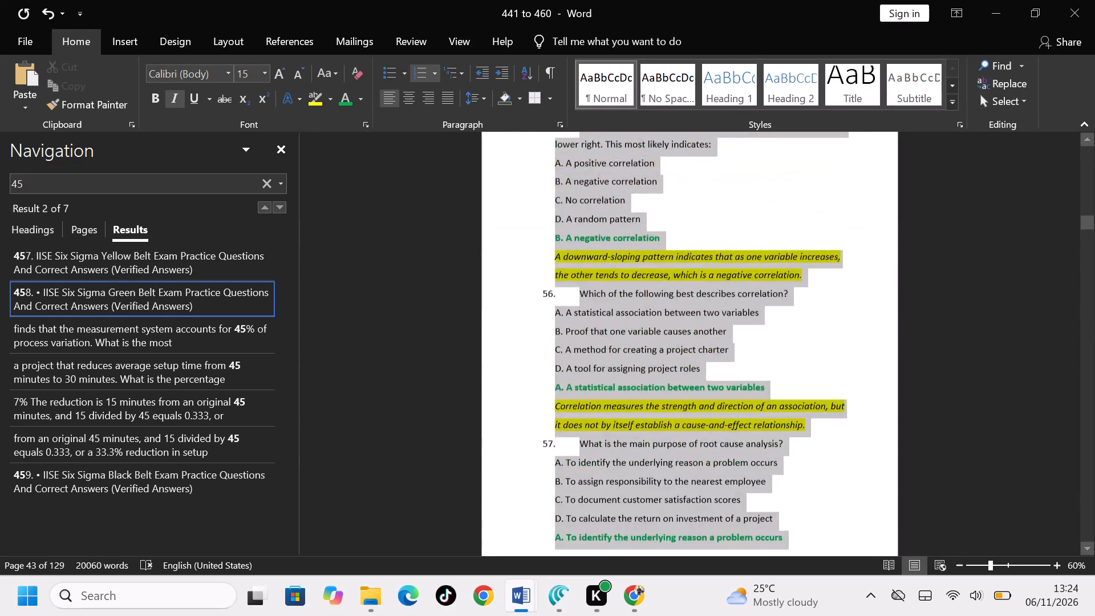
{"action": "left_click_drag", "start_coordinate": [439, 5], "coordinate": [438, 6]}
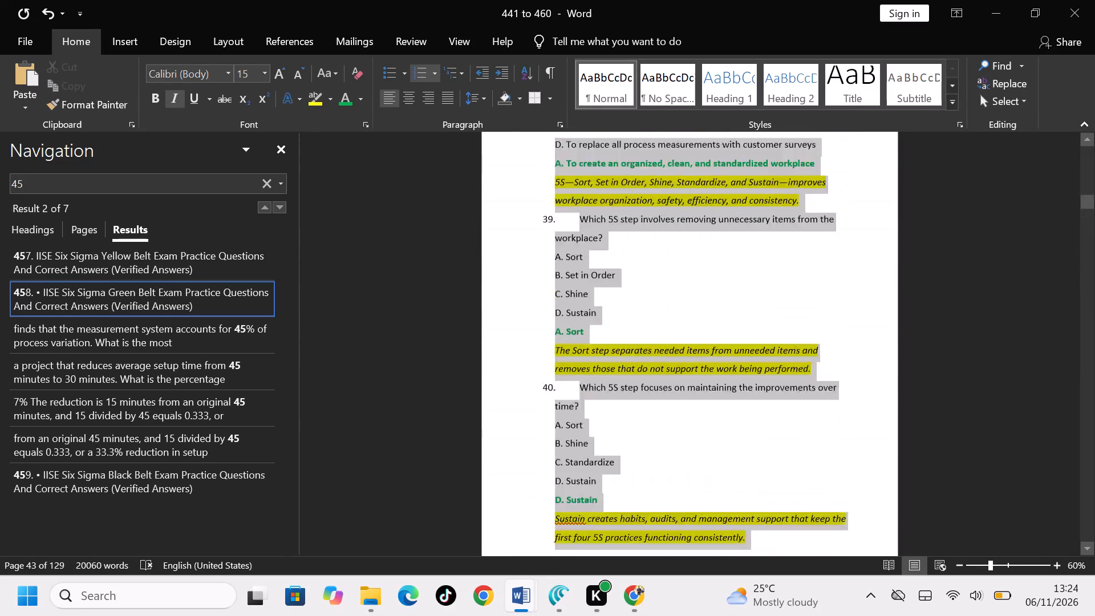
{"action": "left_click_drag", "start_coordinate": [438, 6], "coordinate": [437, 9]}
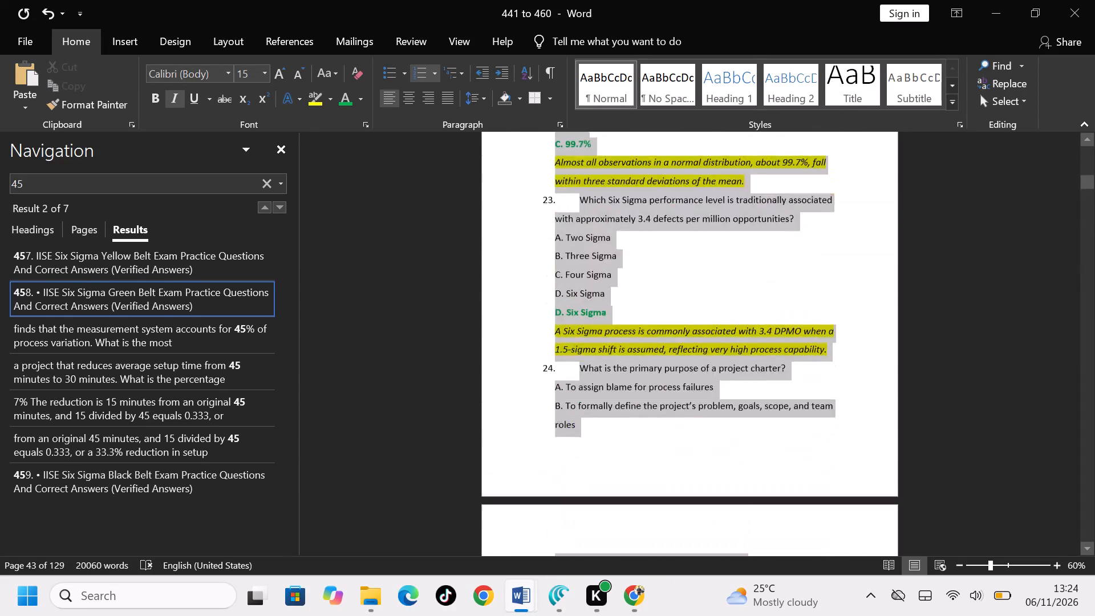
{"action": "left_click_drag", "start_coordinate": [437, 9], "coordinate": [437, 10]}
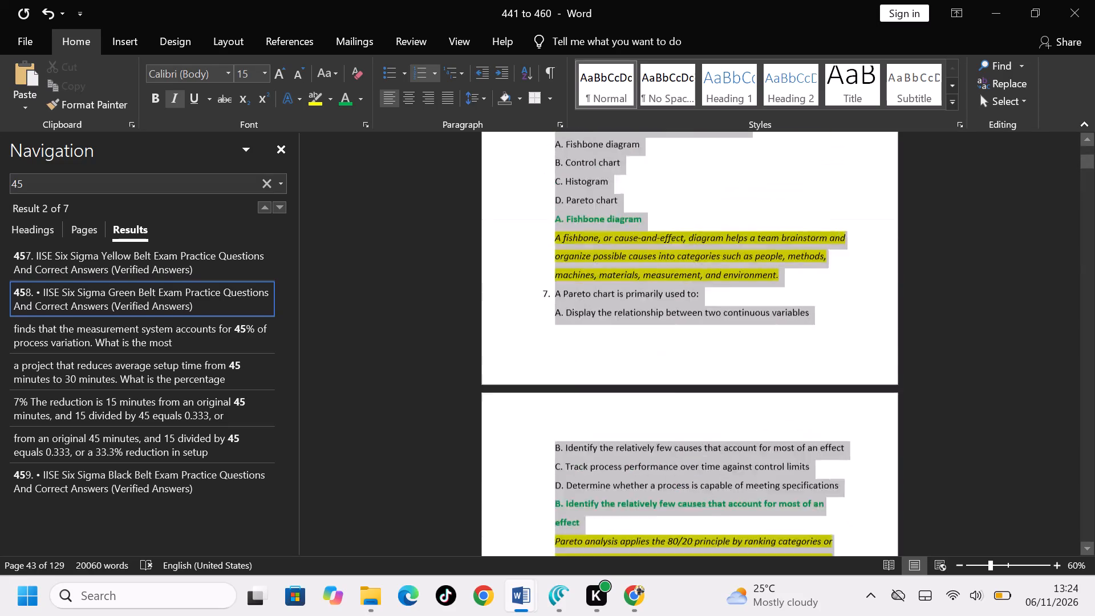
{"action": "left_click_drag", "start_coordinate": [437, 10], "coordinate": [439, 8]}
{"action": "key", "text": "ctrl+x"}
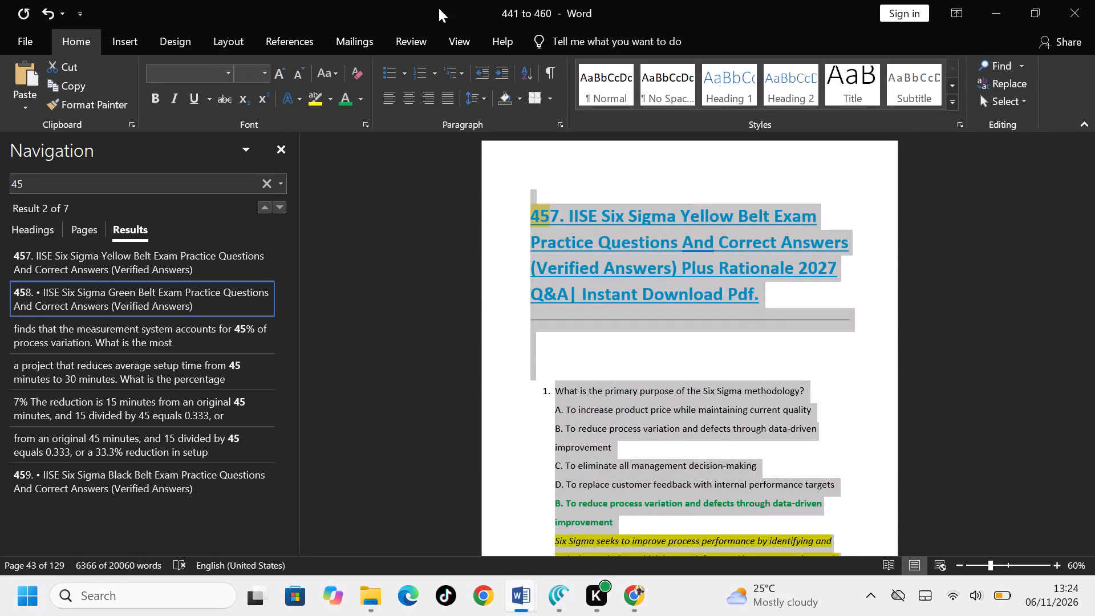
{"action": "key", "text": "ctrl+n"}
{"action": "key", "text": "ctrl+v"}
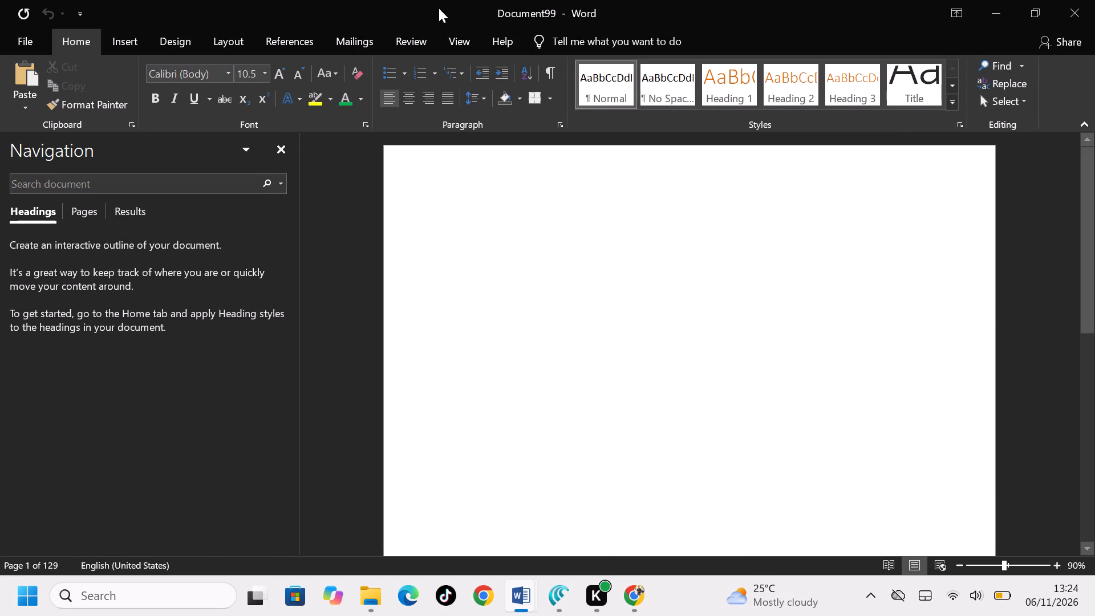
Search the new document for 4 to reach its title, and cut the leading "457." from the Yellow Belt title.
{"action": "left_click", "coordinate": [206, 186]}
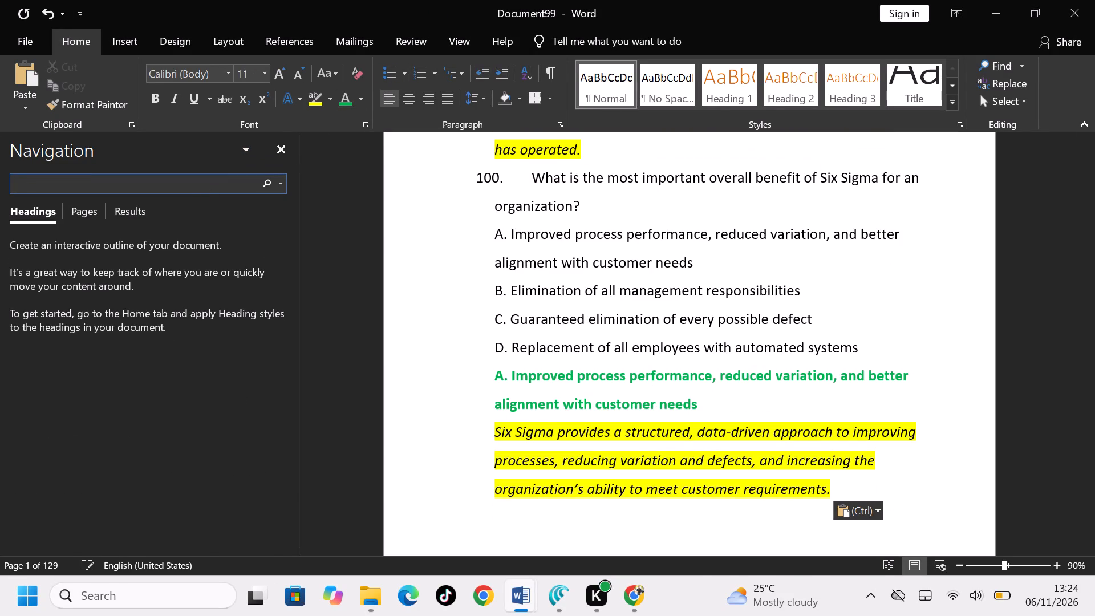
{"action": "key", "text": "4"}
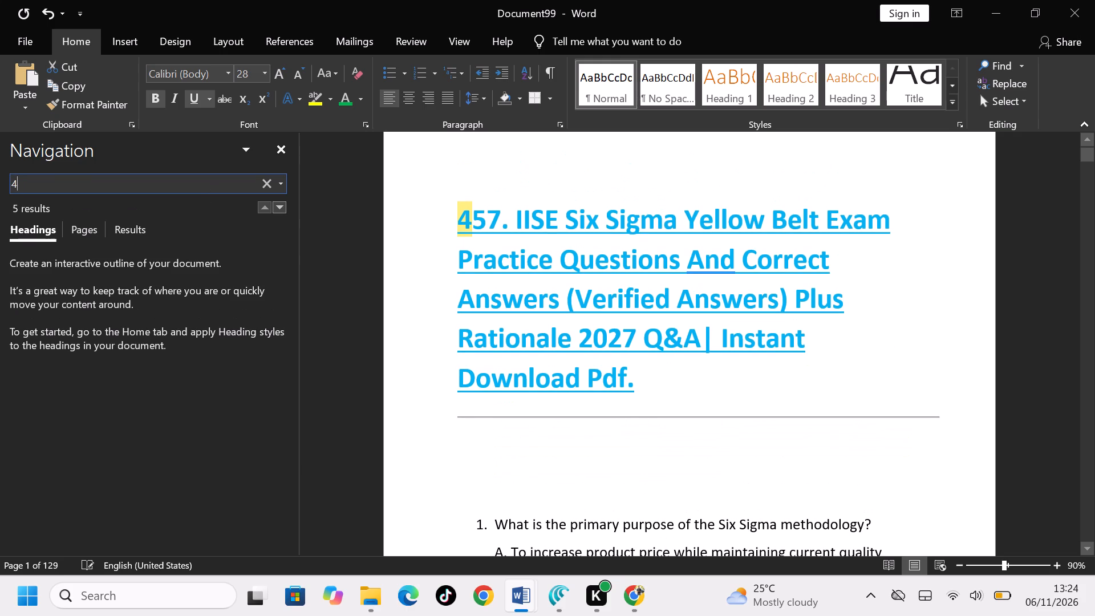
{"action": "left_click", "coordinate": [461, 224]}
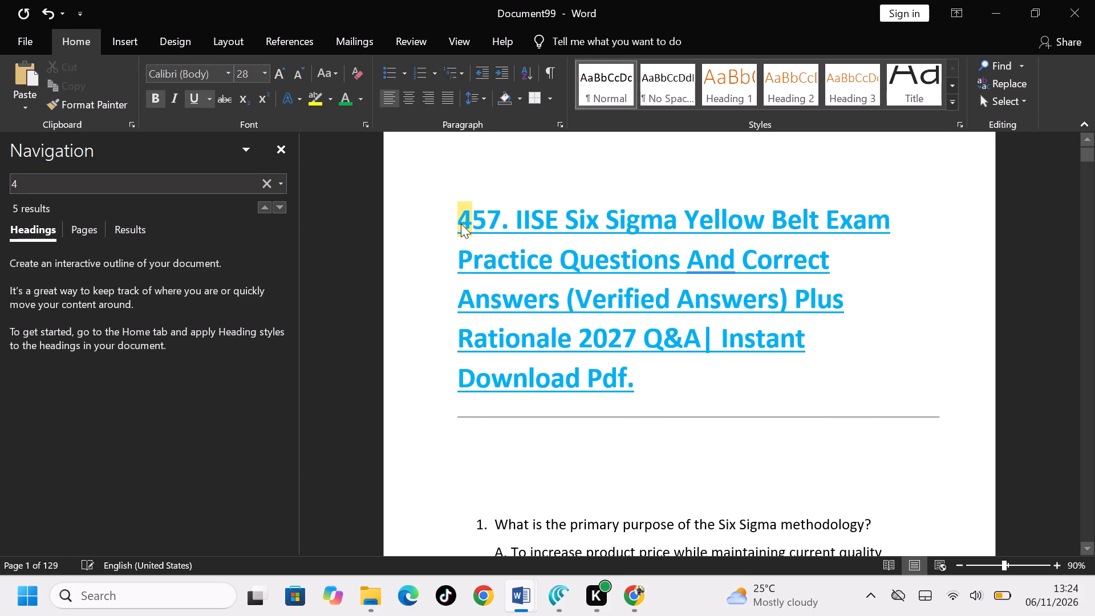
{"action": "left_click_drag", "start_coordinate": [461, 224], "coordinate": [510, 229]}
{"action": "key", "text": "ctrl+x"}
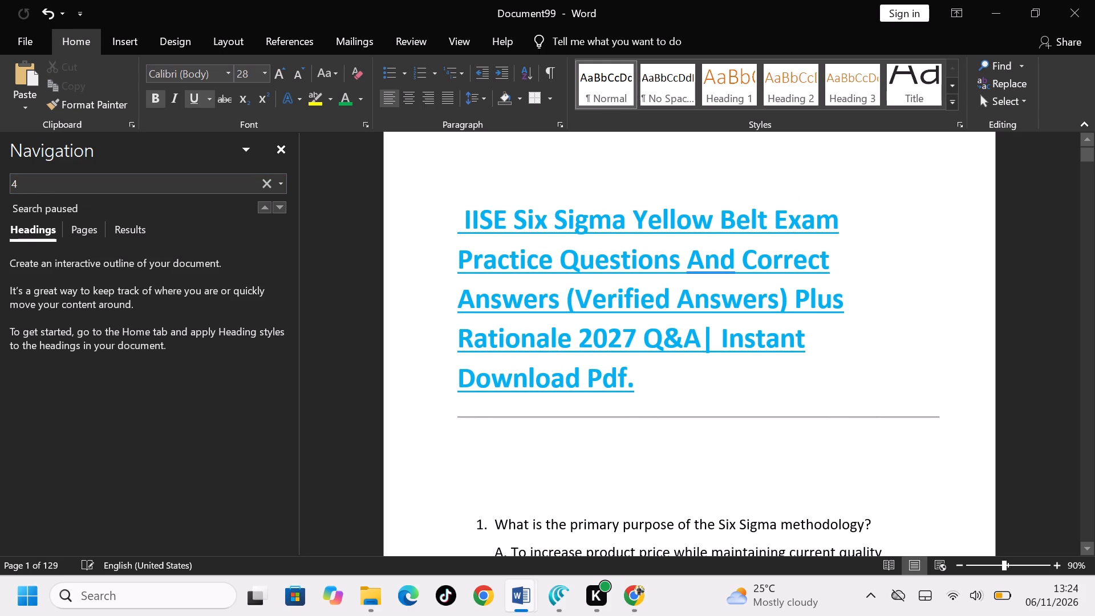
Save the Yellow Belt document as a PDF in New folder (2), appending the cut "457." to the suggested file name.
{"action": "key", "text": "ctrl+s"}
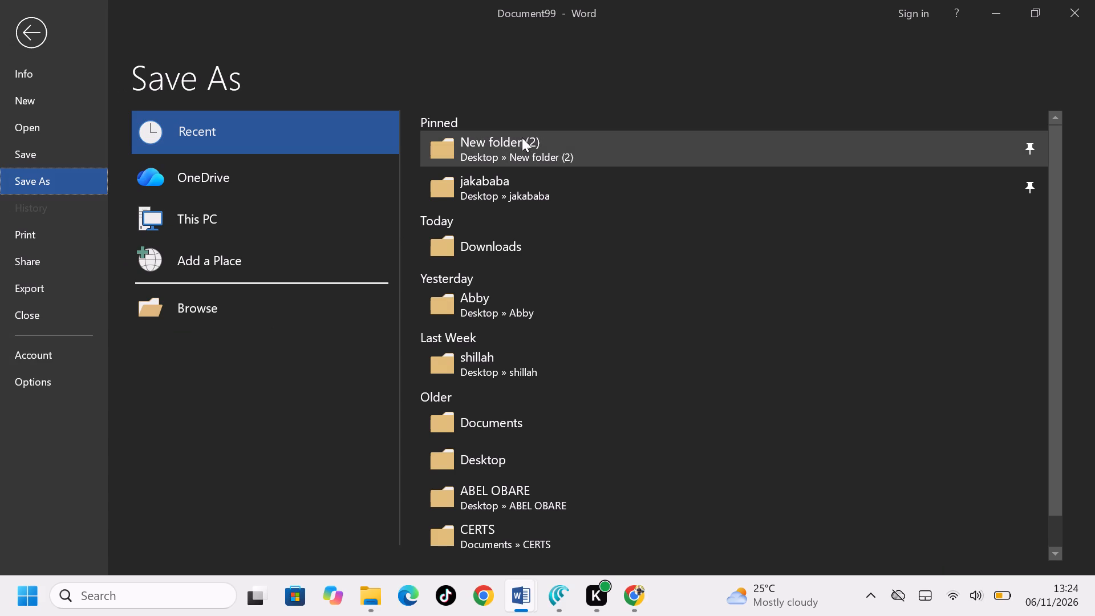
{"action": "double_click", "coordinate": [522, 137]}
{"action": "key", "text": "Right"}
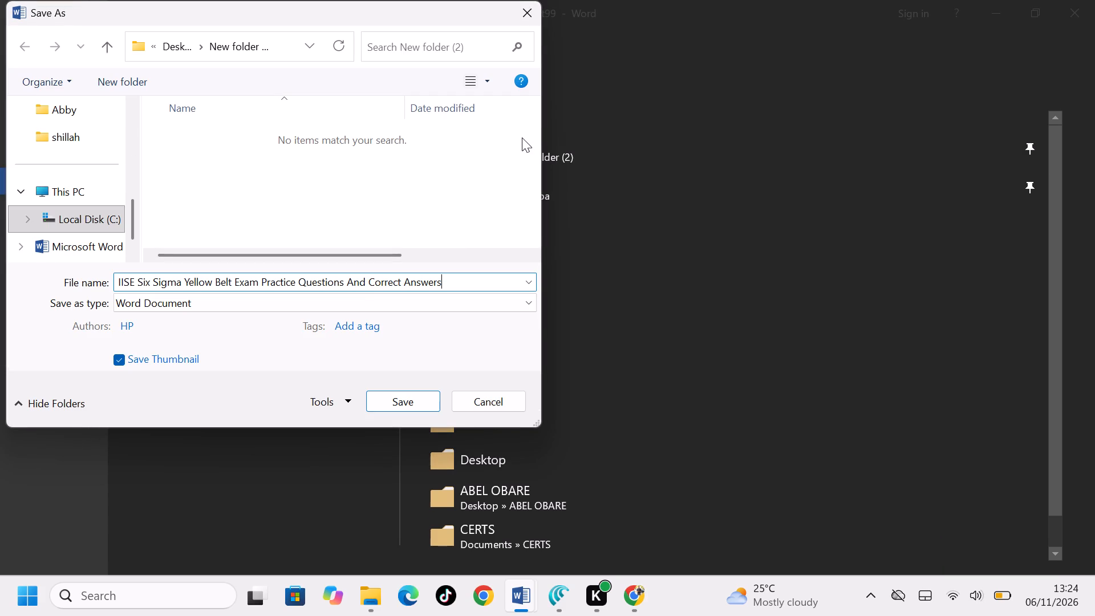
{"action": "key", "text": "ctrl+v"}
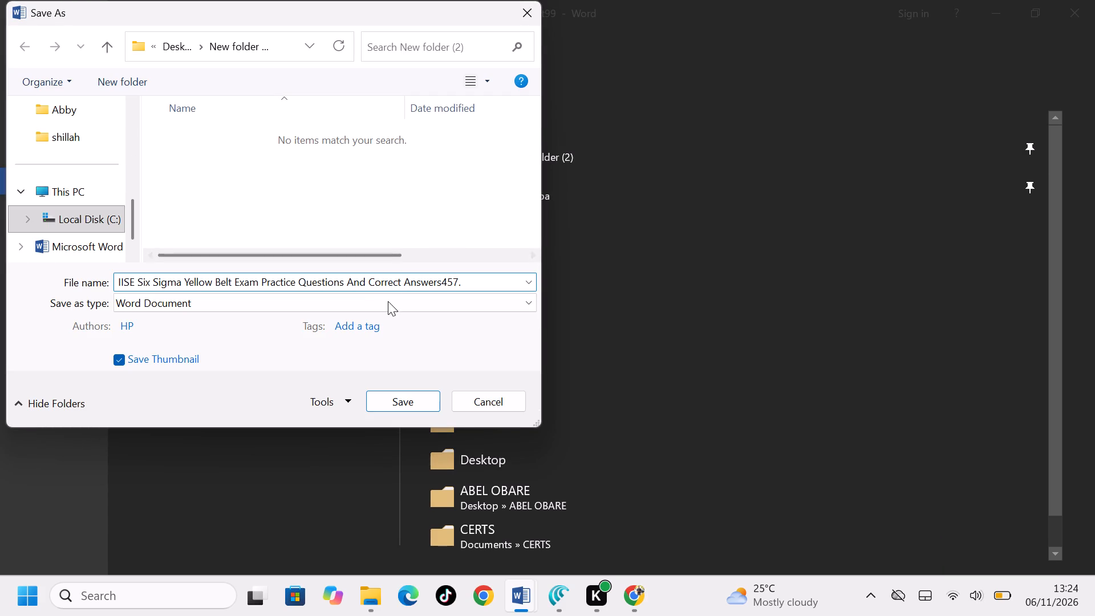
{"action": "left_click", "coordinate": [388, 303]}
{"action": "left_click", "coordinate": [306, 408]}
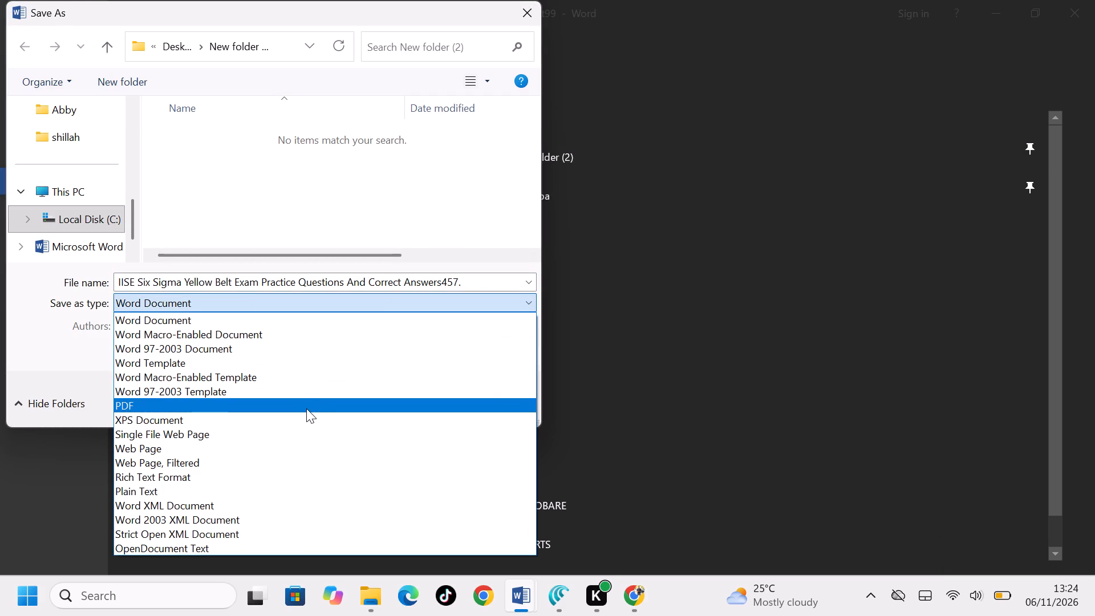
{"action": "left_click", "coordinate": [411, 441]}
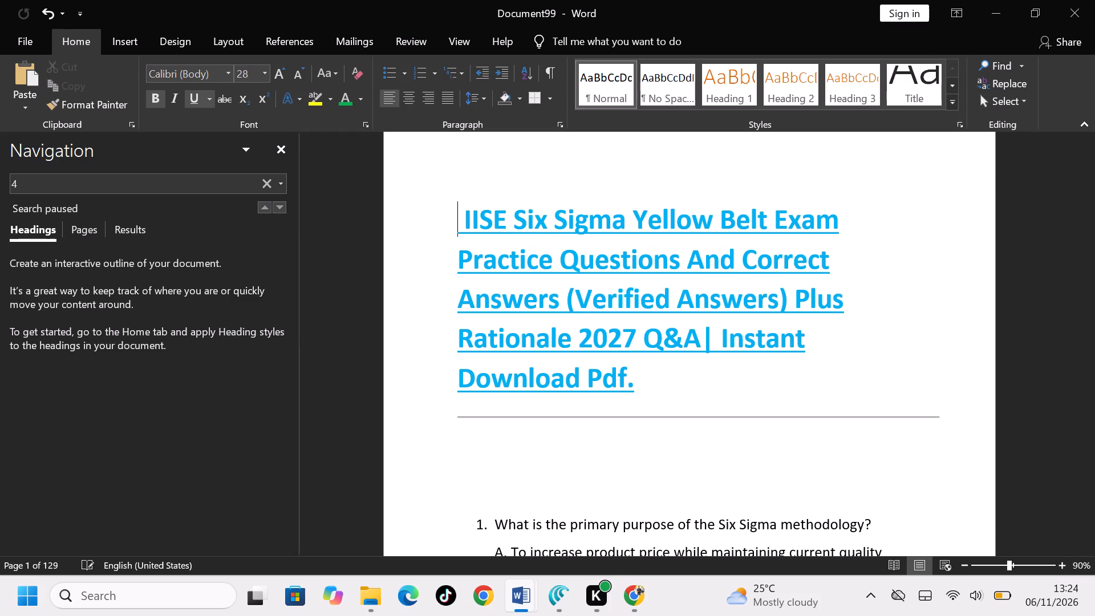
Close the Yellow Belt document without saving it, and delete the two empty lines above the 458 title in the 441 to 460 document.
{"action": "left_click", "coordinate": [1094, 11]}
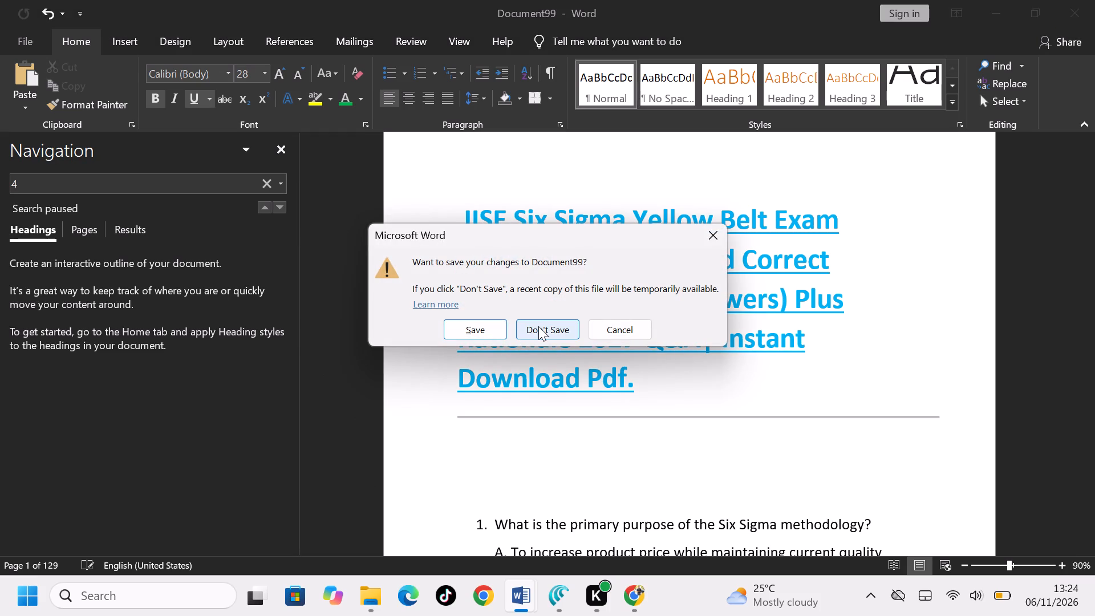
{"action": "left_click", "coordinate": [538, 326]}
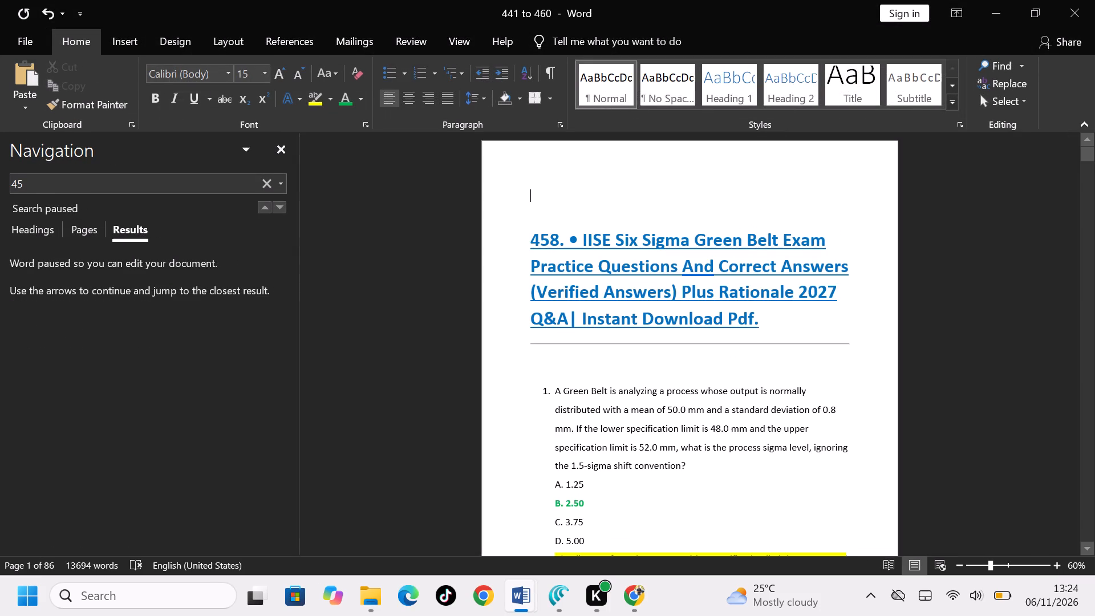
{"action": "key", "text": "Delete"}
{"action": "key", "text": "Delete"}
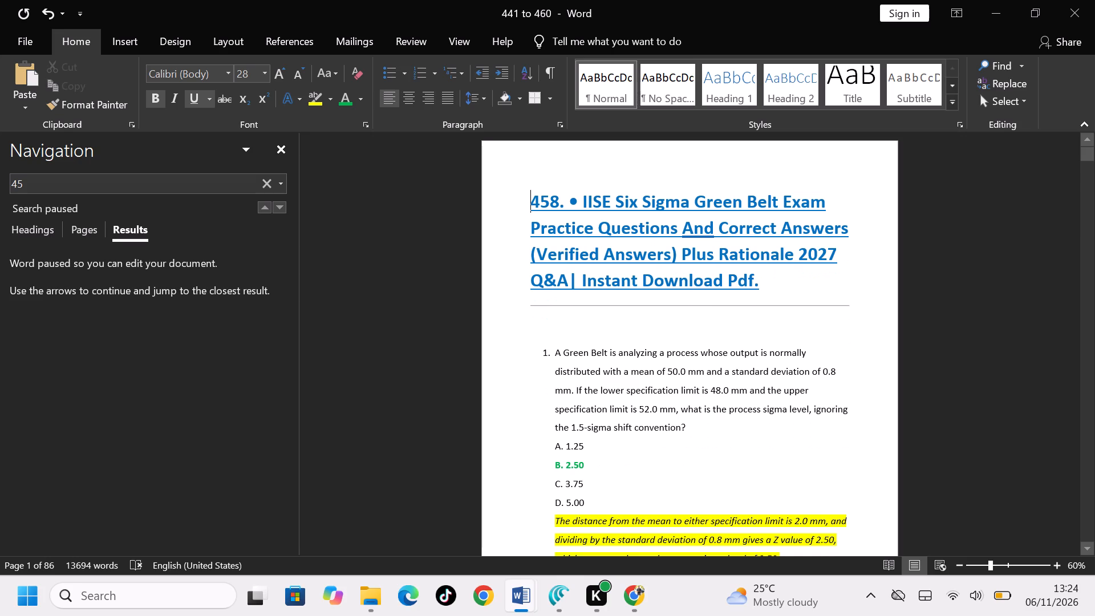
Cut the whole 458 IISE Six Sigma Green Belt set, ending just above the 459 title, and paste it into a new blank document.
{"action": "left_click", "coordinate": [279, 208]}
{"action": "left_click", "coordinate": [279, 208]}
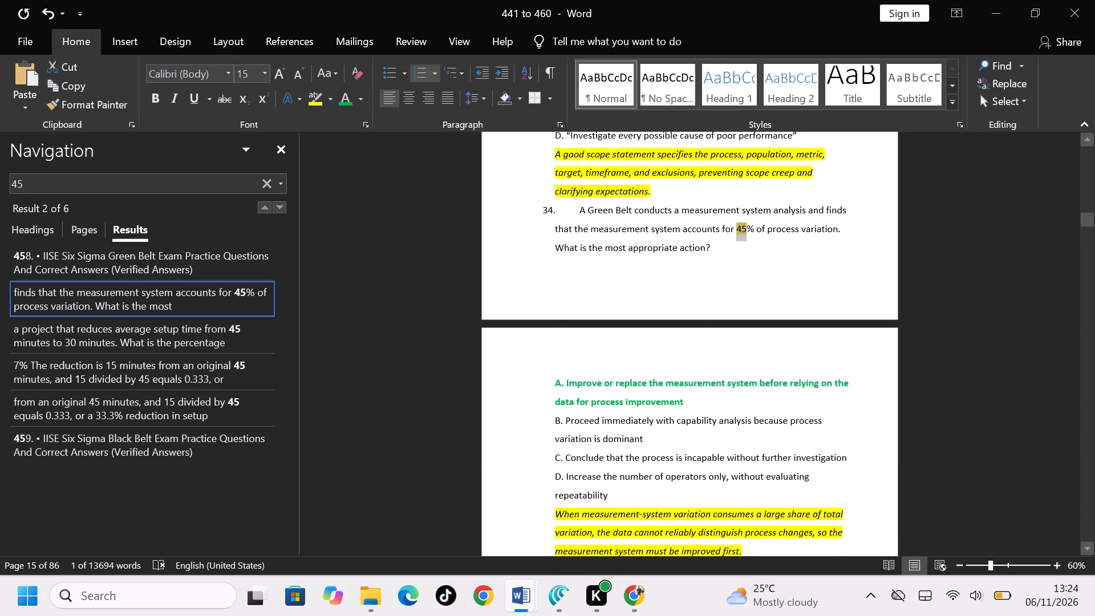
{"action": "left_click", "coordinate": [166, 434]}
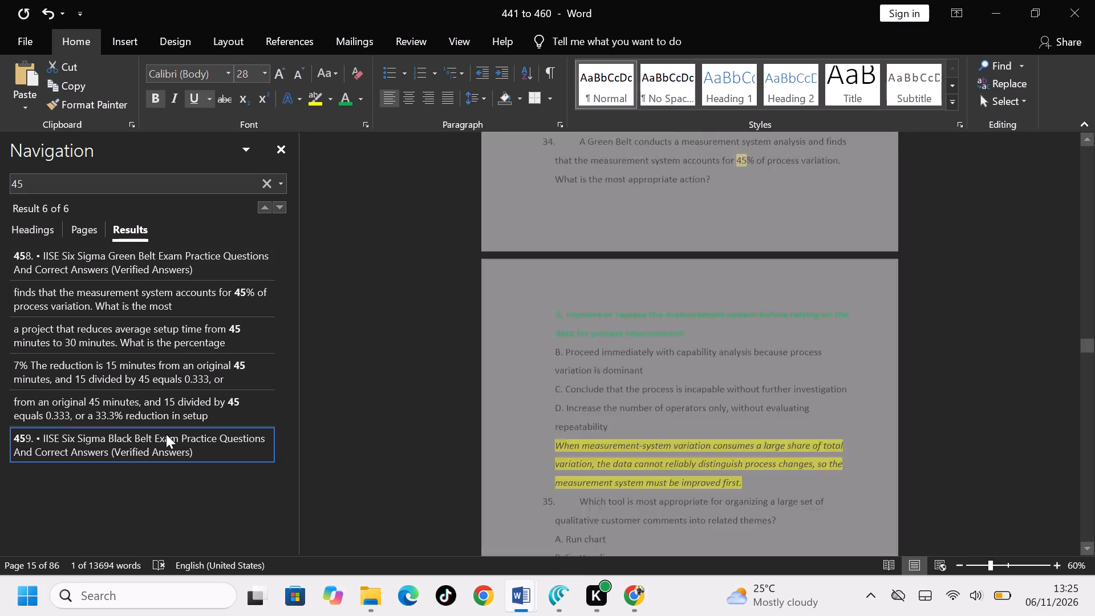
{"action": "scroll", "coordinate": [192, 430], "scroll_direction": "up", "scroll_amount": 1}
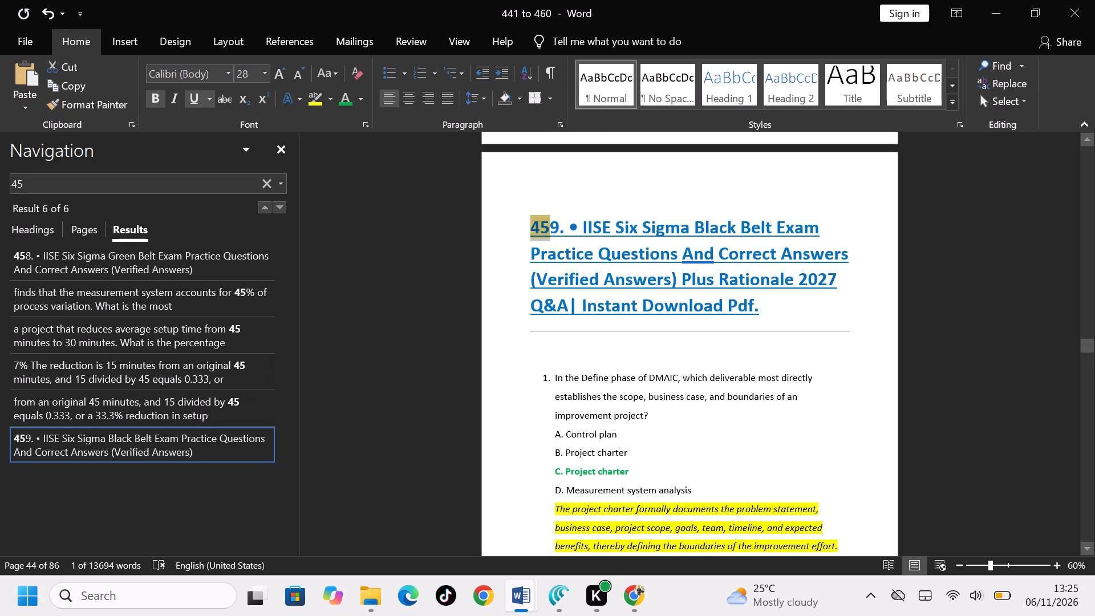
{"action": "scroll", "coordinate": [717, 237], "scroll_direction": "up", "scroll_amount": 2}
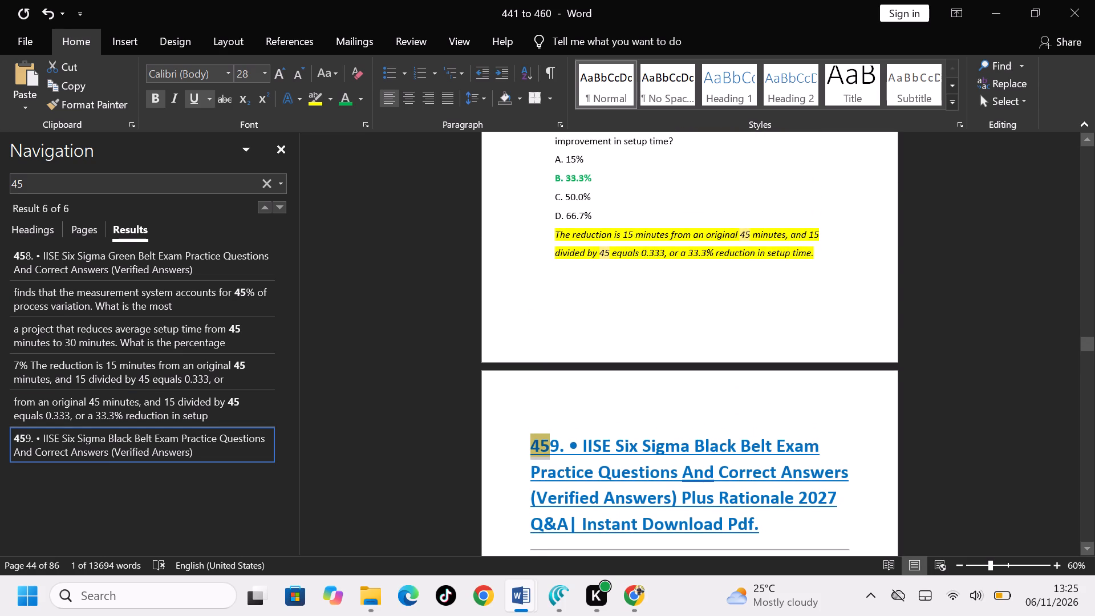
{"action": "left_click", "coordinate": [832, 273]}
{"action": "left_click", "coordinate": [832, 273]}
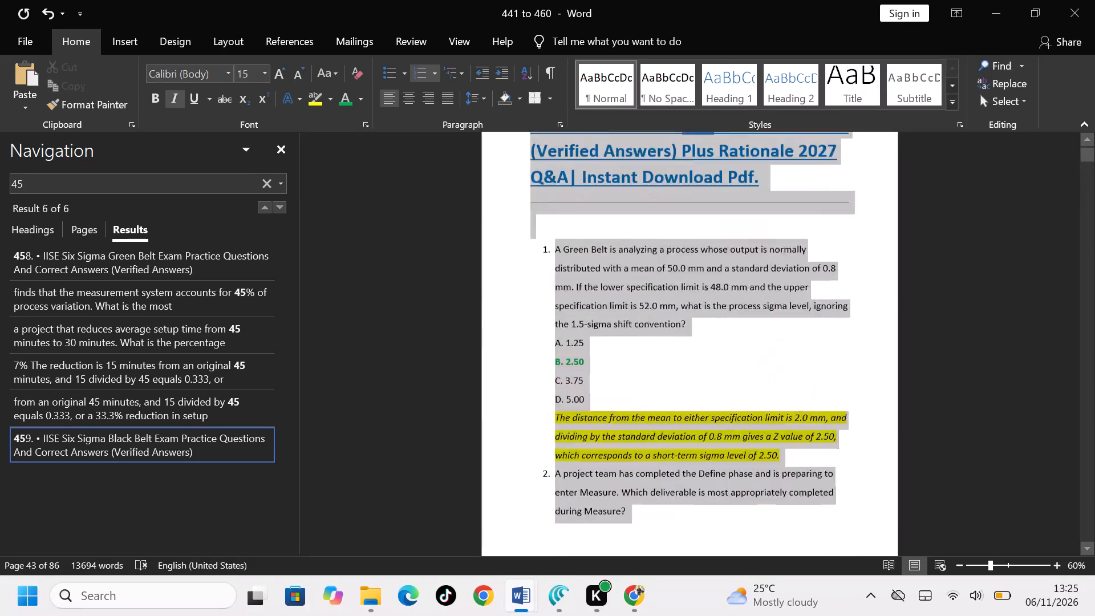
{"action": "key", "text": "ctrl+x"}
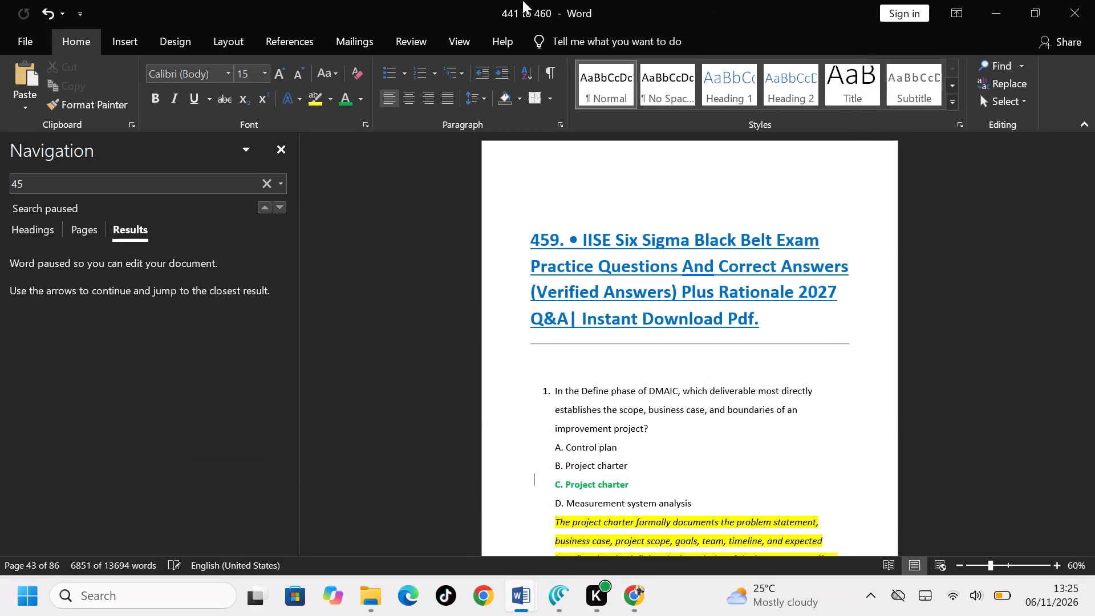
{"action": "key", "text": "ctrl+n"}
{"action": "key", "text": "ctrl+v"}
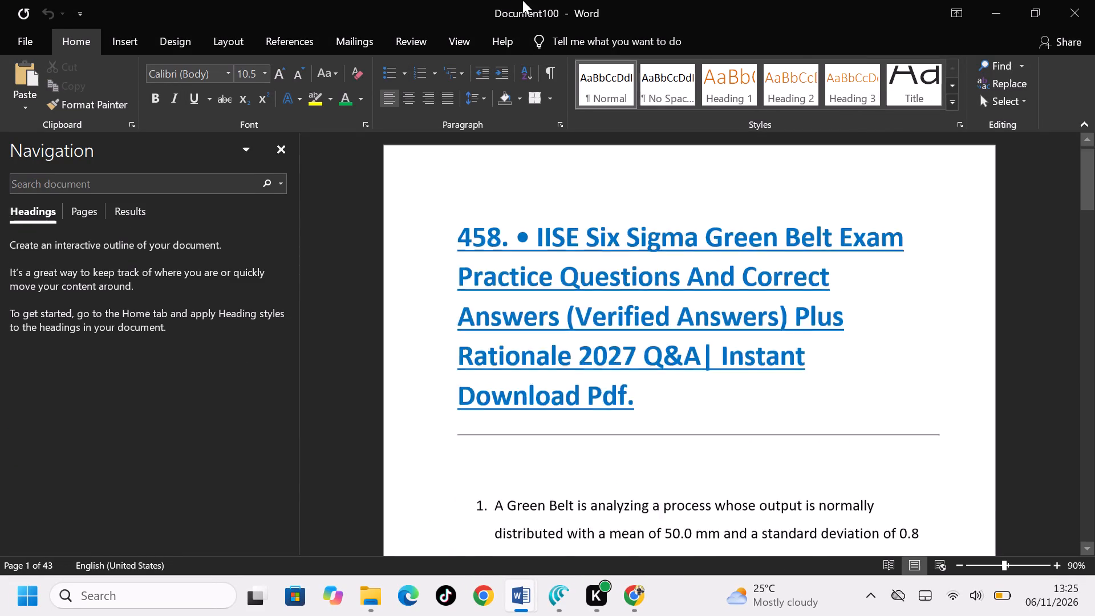
Search the new document for 4 to reach its title, and select the leading "458." in the Green Belt title.
{"action": "left_click", "coordinate": [160, 183]}
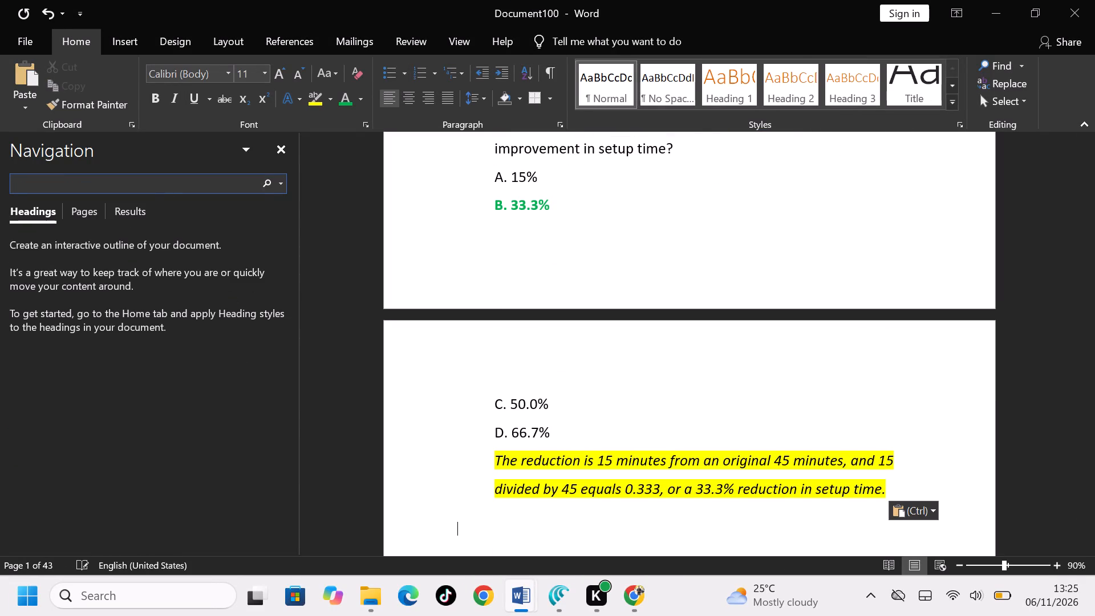
{"action": "key", "text": "4"}
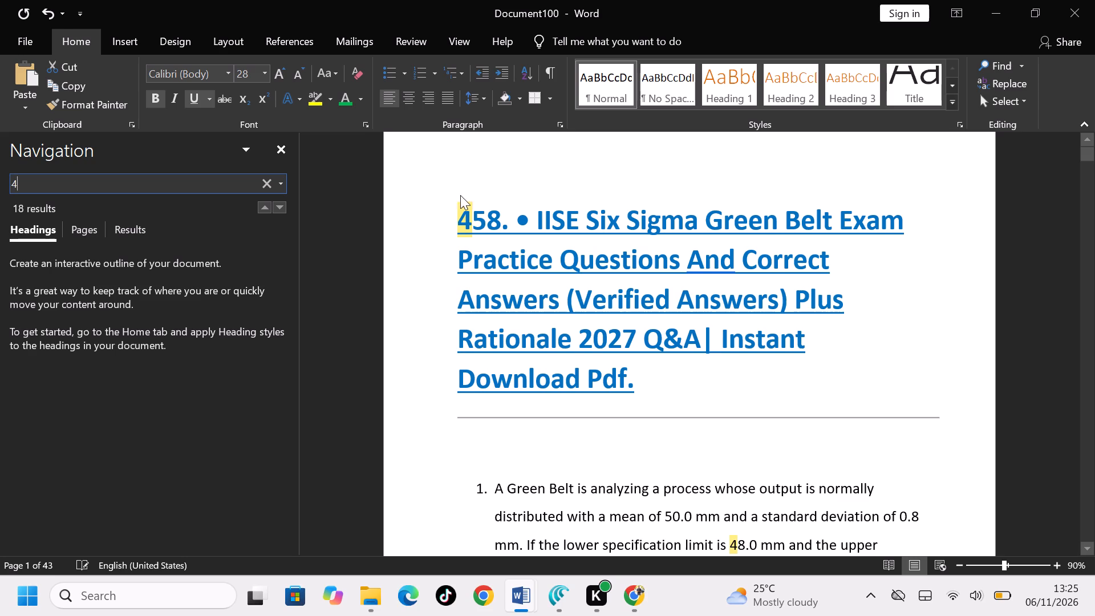
{"action": "left_click", "coordinate": [459, 225]}
{"action": "left_click_drag", "start_coordinate": [459, 225], "coordinate": [509, 221]}
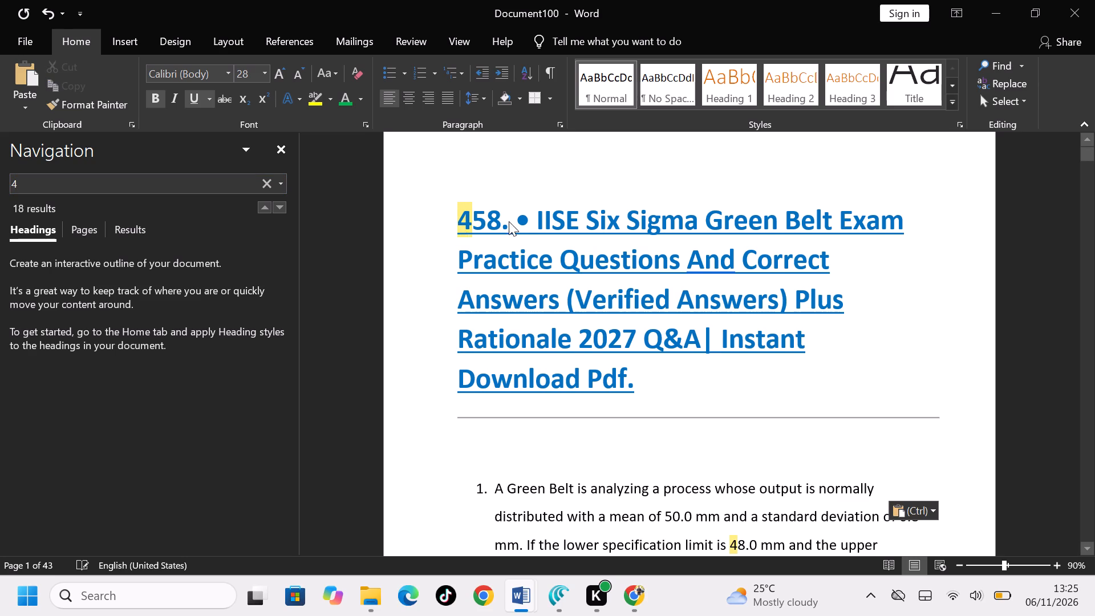
{"action": "left_click_drag", "start_coordinate": [509, 221], "coordinate": [518, 221]}
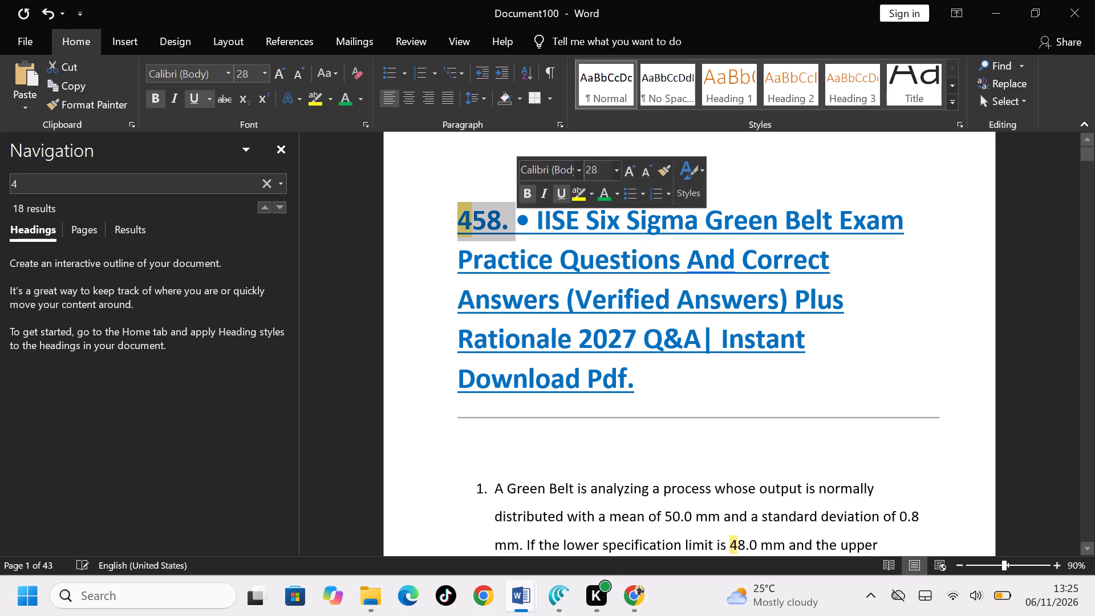